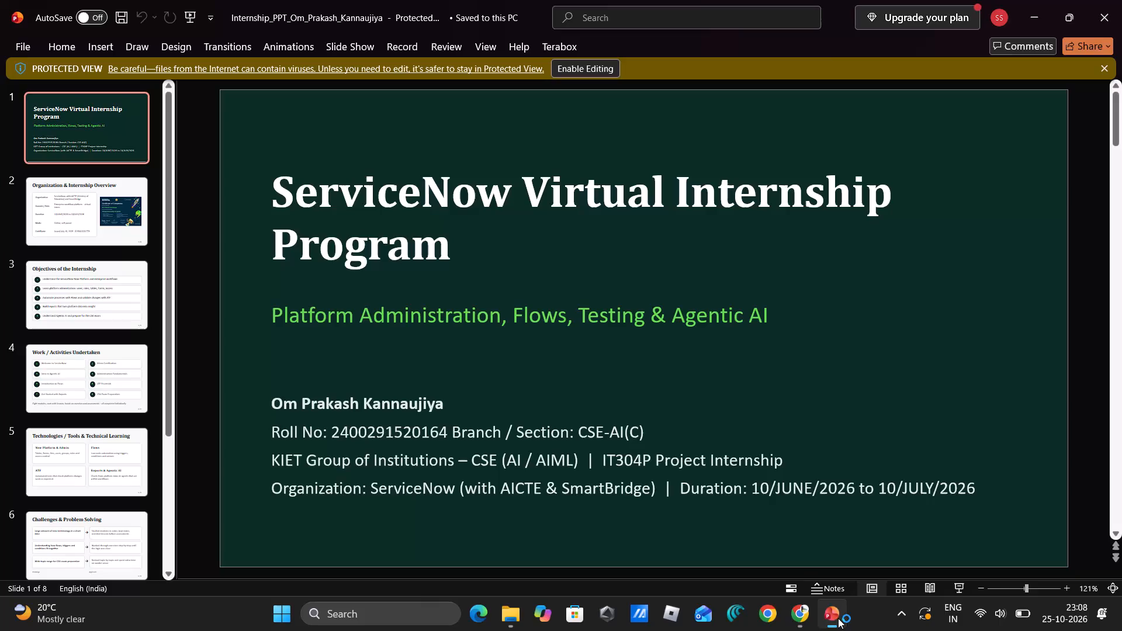
Enable editing of the protected internship presentation.
{"action": "left_click", "coordinate": [583, 72]}
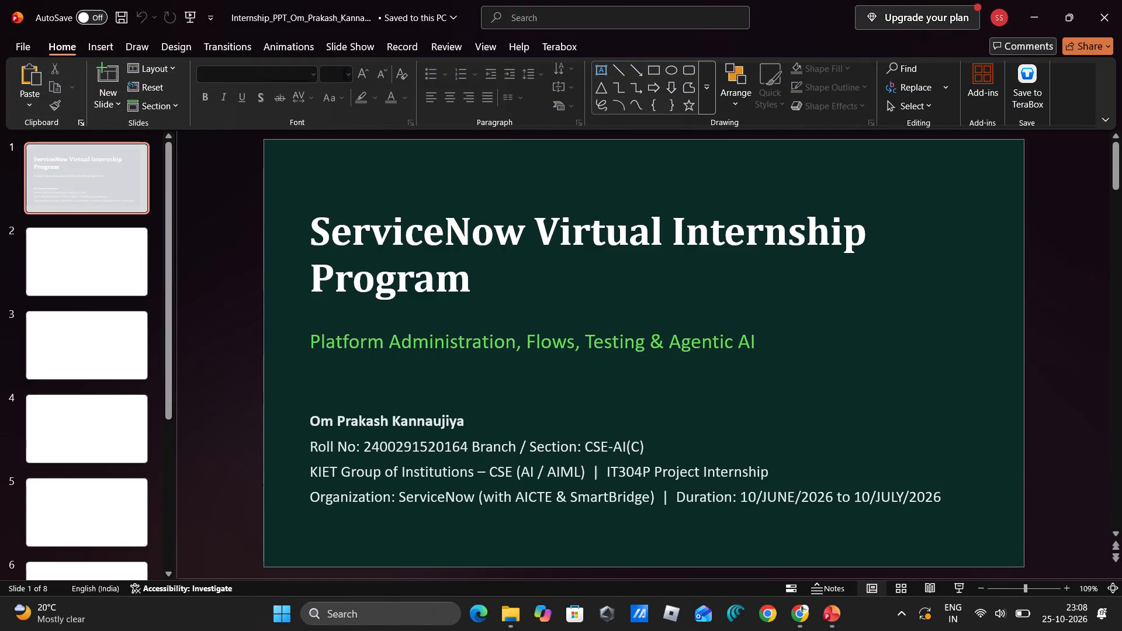
Replace the student's name above the roll number on the title slide with the new student's full name.
{"action": "left_click", "coordinate": [477, 421]}
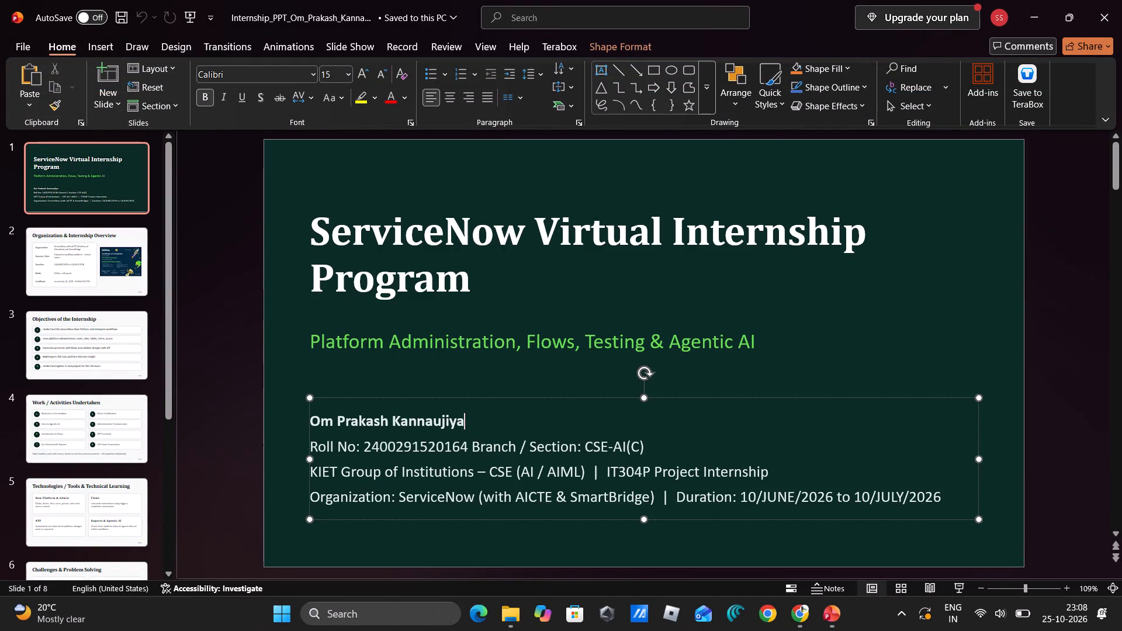
{"action": "key", "text": "BackSpace"}
{"action": "key", "text": "BackSpace"}
{"action": "key", "text": "BackSpace"}
{"action": "key", "text": "BackSpace"}
{"action": "key", "text": "BackSpace"}
{"action": "key", "text": "BackSpace"}
{"action": "key", "text": "BackSpace"}
{"action": "key", "text": "BackSpace"}
{"action": "key", "text": "BackSpace"}
{"action": "key", "text": "BackSpace"}
{"action": "key", "text": "BackSpace"}
{"action": "key", "text": "BackSpace"}
{"action": "key", "text": "BackSpace"}
{"action": "key", "text": "BackSpace"}
{"action": "key", "text": "BackSpace"}
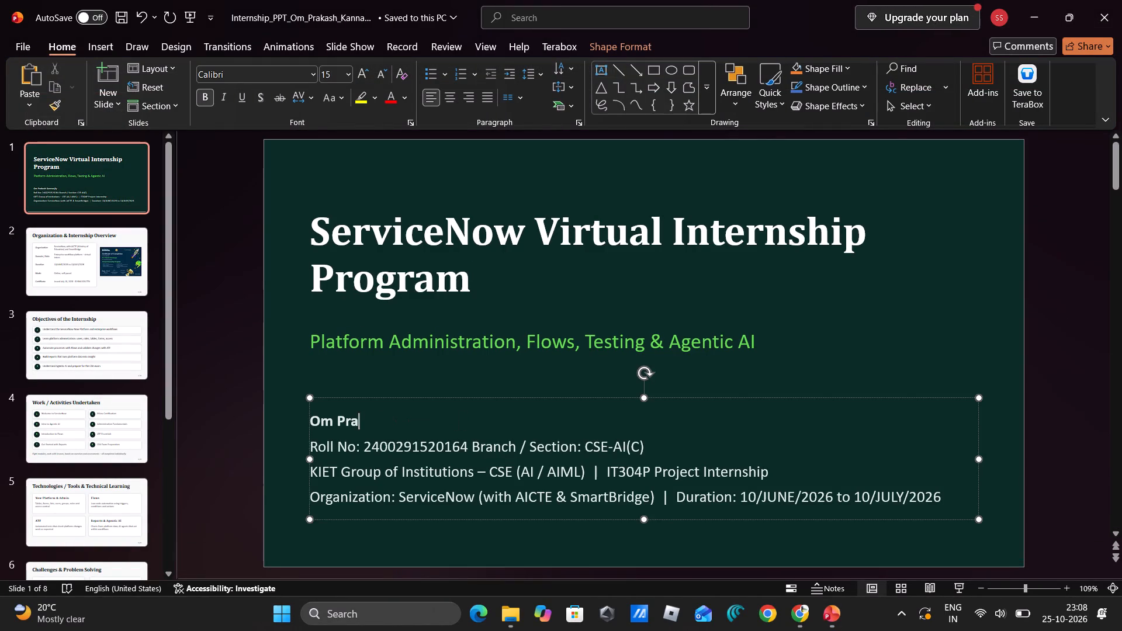
{"action": "key", "text": "BackSpace"}
{"action": "key", "text": "BackSpace"}
{"action": "key", "text": "BackSpace"}
{"action": "key", "text": "BackSpace"}
{"action": "key", "text": "BackSpace"}
{"action": "key", "text": "BackSpace"}
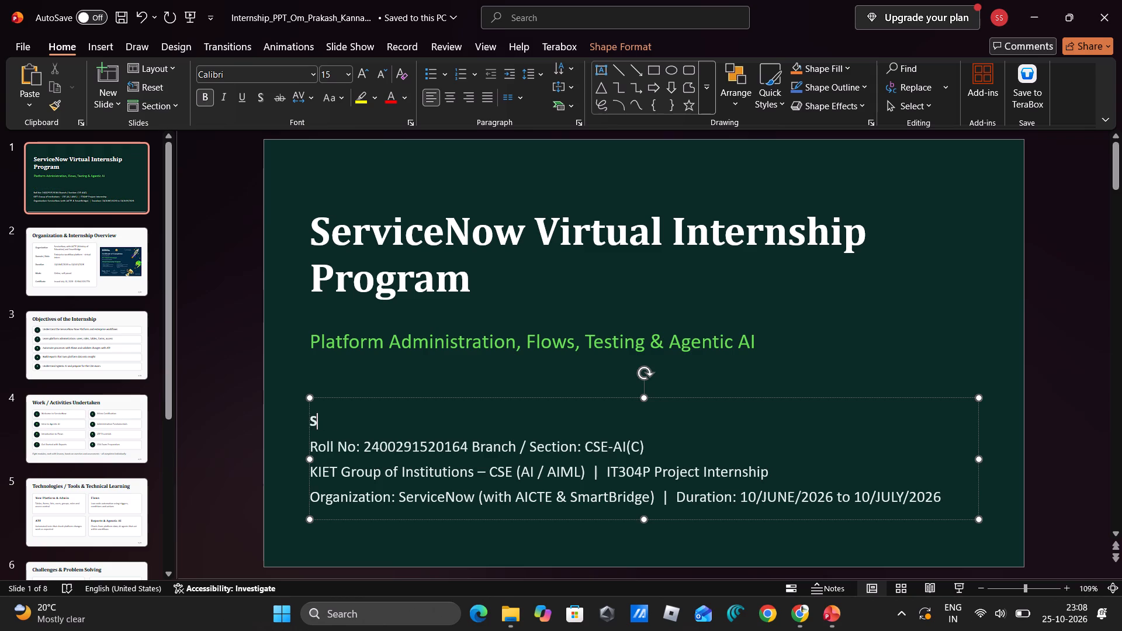
{"action": "type", "text": "ag"}
{"action": "key", "text": "BackSpace"}
{"action": "key", "text": "BackSpace"}
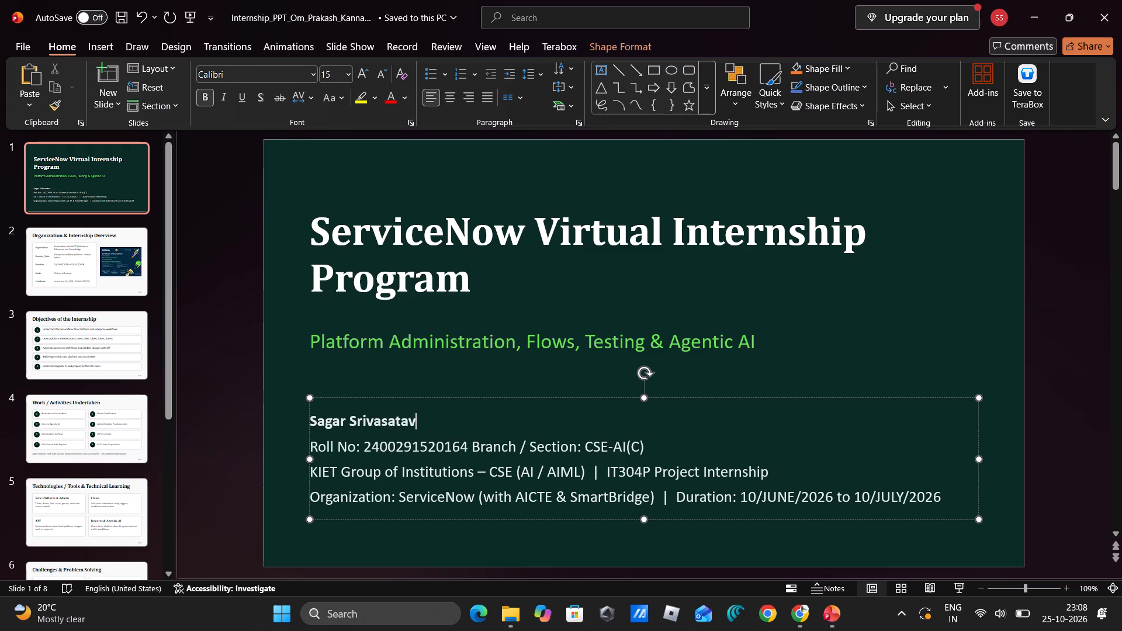
{"action": "key", "text": "BackSpace"}
{"action": "key", "text": "BackSpace"}
{"action": "key", "text": "BackSpace"}
{"action": "key", "text": "BackSpace"}
{"action": "type", "text": "tava"}
{"action": "key", "text": "space"}
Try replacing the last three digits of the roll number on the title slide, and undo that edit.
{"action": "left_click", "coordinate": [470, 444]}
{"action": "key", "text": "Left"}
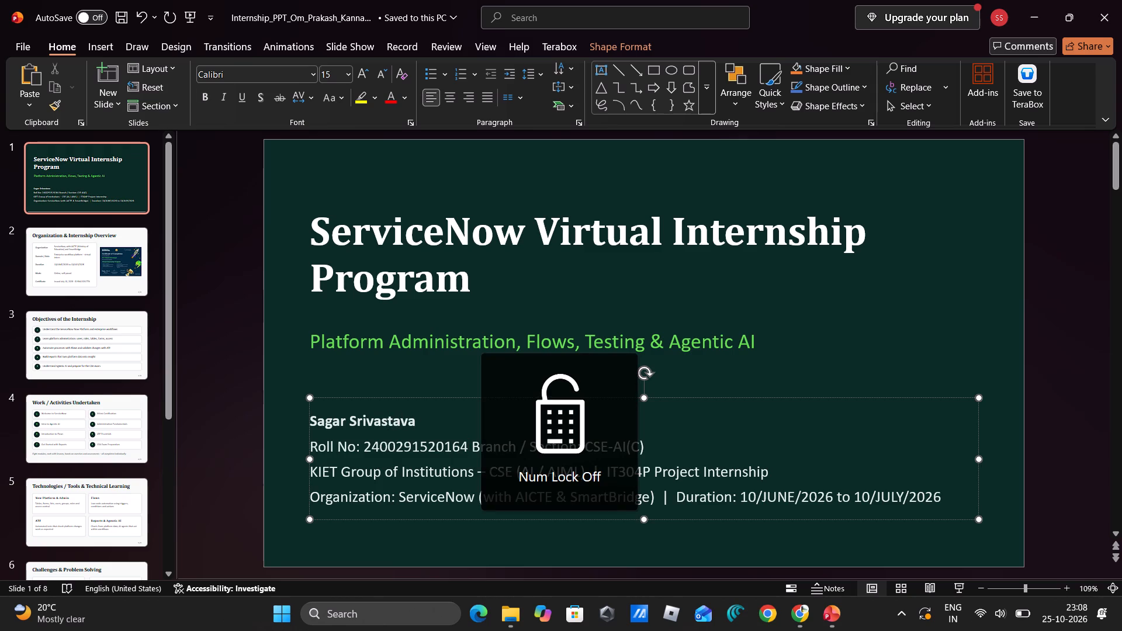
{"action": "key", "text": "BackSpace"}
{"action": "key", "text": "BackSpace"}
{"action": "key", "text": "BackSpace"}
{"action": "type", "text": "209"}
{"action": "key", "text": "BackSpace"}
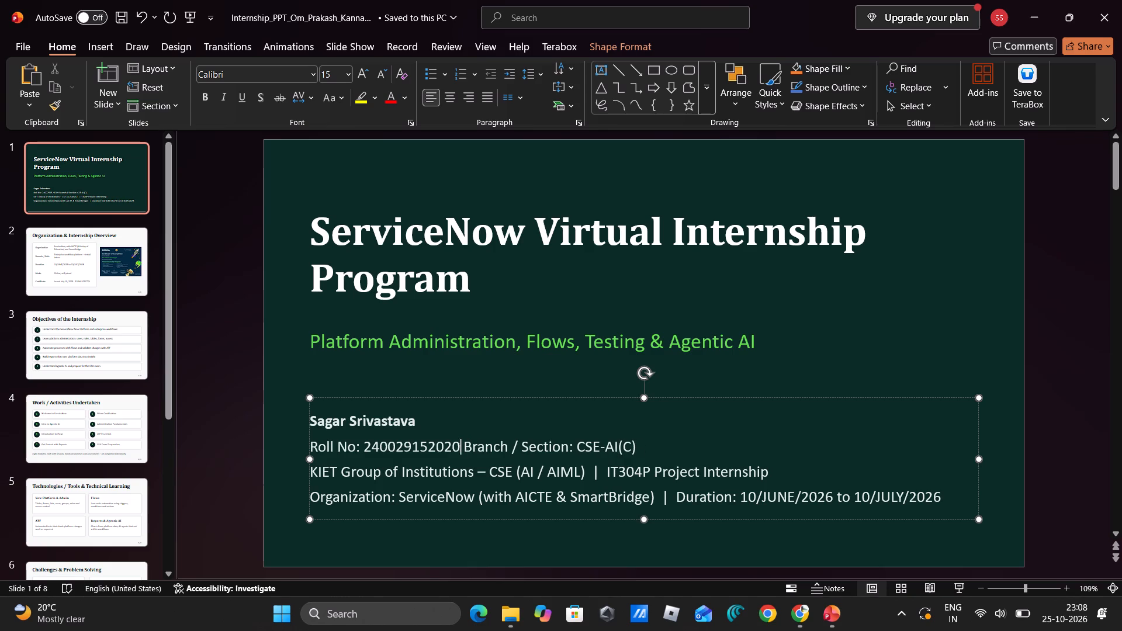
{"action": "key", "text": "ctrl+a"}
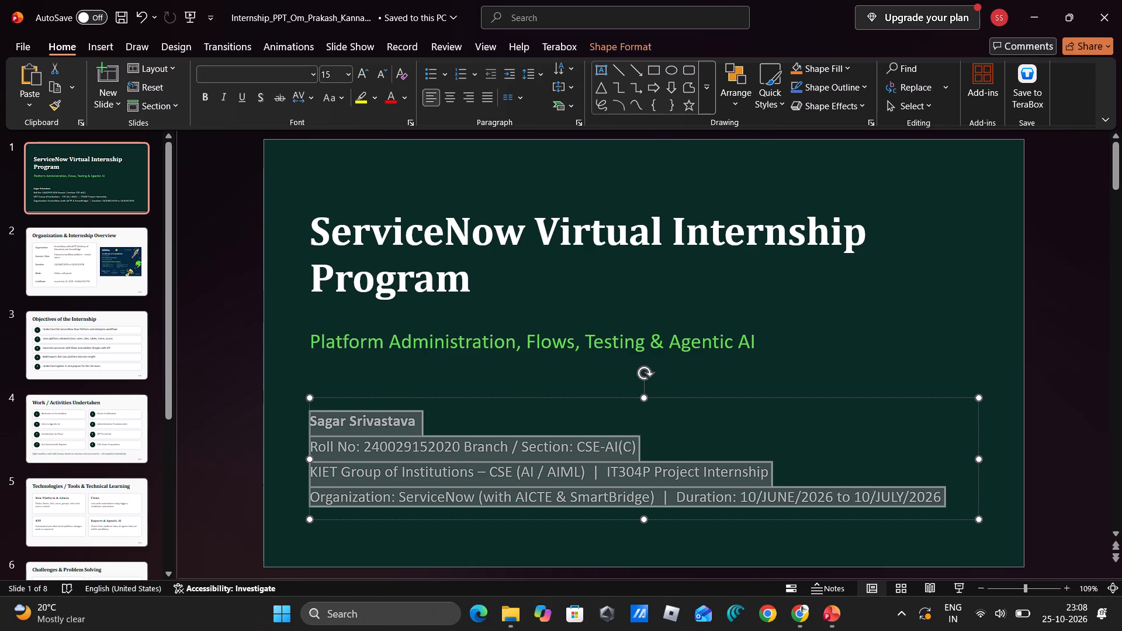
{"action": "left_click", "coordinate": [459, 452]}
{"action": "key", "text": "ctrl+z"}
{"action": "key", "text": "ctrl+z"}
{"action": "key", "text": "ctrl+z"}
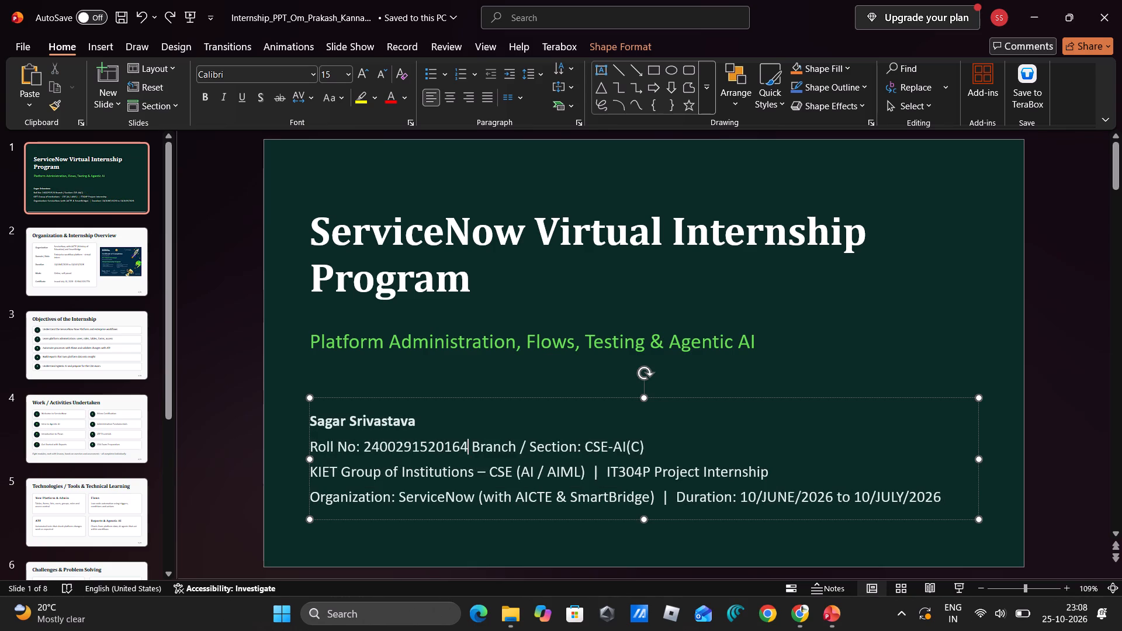
Replace the last three digits of the roll number on the title slide with the new student's digits and deselect the text.
{"action": "key", "text": "BackSpace"}
{"action": "key", "text": "BackSpace"}
{"action": "key", "text": "BackSpace"}
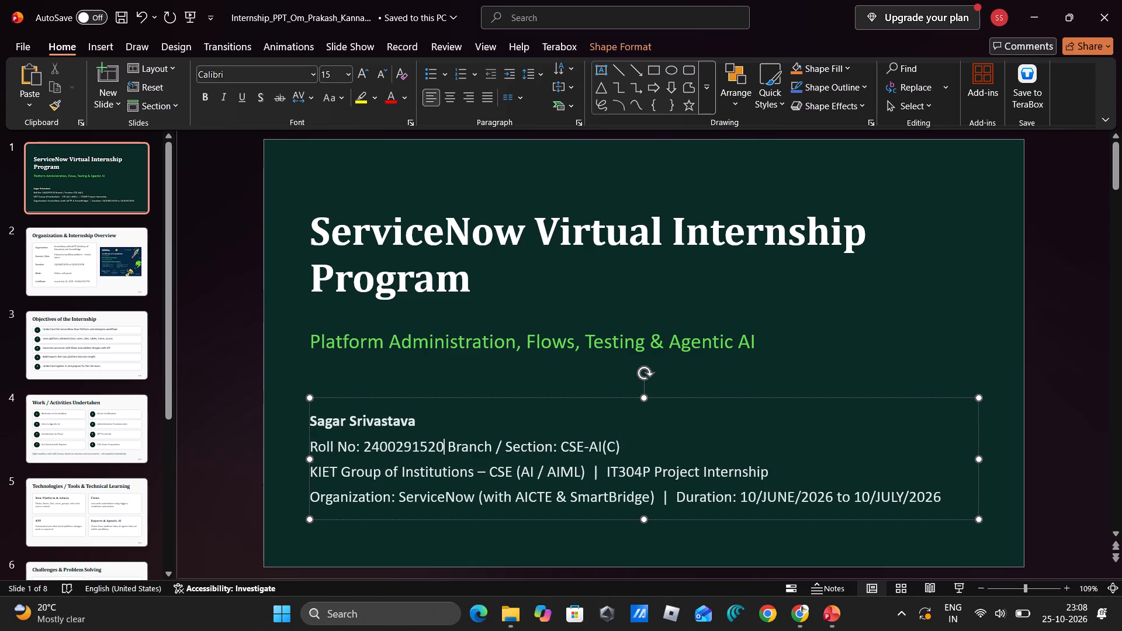
{"action": "type", "text": "209"}
{"action": "key", "text": "BackSpace"}
{"action": "key", "text": "8"}
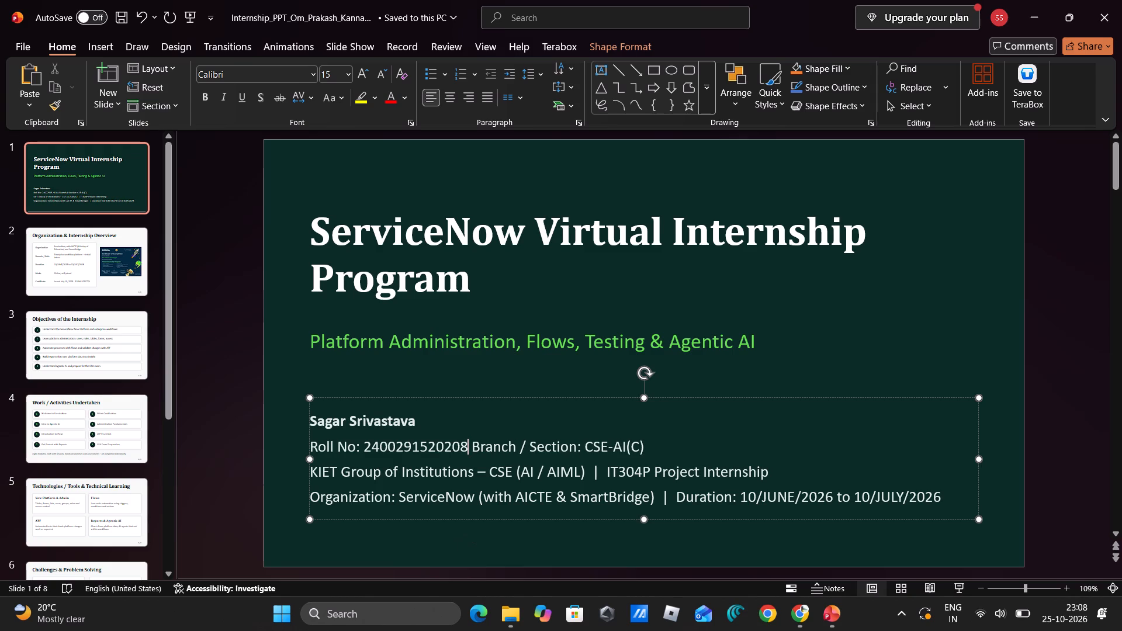
{"action": "left_click", "coordinate": [478, 499]}
{"action": "left_click", "coordinate": [943, 340]}
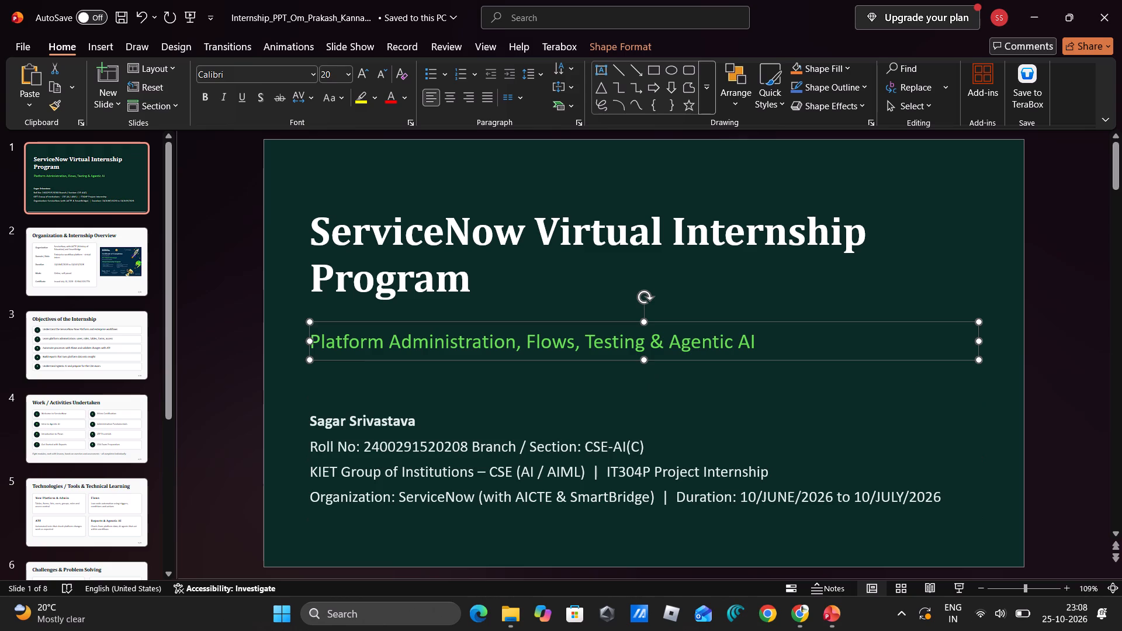
{"action": "left_click", "coordinate": [1060, 432]}
Review the Organization & Internship Overview, Objectives of the Internship and Work / Activities Undertaken slides for content needing personalization.
{"action": "left_click", "coordinate": [145, 263]}
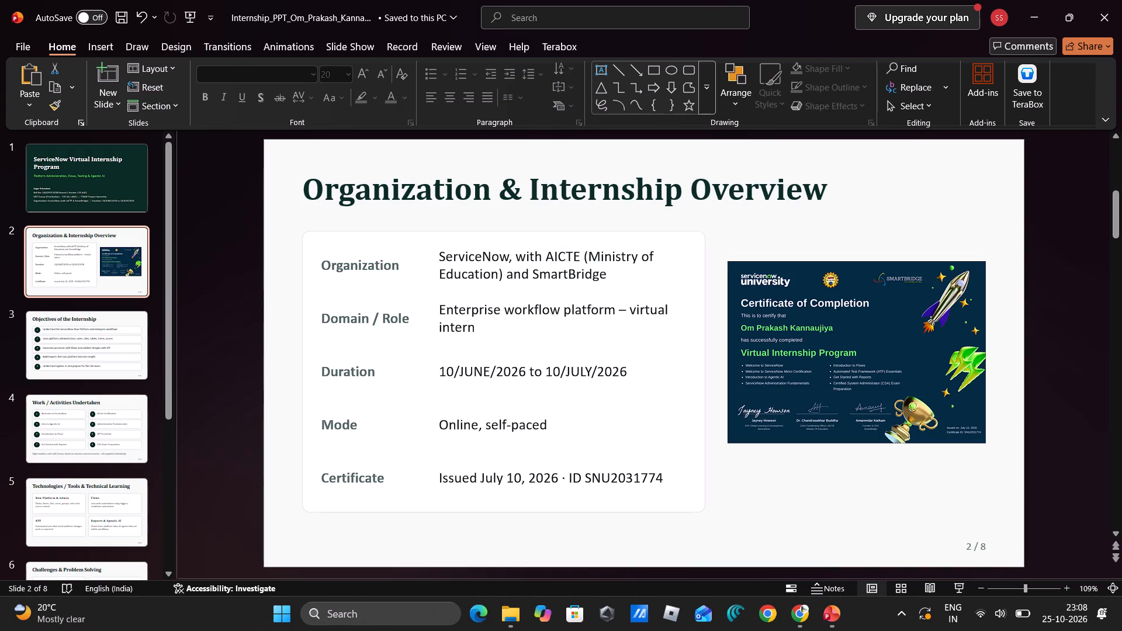
{"action": "left_click", "coordinate": [143, 352]}
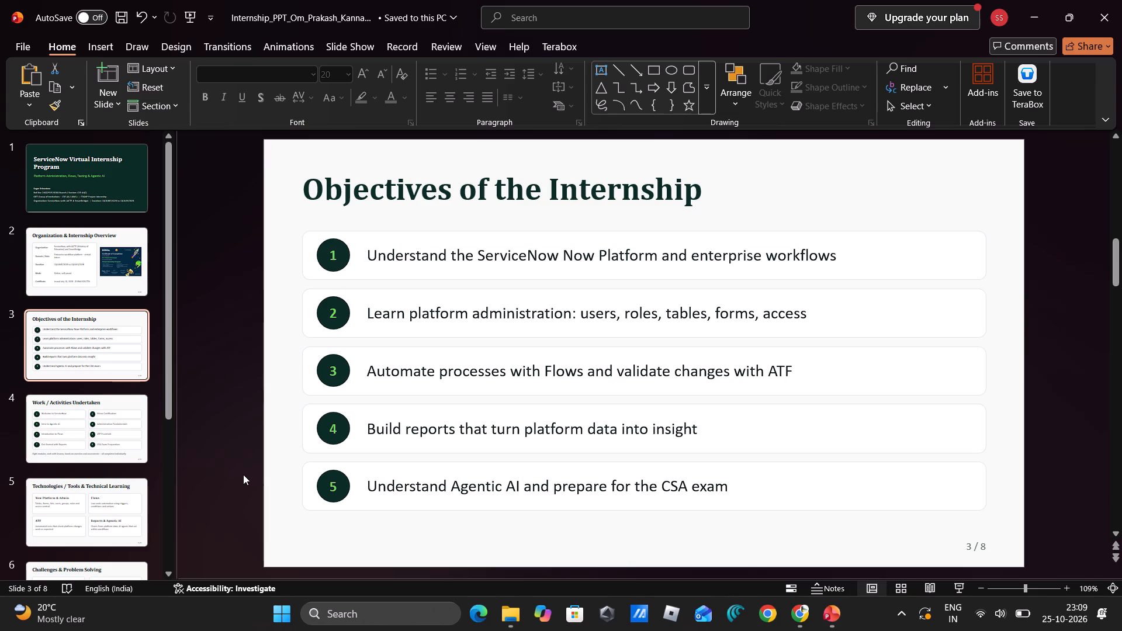
{"action": "scroll", "coordinate": [95, 445], "scroll_direction": "down", "scroll_amount": 1}
{"action": "left_click", "coordinate": [115, 390]}
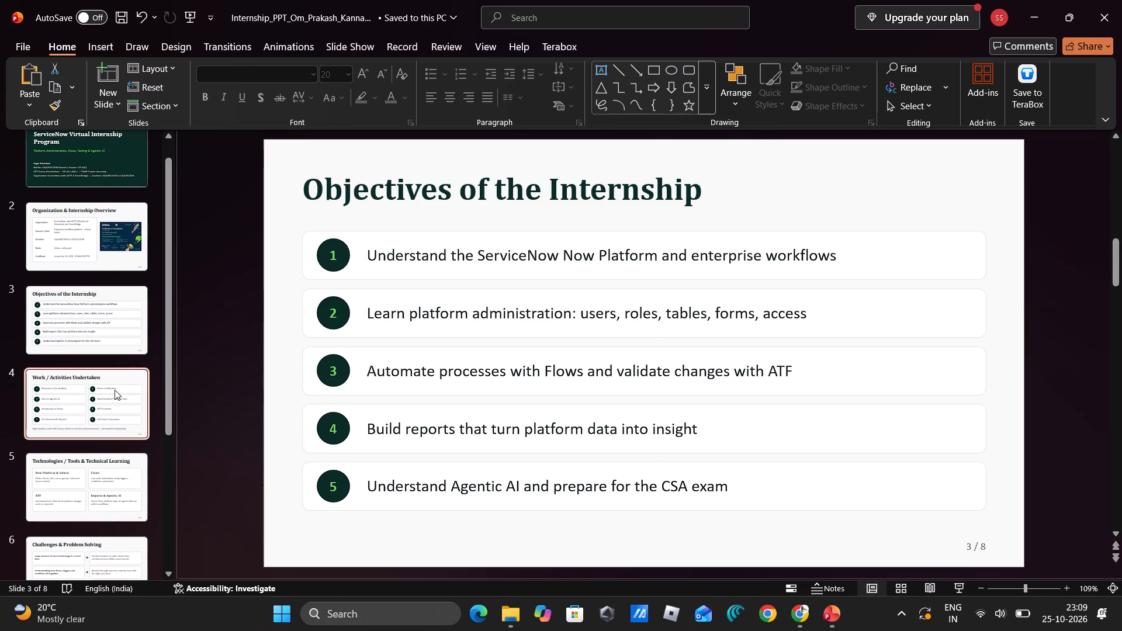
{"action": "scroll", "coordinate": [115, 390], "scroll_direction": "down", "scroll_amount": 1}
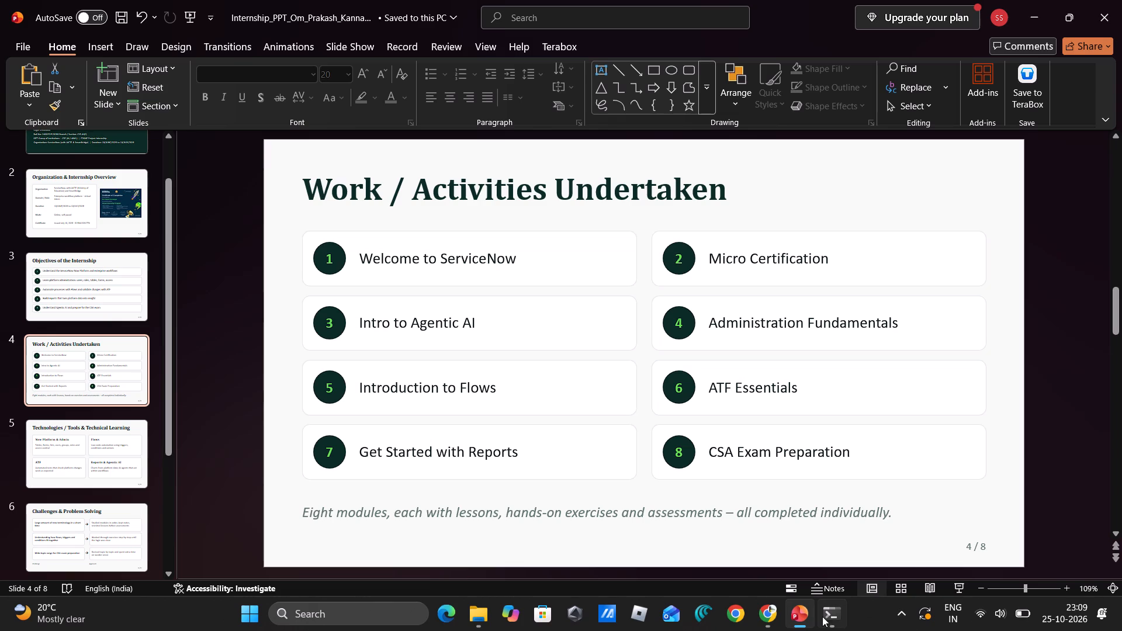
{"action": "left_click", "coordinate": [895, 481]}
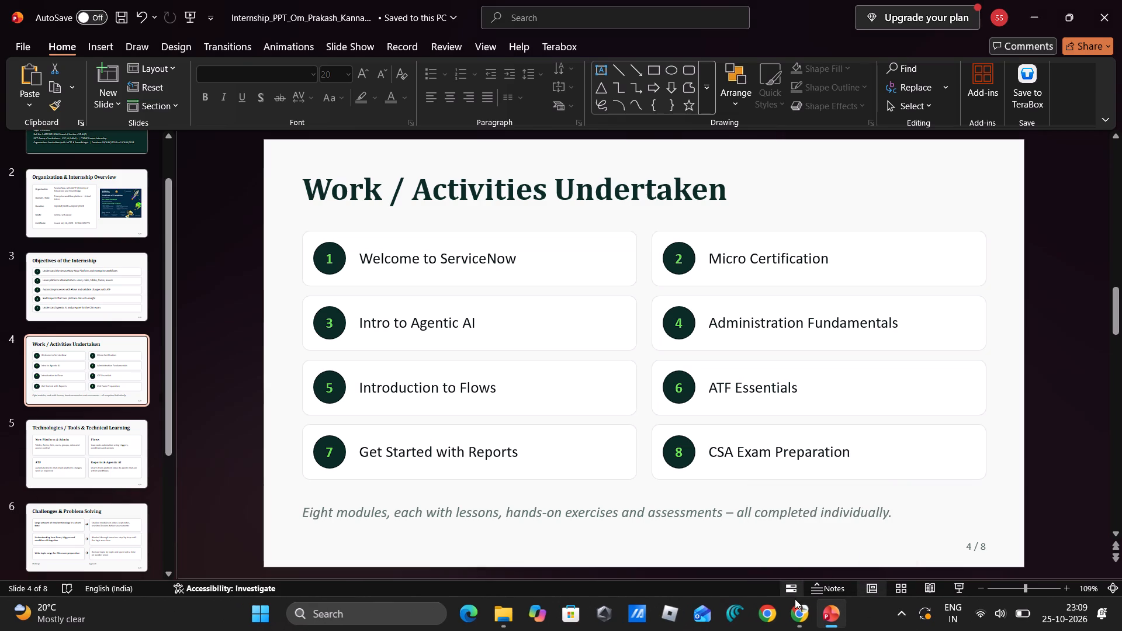
Switch to Chrome, bring up the Bahara music video on YouTube and rewind its playback by 25 seconds.
{"action": "left_click", "coordinate": [795, 611]}
{"action": "left_click", "coordinate": [315, 1]}
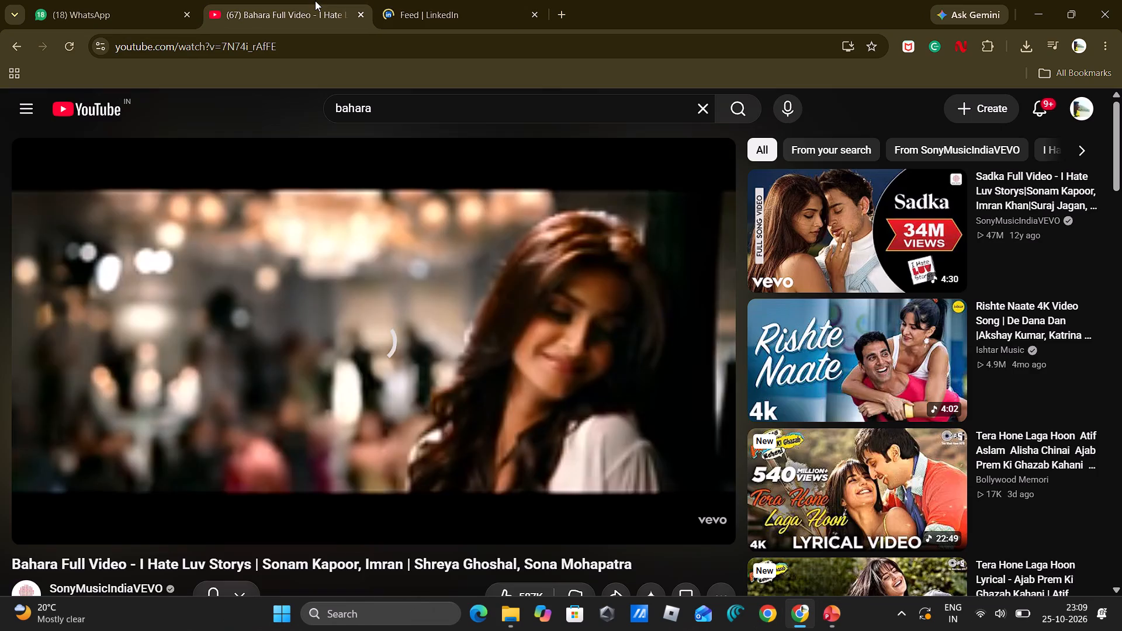
{"action": "key", "text": "Left"}
{"action": "key", "text": "Left"}
{"action": "key", "text": "Left"}
{"action": "key", "text": "Left"}
{"action": "key", "text": "Left"}
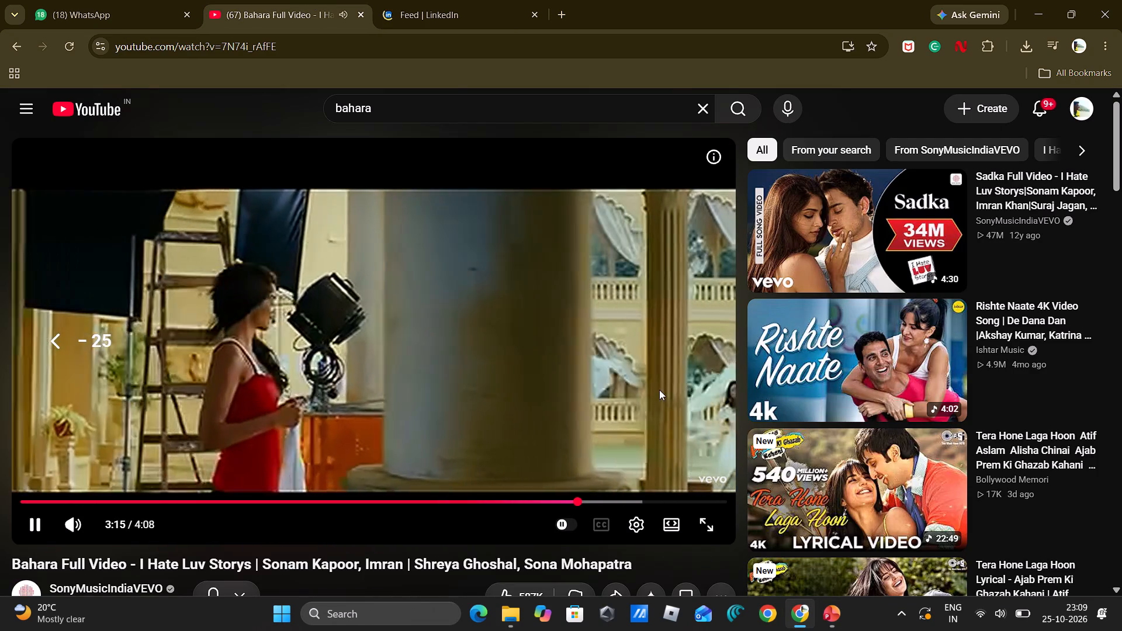
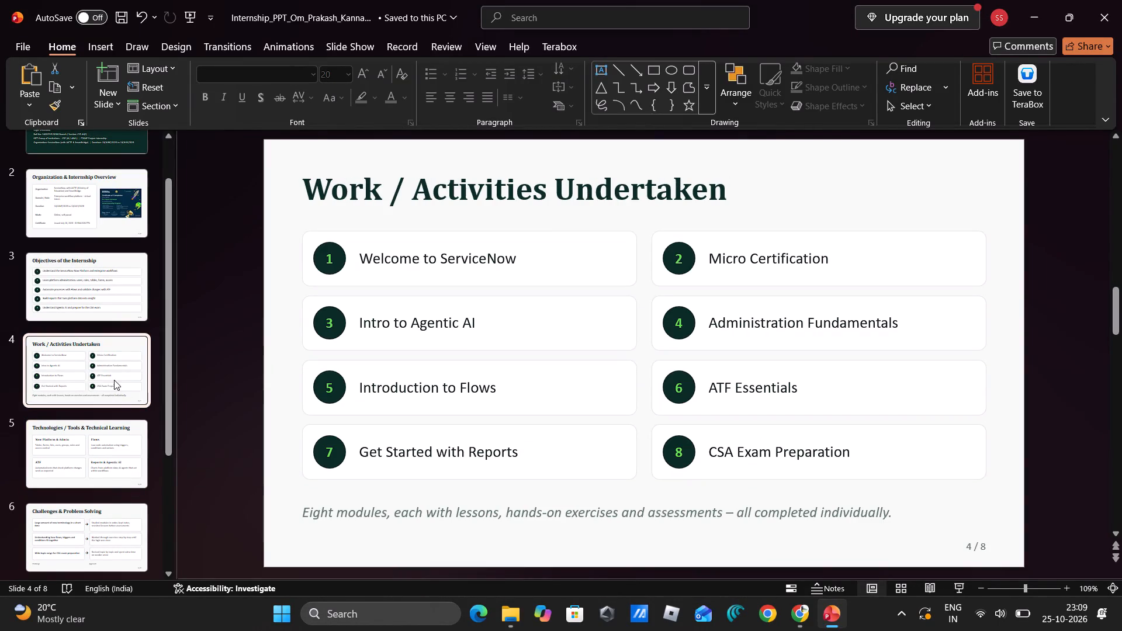
Review the Technologies / Tools & Technical Learning and Challenges & Problem Solving slides for content needing personalization.
{"action": "left_click", "coordinate": [130, 467]}
{"action": "scroll", "coordinate": [110, 502], "scroll_direction": "down", "scroll_amount": 1}
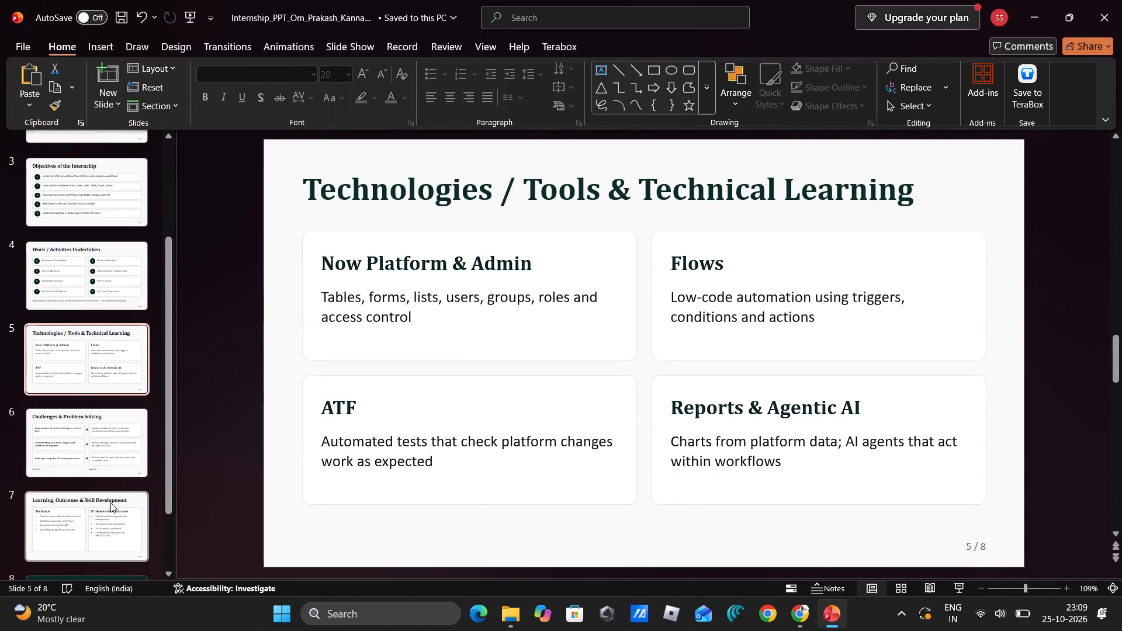
{"action": "scroll", "coordinate": [110, 502], "scroll_direction": "down", "scroll_amount": 1}
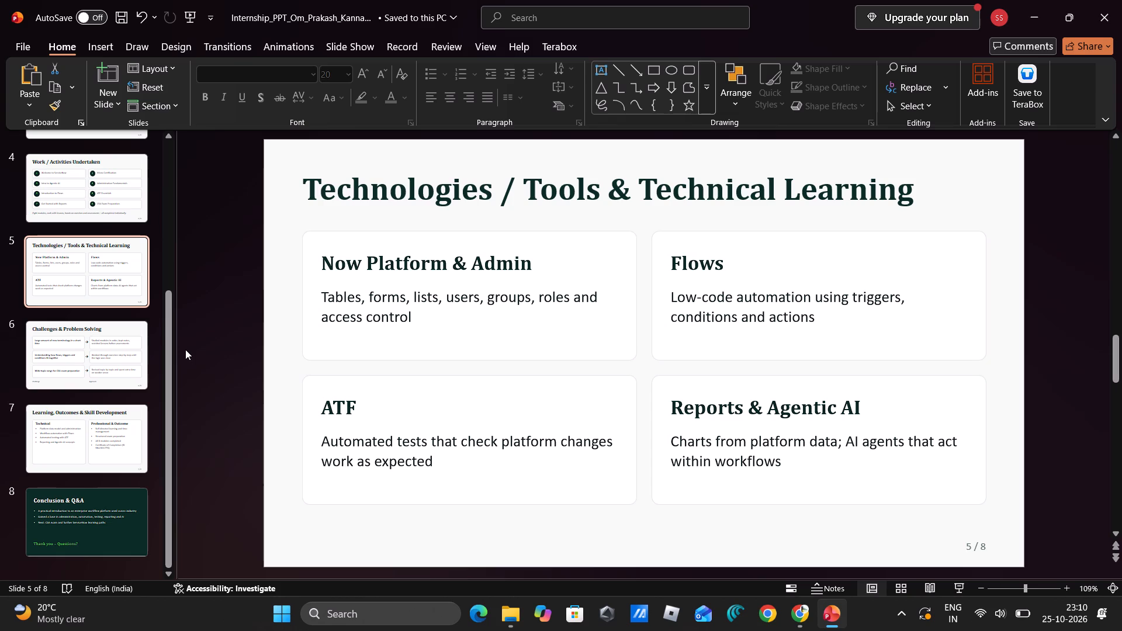
{"action": "left_click", "coordinate": [99, 359]}
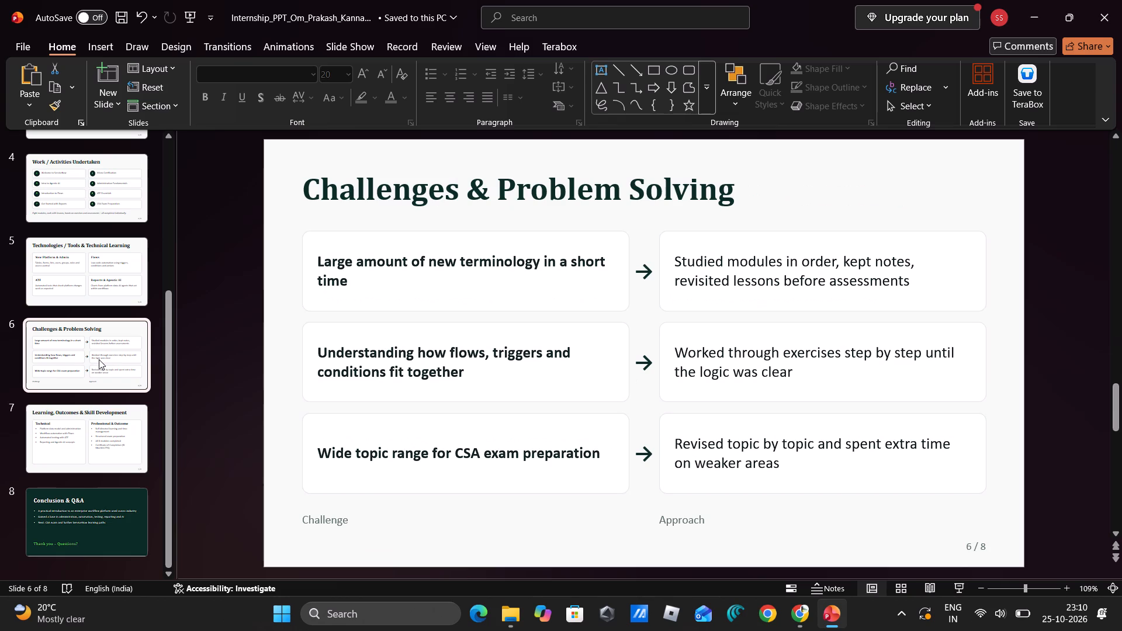
Switch to YouTube in Chrome and play the suggested "Sadka Full Video - I Hate Luv Storys" song.
{"action": "left_click", "coordinate": [799, 624]}
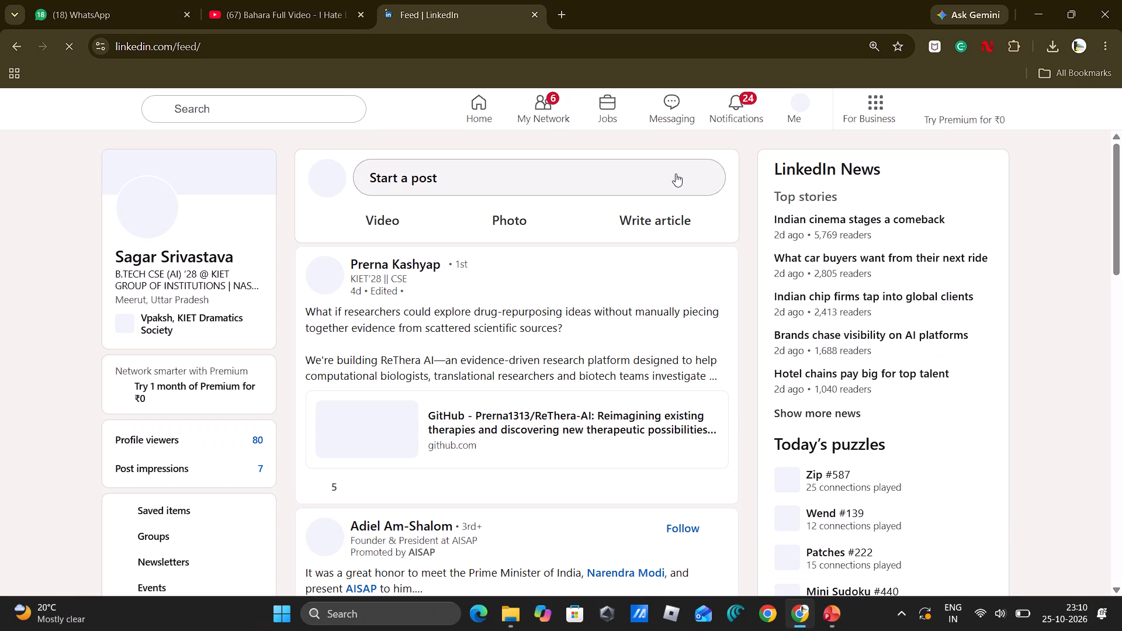
{"action": "left_click", "coordinate": [330, 0]}
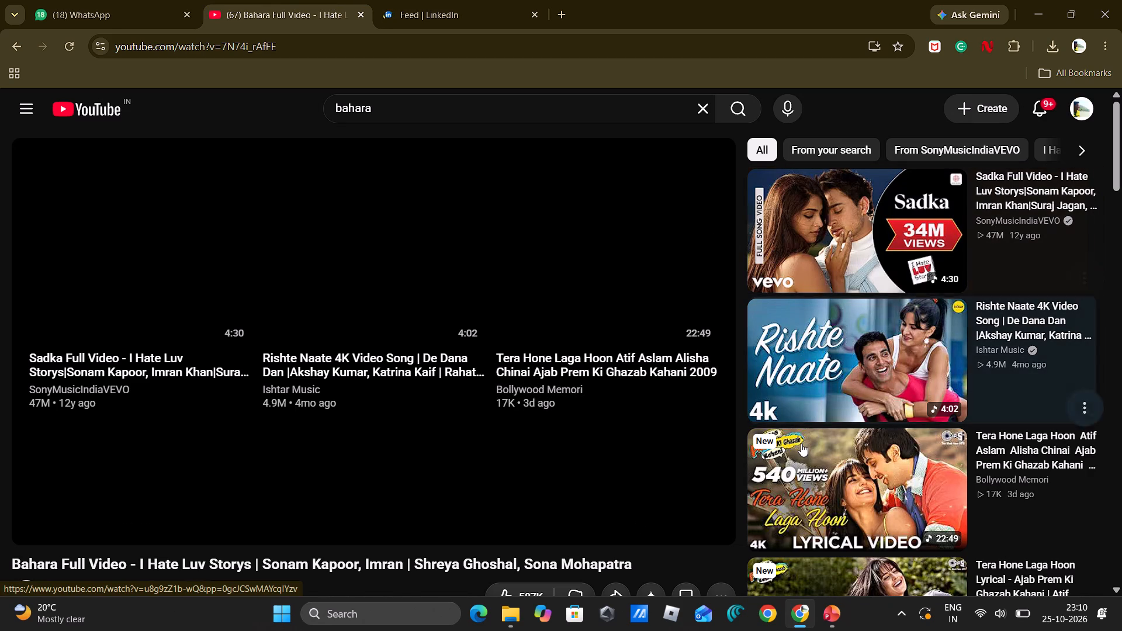
{"action": "left_click", "coordinate": [827, 212]}
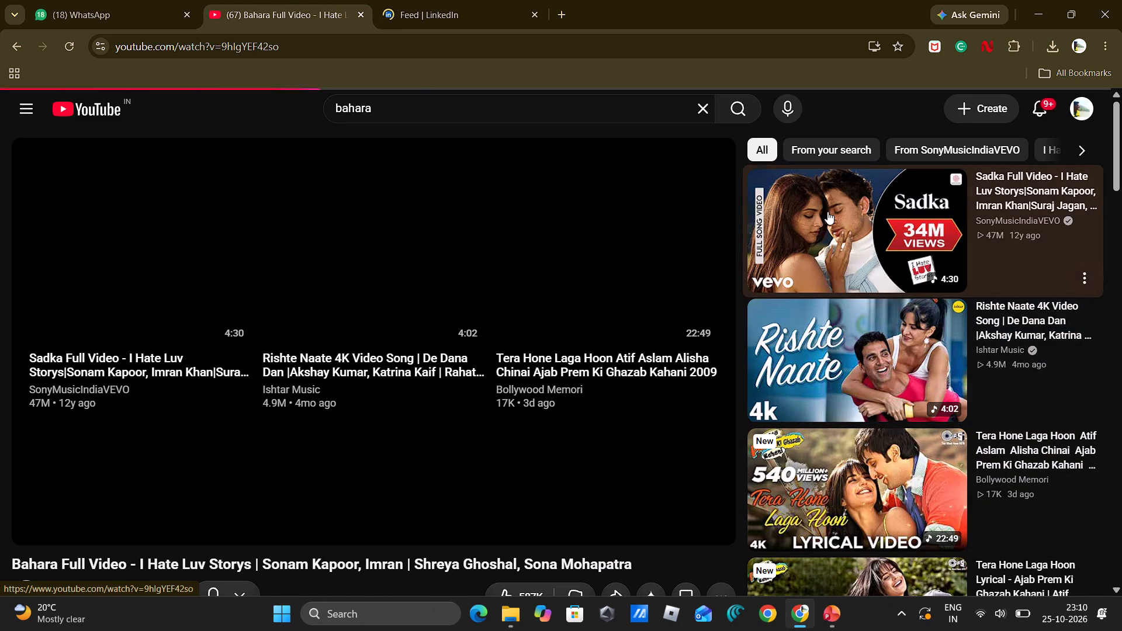
Go to the open LinkedIn feed and reload the page.
{"action": "left_click", "coordinate": [458, 0]}
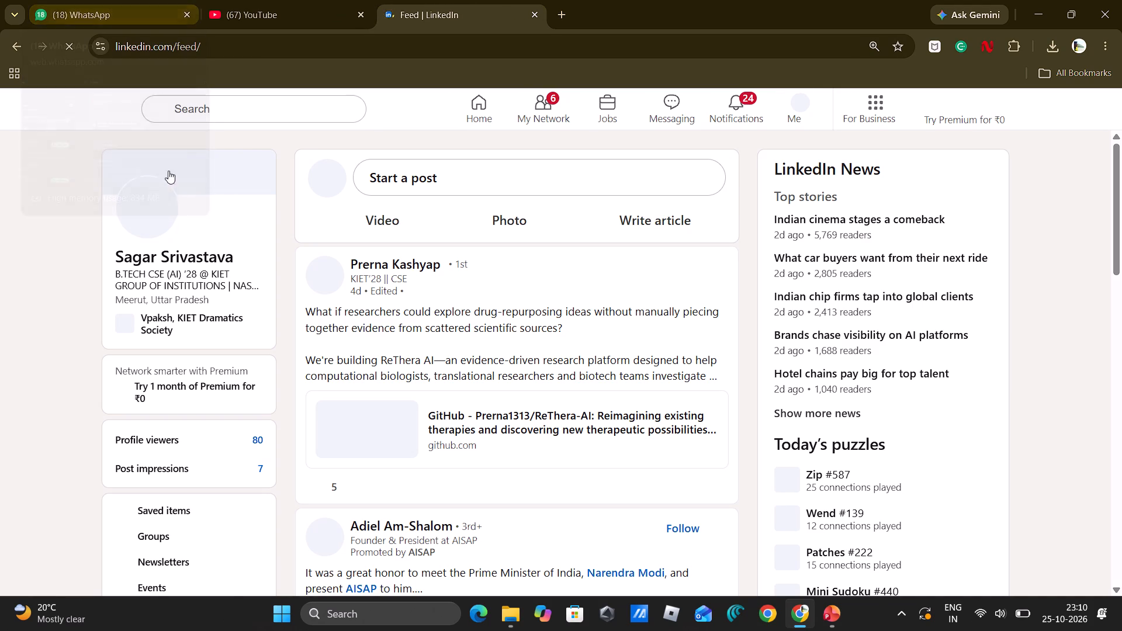
{"action": "left_click", "coordinate": [68, 54]}
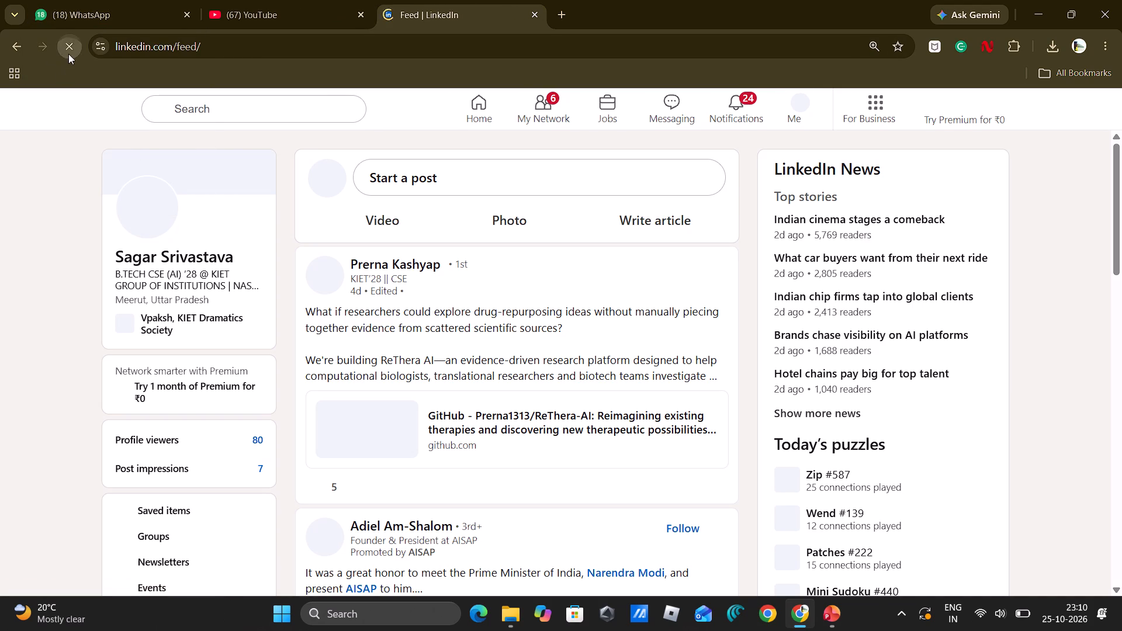
{"action": "left_click", "coordinate": [68, 54]}
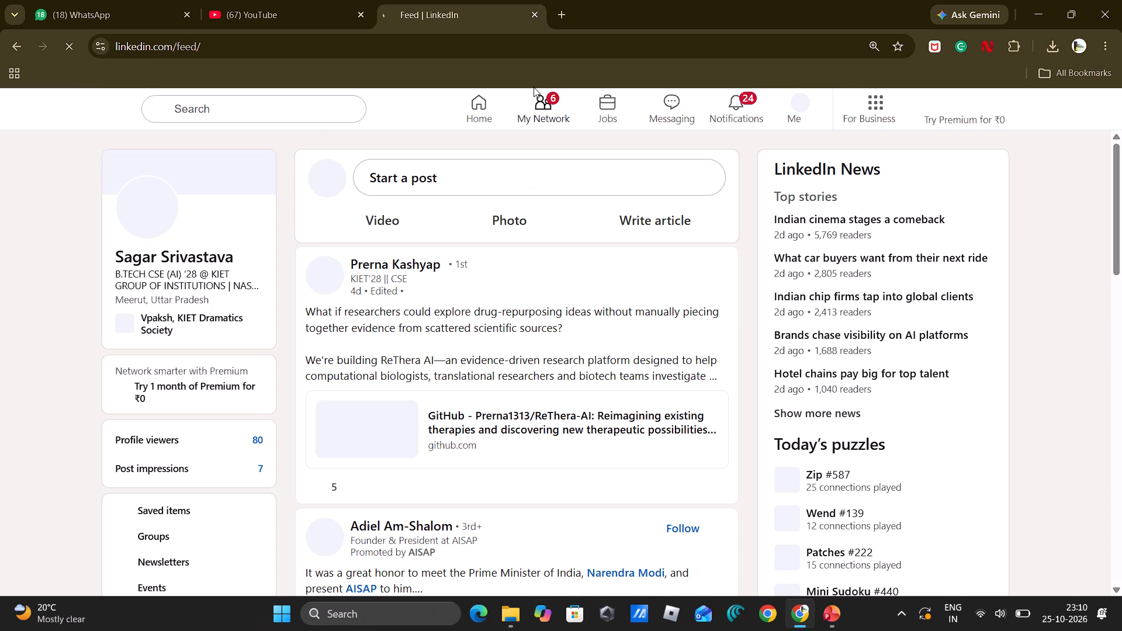
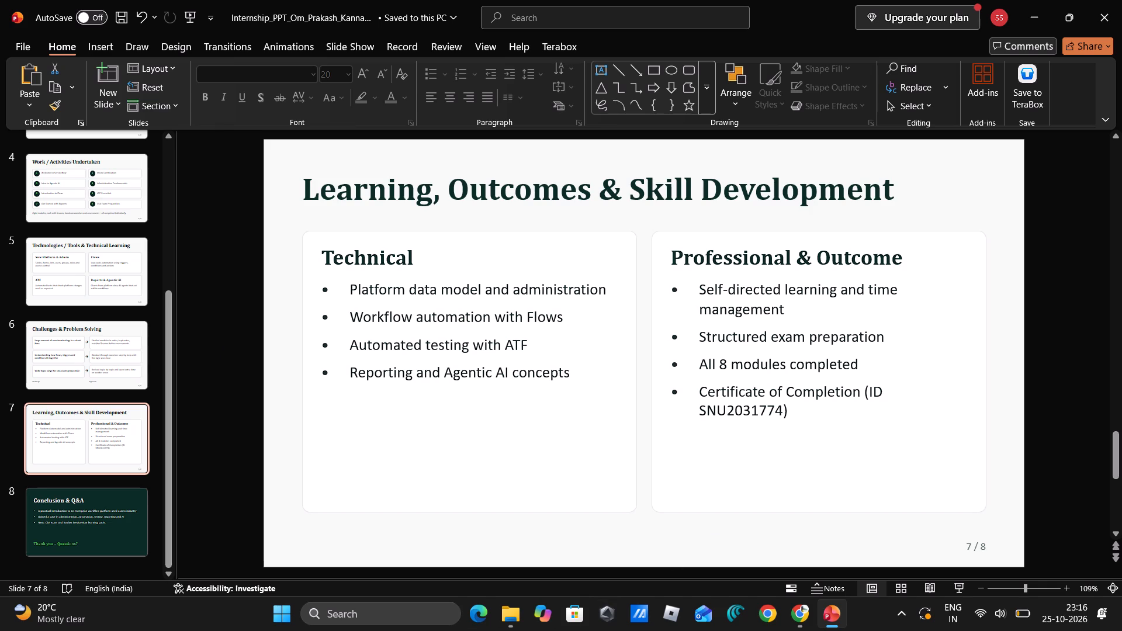
Check the closing Conclusion & Q&A slide, then go back through the slides to the title slide.
{"action": "key", "text": "Down"}
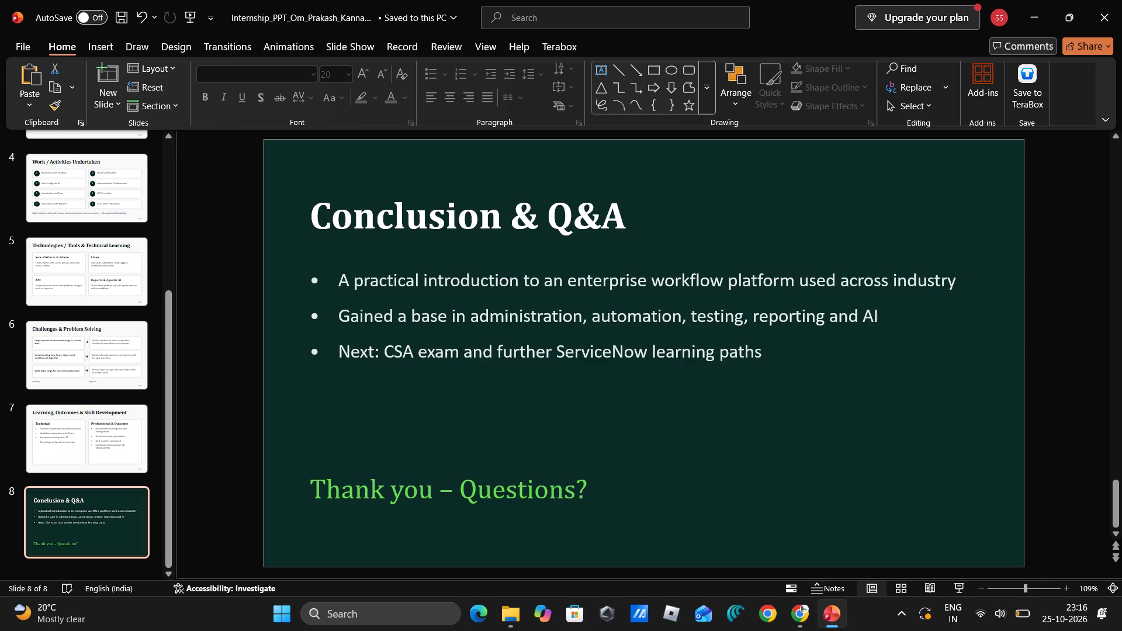
{"action": "key", "text": "Up"}
{"action": "key", "text": "Up"}
{"action": "key", "text": "Up"}
{"action": "key", "text": "Up"}
{"action": "key", "text": "Up"}
{"action": "key", "text": "Up"}
{"action": "key", "text": "Up"}
{"action": "key", "text": "Up"}
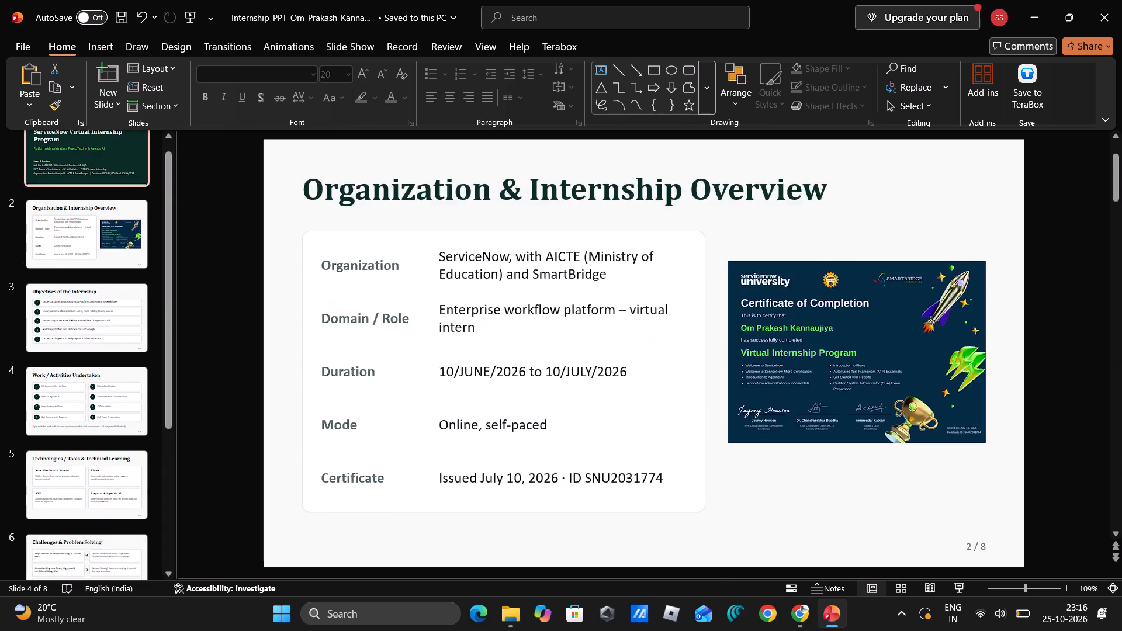
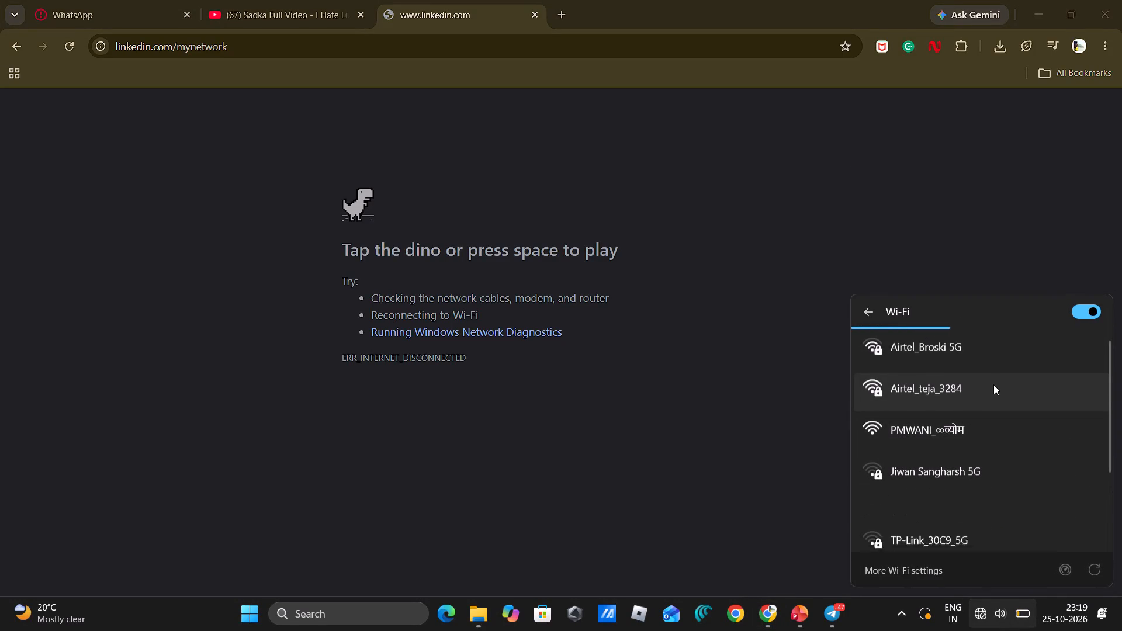
Connect the computer to the Airtel_Broski 5G Wi-Fi network and return to the LinkedIn network page.
{"action": "left_click", "coordinate": [1017, 342]}
{"action": "left_click", "coordinate": [1043, 406]}
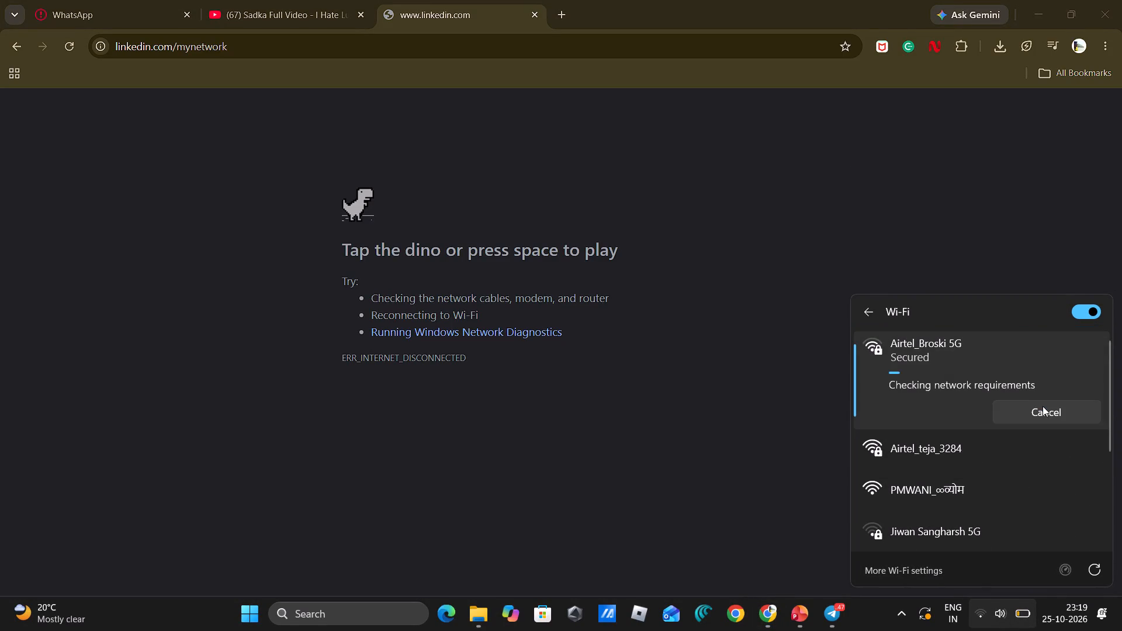
{"action": "left_click", "coordinate": [975, 409]}
{"action": "left_click", "coordinate": [925, 410]}
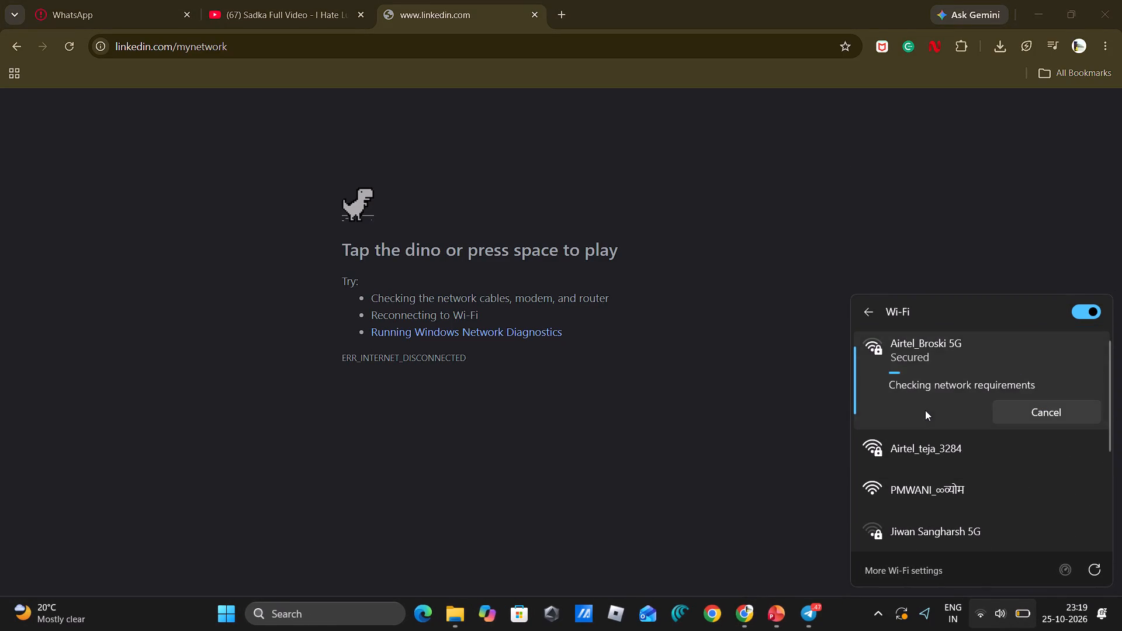
{"action": "left_click", "coordinate": [952, 405]}
{"action": "left_click", "coordinate": [971, 368]}
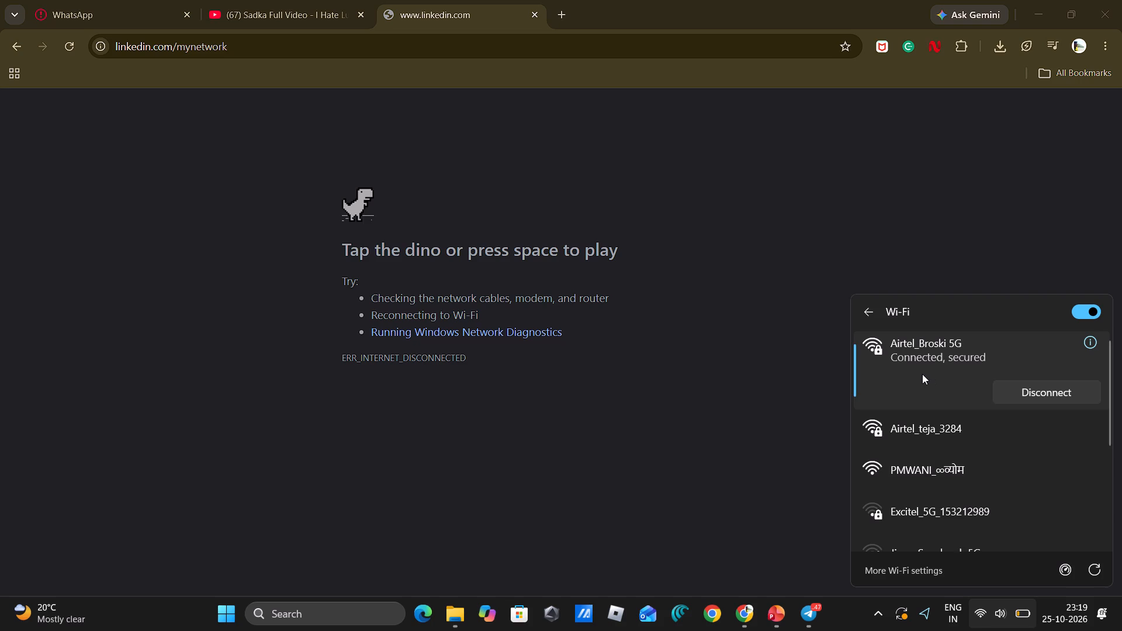
{"action": "left_click", "coordinate": [922, 374]}
{"action": "left_click", "coordinate": [878, 189]}
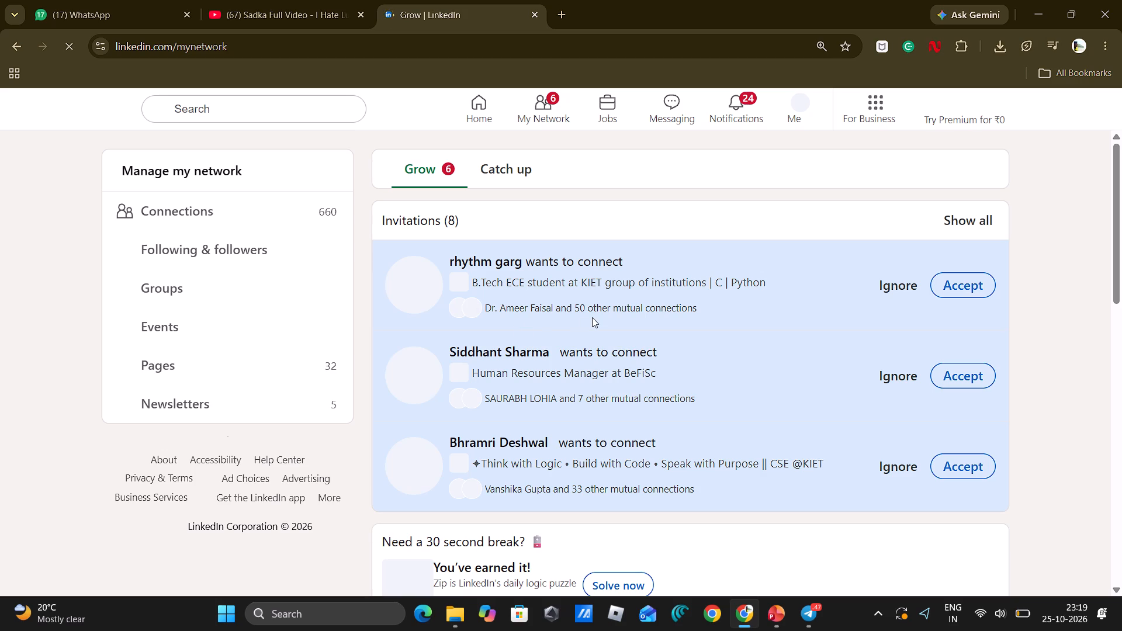
Accept pending LinkedIn connection invitations, including the one from the Human Resources Manager at BeFiSc.
{"action": "left_click", "coordinate": [951, 286]}
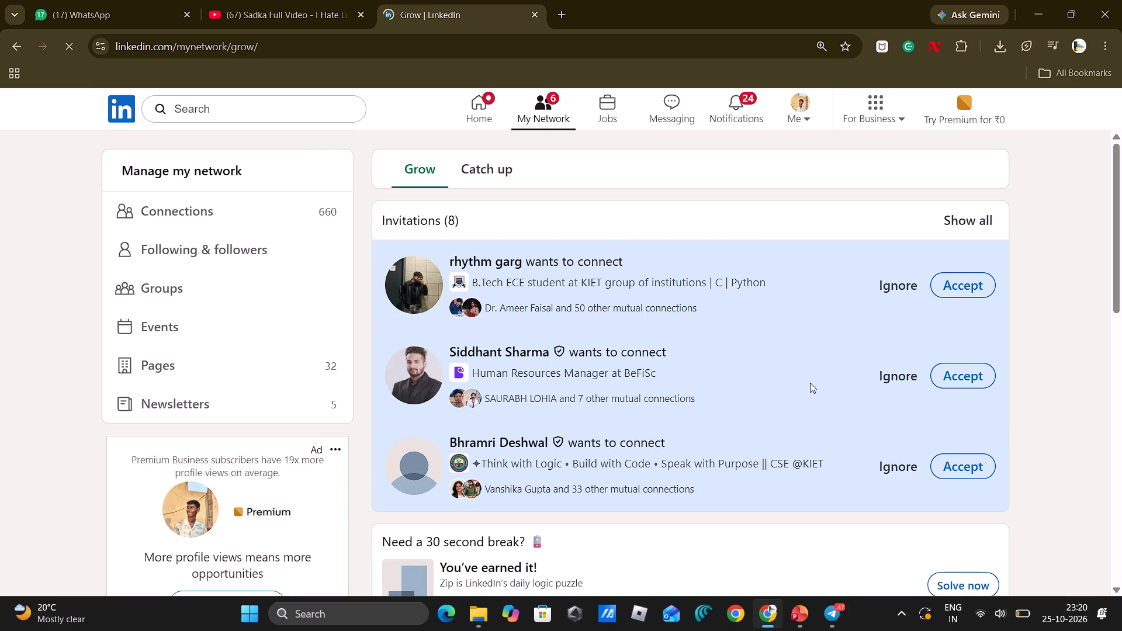
{"action": "left_click", "coordinate": [968, 378]}
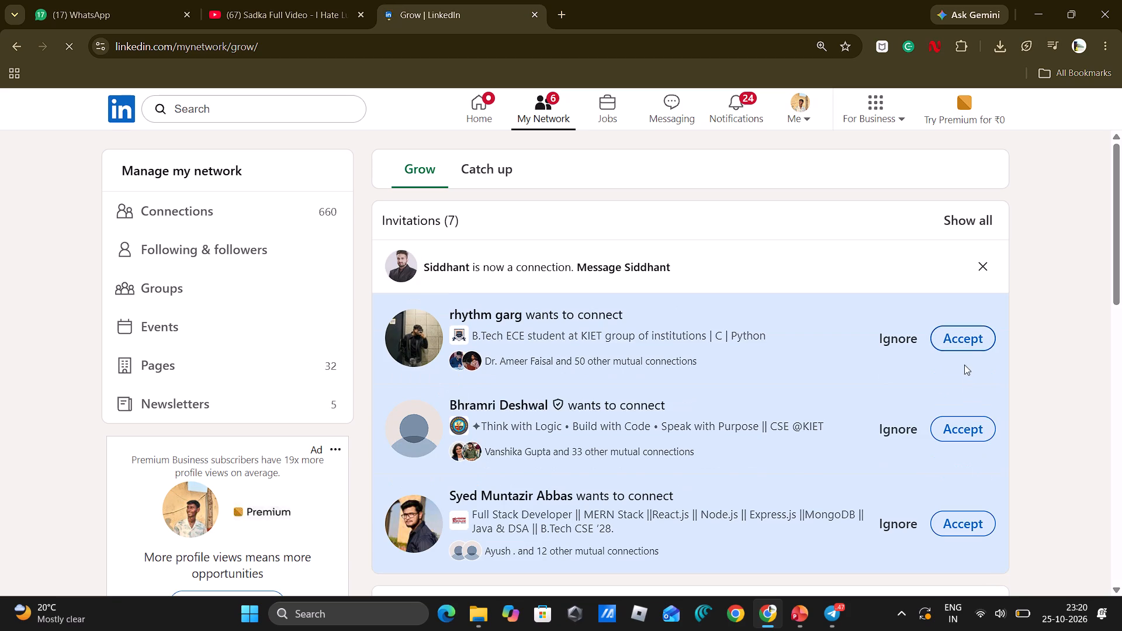
Accept the five pending personal connection invitations on LinkedIn's My Network page, leaving the two newsletter invitations unanswered.
{"action": "left_click", "coordinate": [968, 343]}
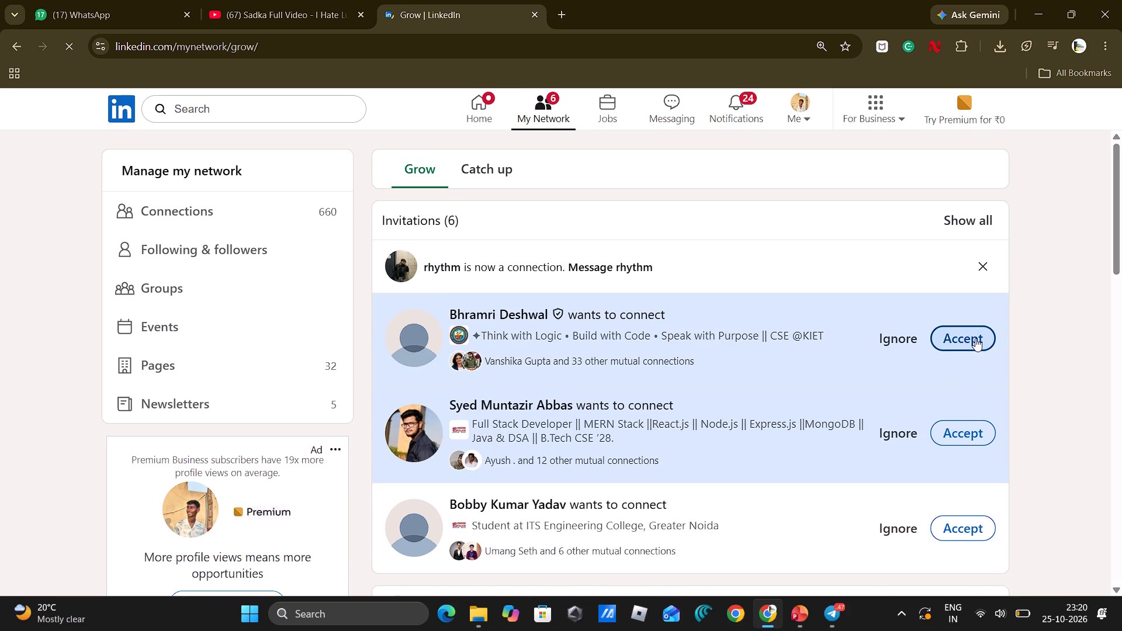
{"action": "left_click", "coordinate": [976, 337]}
{"action": "left_click", "coordinate": [976, 337]}
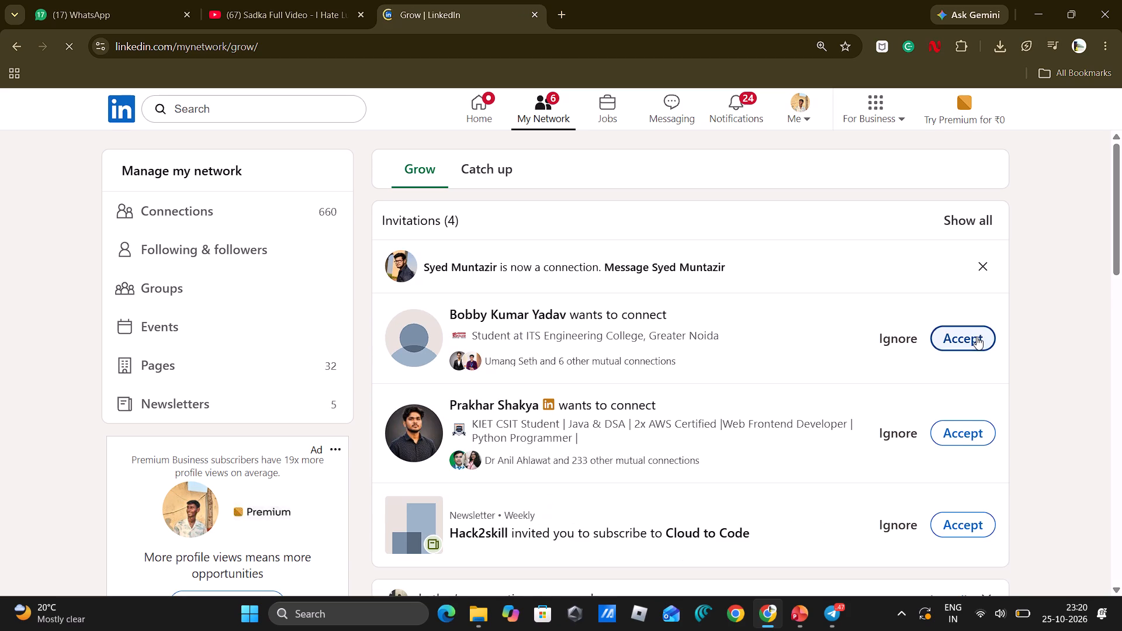
{"action": "left_click", "coordinate": [976, 337]}
{"action": "left_click", "coordinate": [976, 337]}
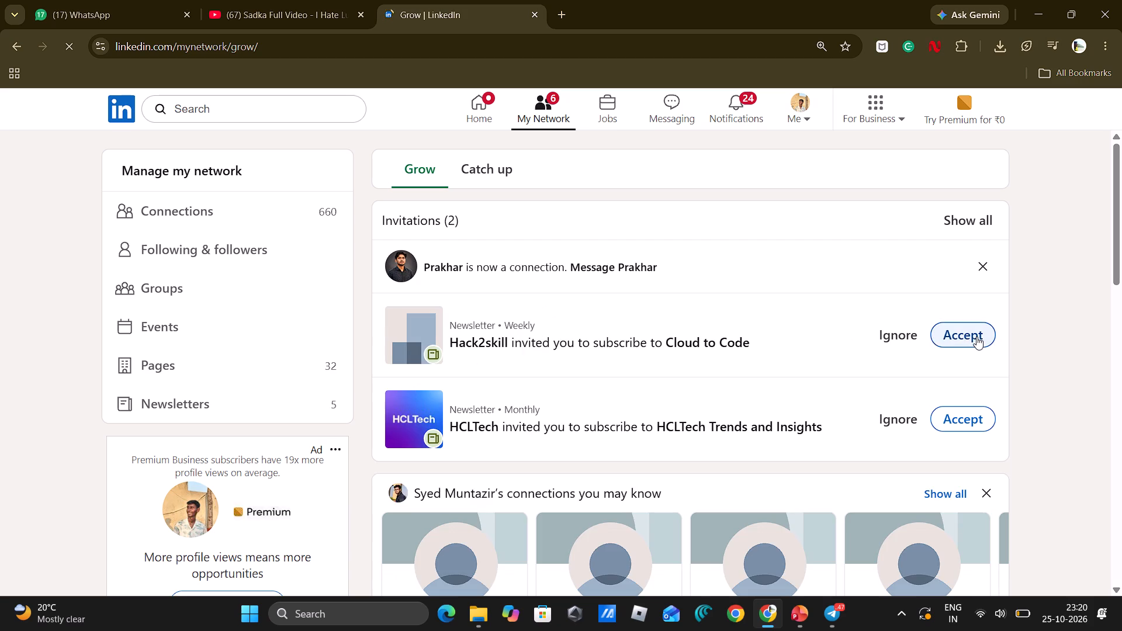
{"action": "scroll", "coordinate": [742, 428], "scroll_direction": "down", "scroll_amount": 2}
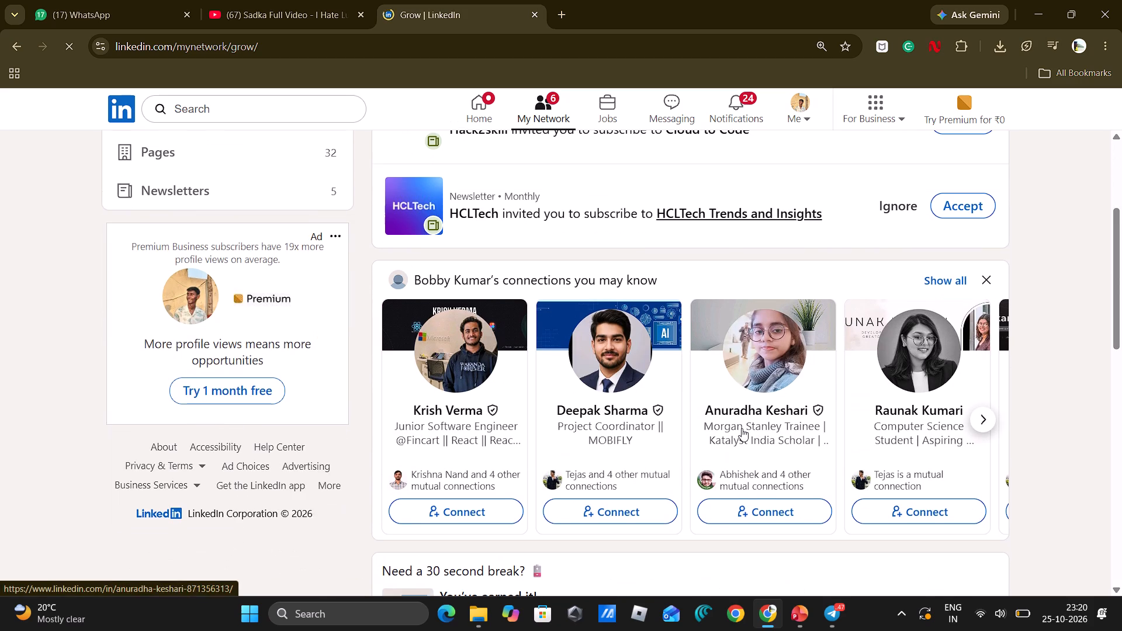
{"action": "scroll", "coordinate": [625, 393], "scroll_direction": "up", "scroll_amount": 4}
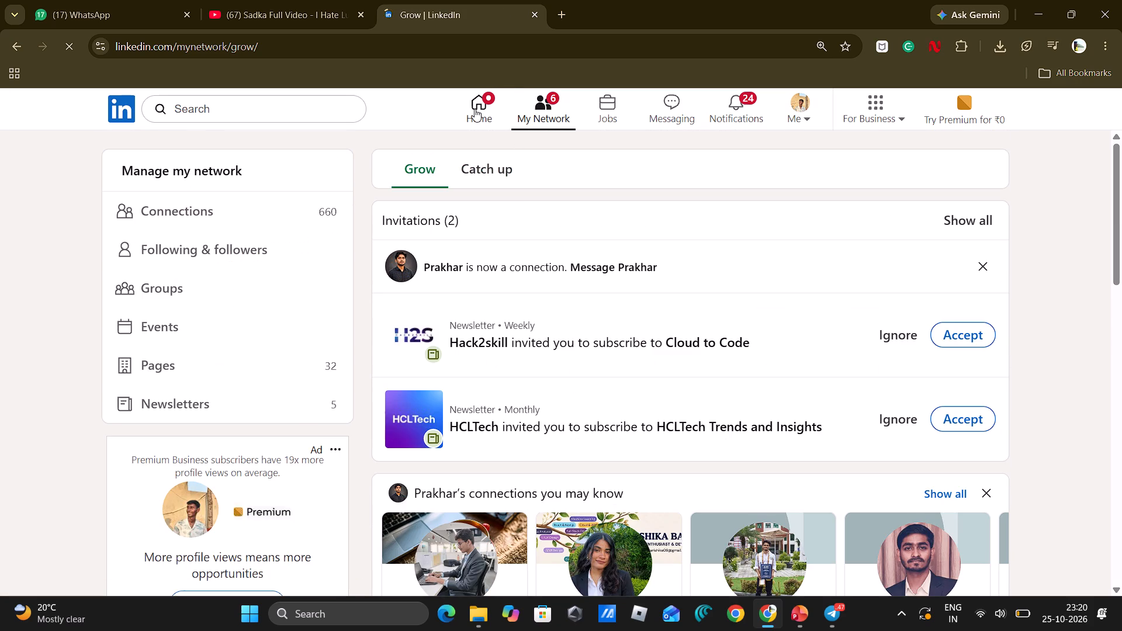
Open the LinkedIn home feed and look through its first posts.
{"action": "left_click", "coordinate": [475, 109]}
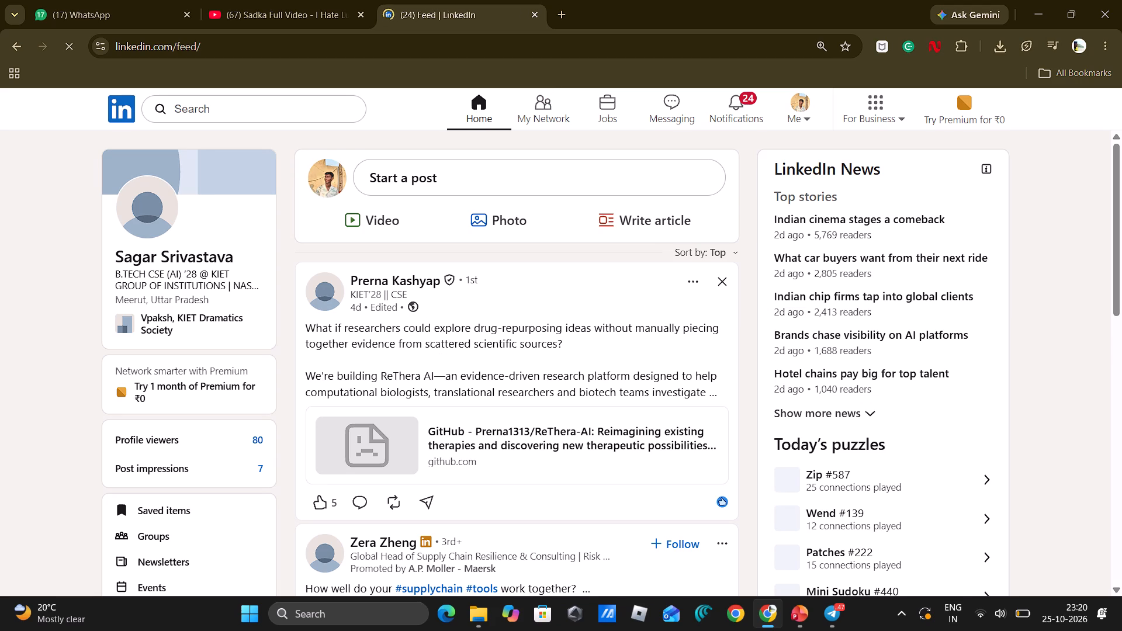
{"action": "scroll", "coordinate": [497, 379], "scroll_direction": "down", "scroll_amount": 2}
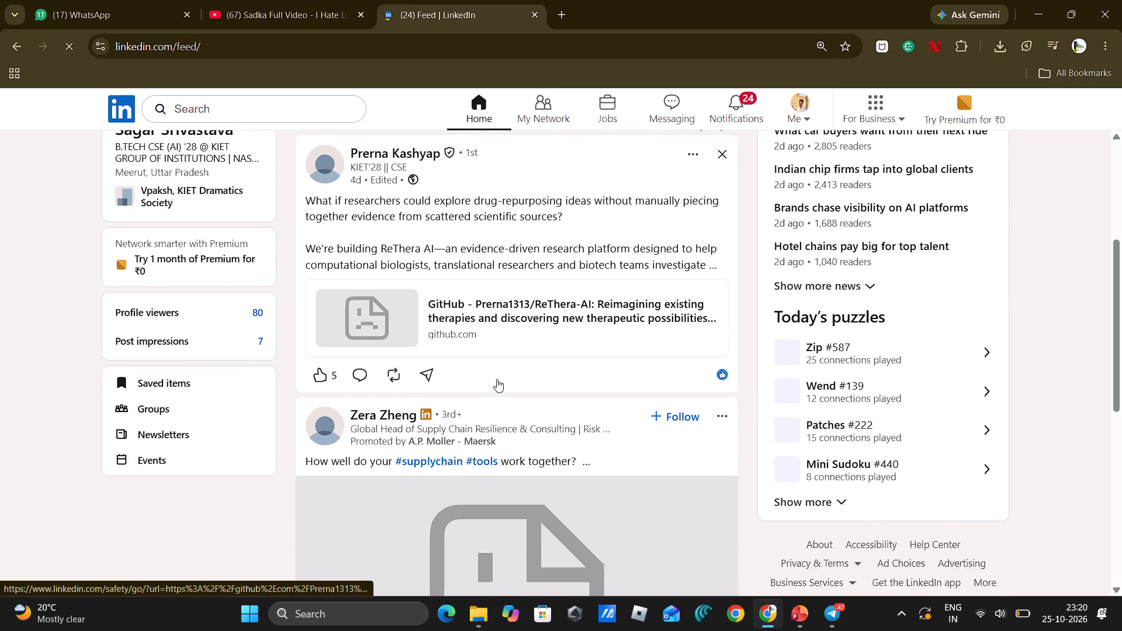
{"action": "scroll", "coordinate": [497, 379], "scroll_direction": "down", "scroll_amount": 4}
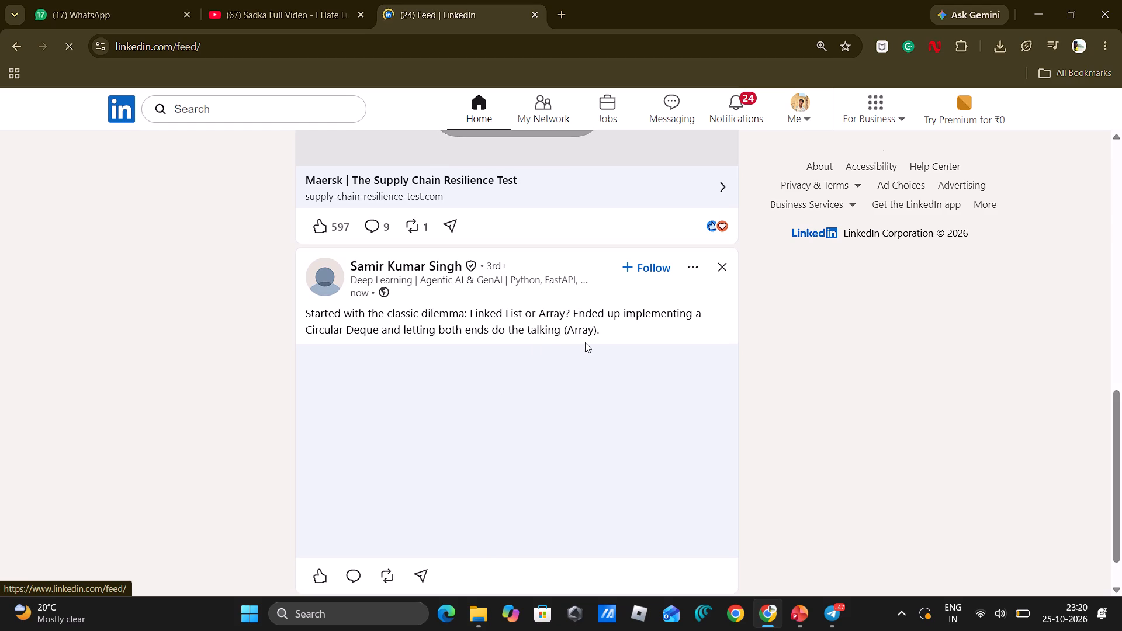
{"action": "scroll", "coordinate": [585, 342], "scroll_direction": "down", "scroll_amount": 1}
Open the LinkedIn notifications and look through the full list of recent network, job and post updates.
{"action": "left_click", "coordinate": [739, 111]}
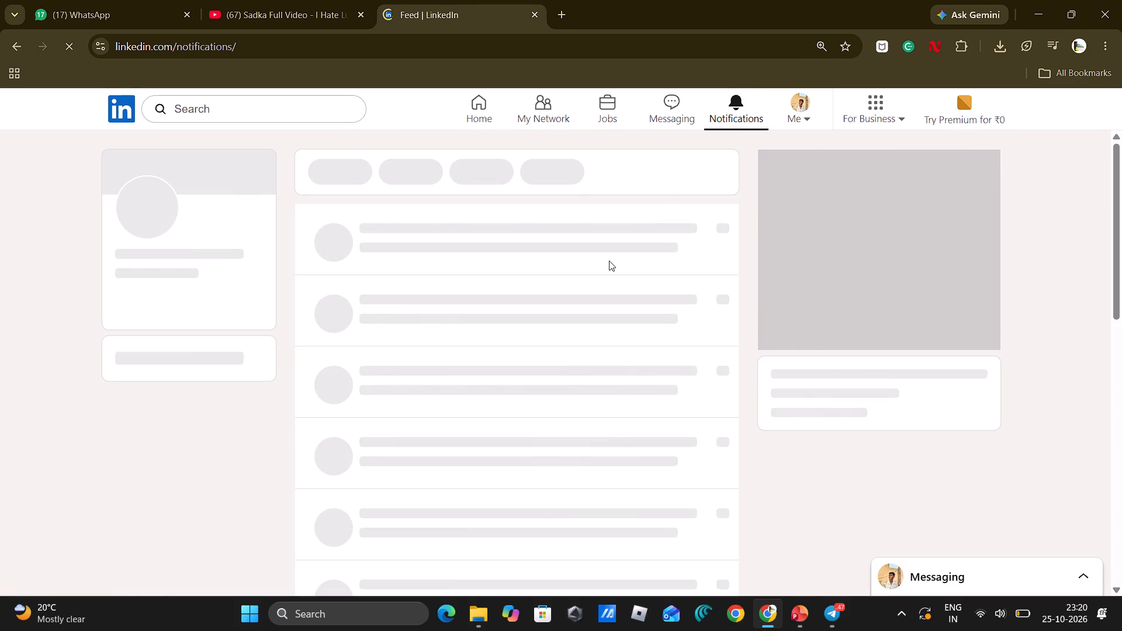
{"action": "scroll", "coordinate": [545, 377], "scroll_direction": "down", "scroll_amount": 1}
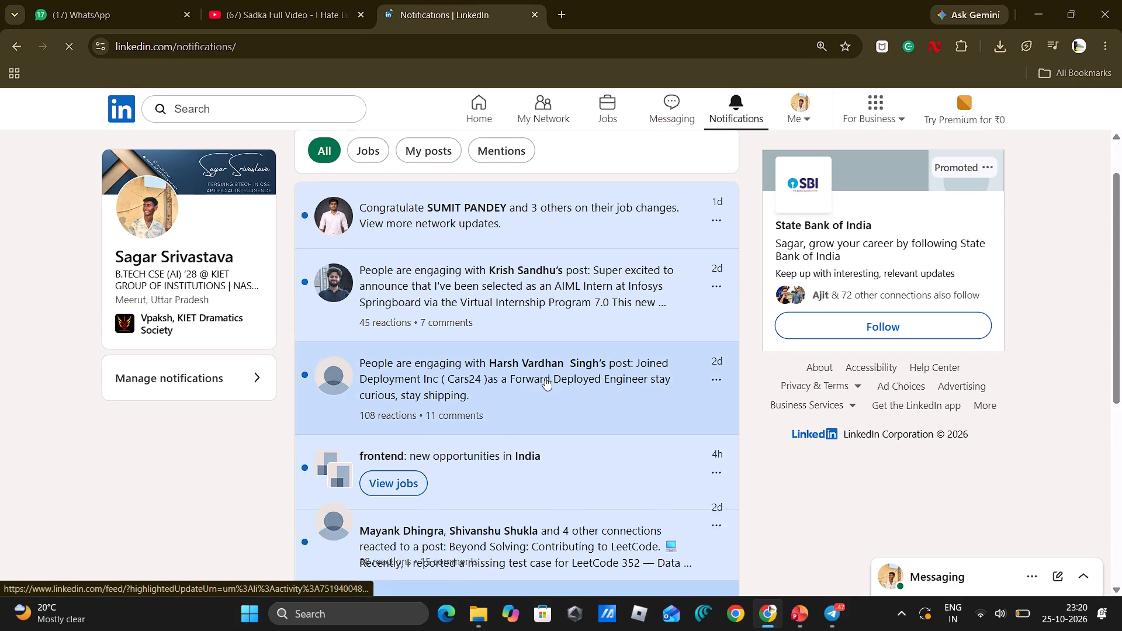
{"action": "scroll", "coordinate": [545, 377], "scroll_direction": "down", "scroll_amount": 8}
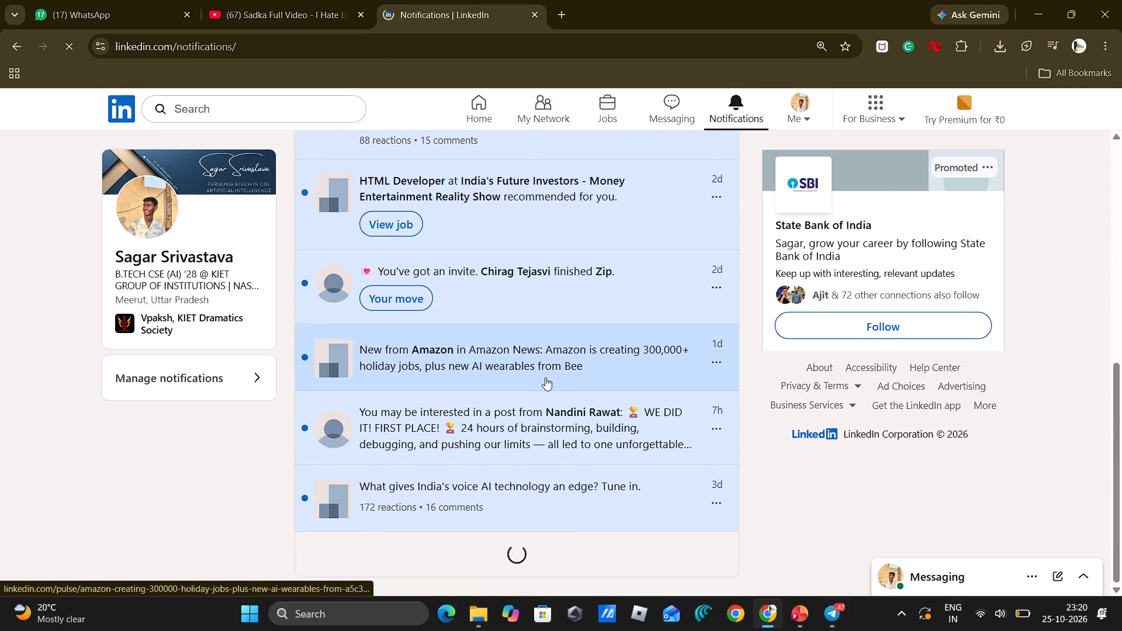
{"action": "scroll", "coordinate": [545, 377], "scroll_direction": "down", "scroll_amount": 3}
{"action": "scroll", "coordinate": [511, 494], "scroll_direction": "down", "scroll_amount": 2}
{"action": "scroll", "coordinate": [511, 494], "scroll_direction": "up", "scroll_amount": 6}
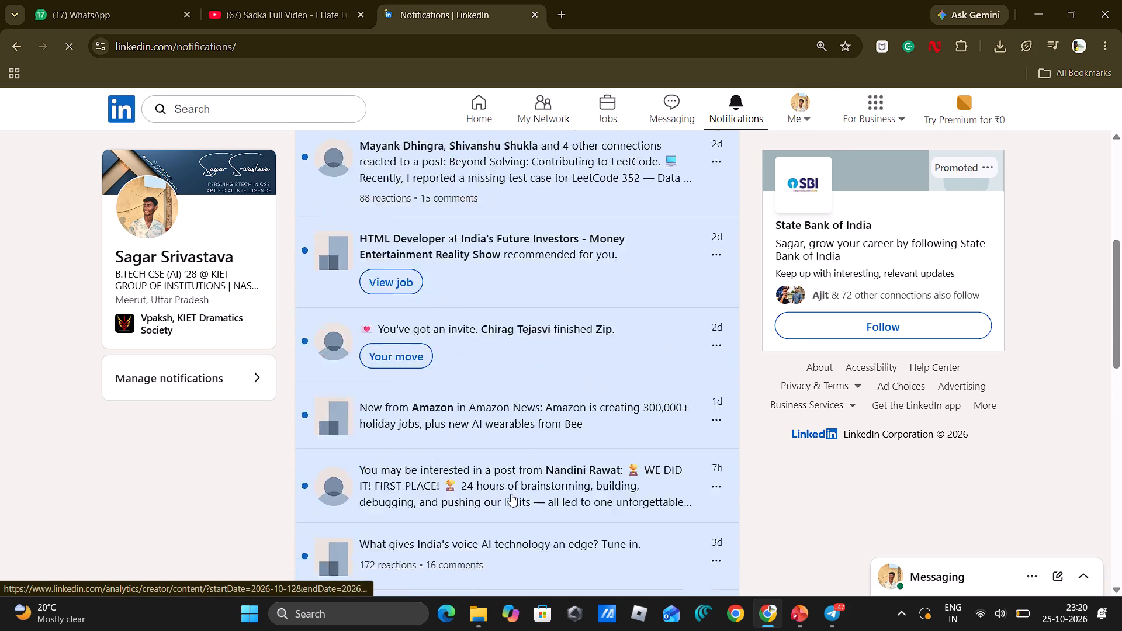
{"action": "scroll", "coordinate": [511, 494], "scroll_direction": "up", "scroll_amount": 8}
Return to the LinkedIn home feed and examine the connections' posts about internships, certificates and achievements.
{"action": "left_click", "coordinate": [482, 110]}
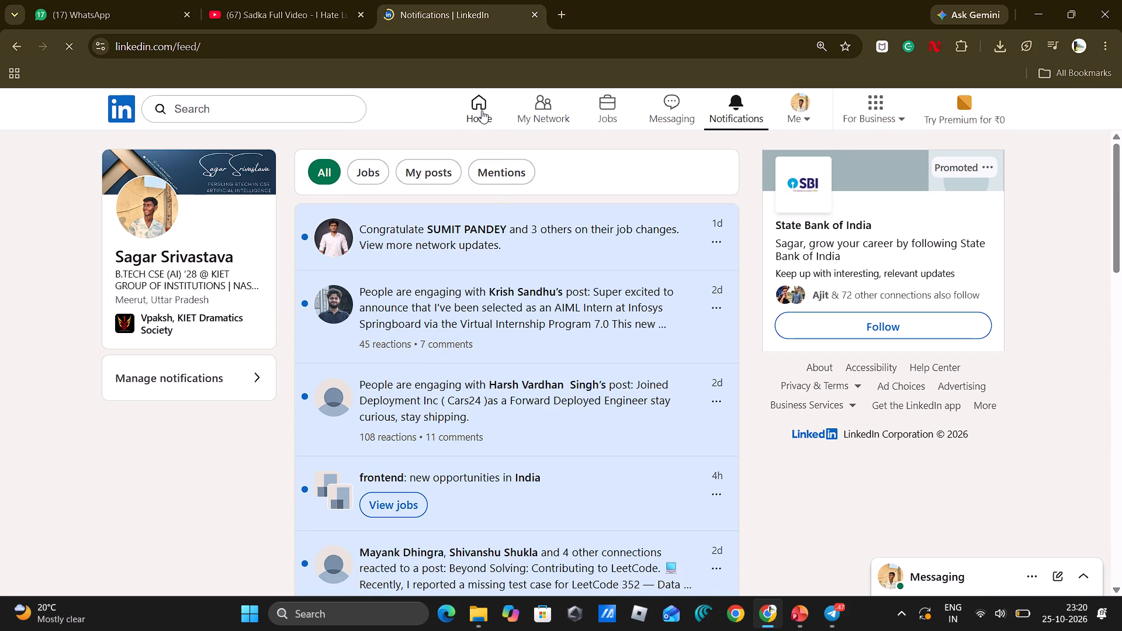
{"action": "scroll", "coordinate": [454, 300], "scroll_direction": "down", "scroll_amount": 1}
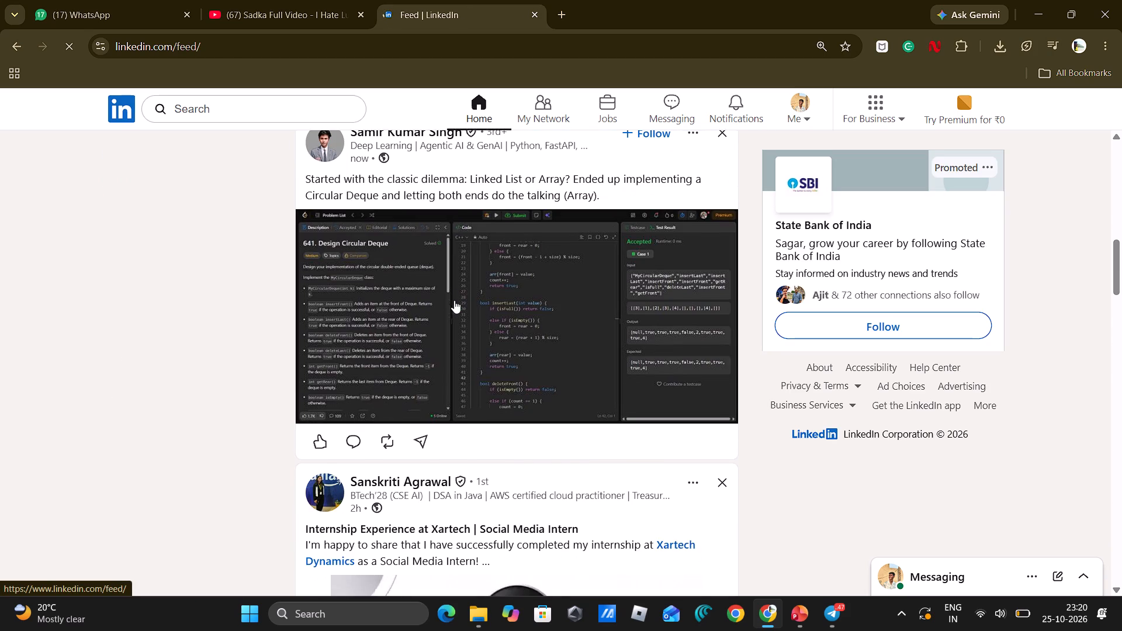
{"action": "scroll", "coordinate": [454, 300], "scroll_direction": "down", "scroll_amount": 3}
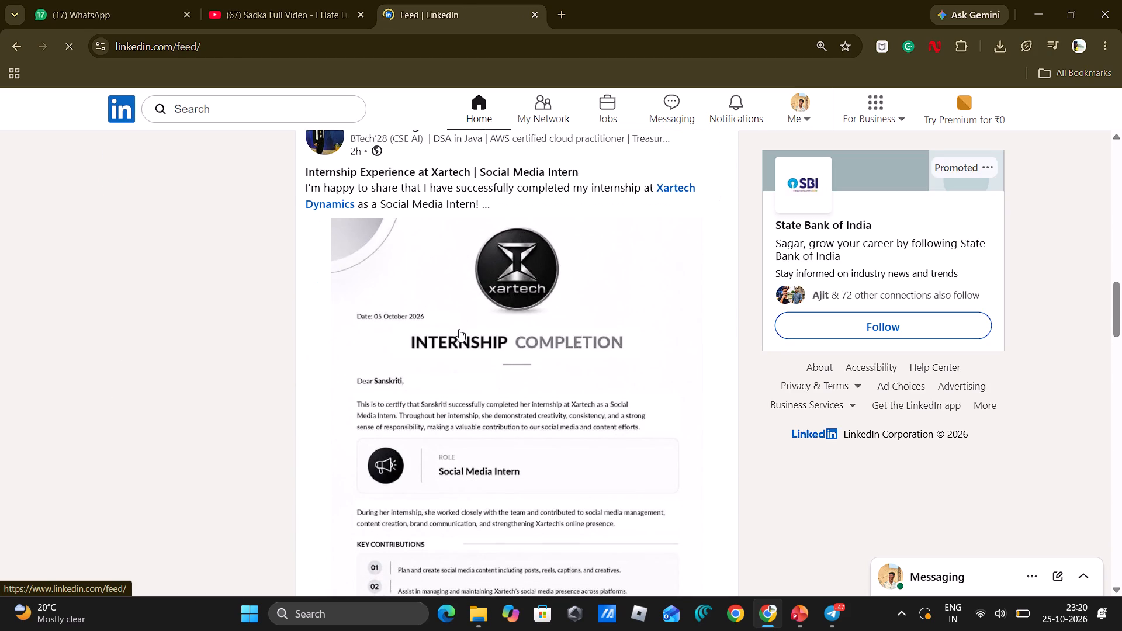
{"action": "scroll", "coordinate": [459, 329], "scroll_direction": "down", "scroll_amount": 1}
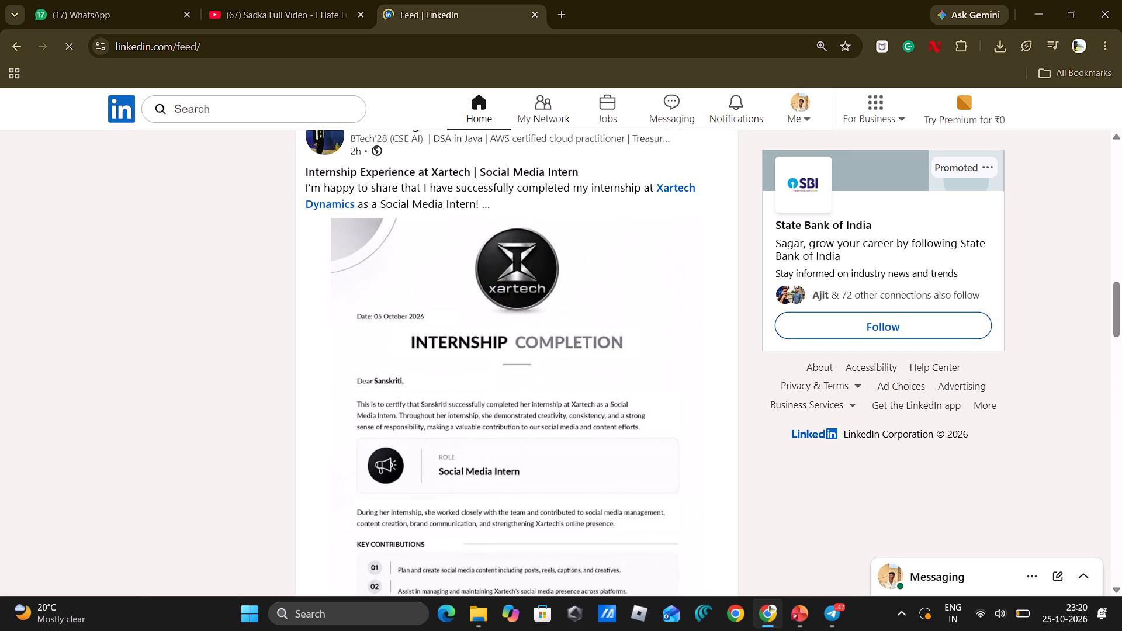
{"action": "scroll", "coordinate": [522, 326], "scroll_direction": "down", "scroll_amount": 7}
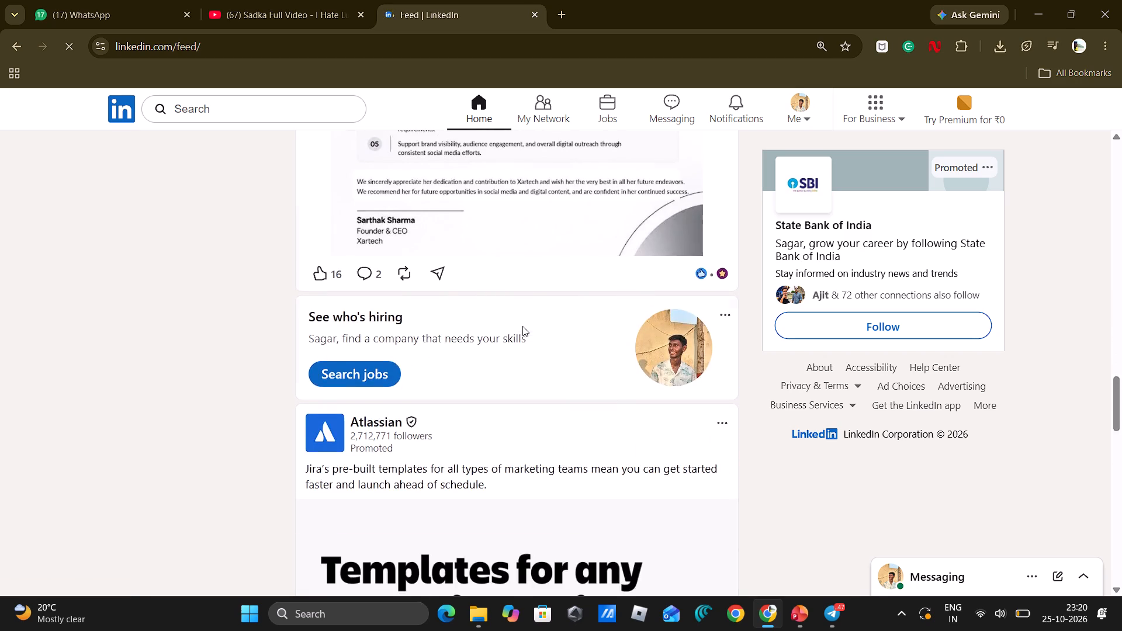
{"action": "scroll", "coordinate": [522, 326], "scroll_direction": "down", "scroll_amount": 2}
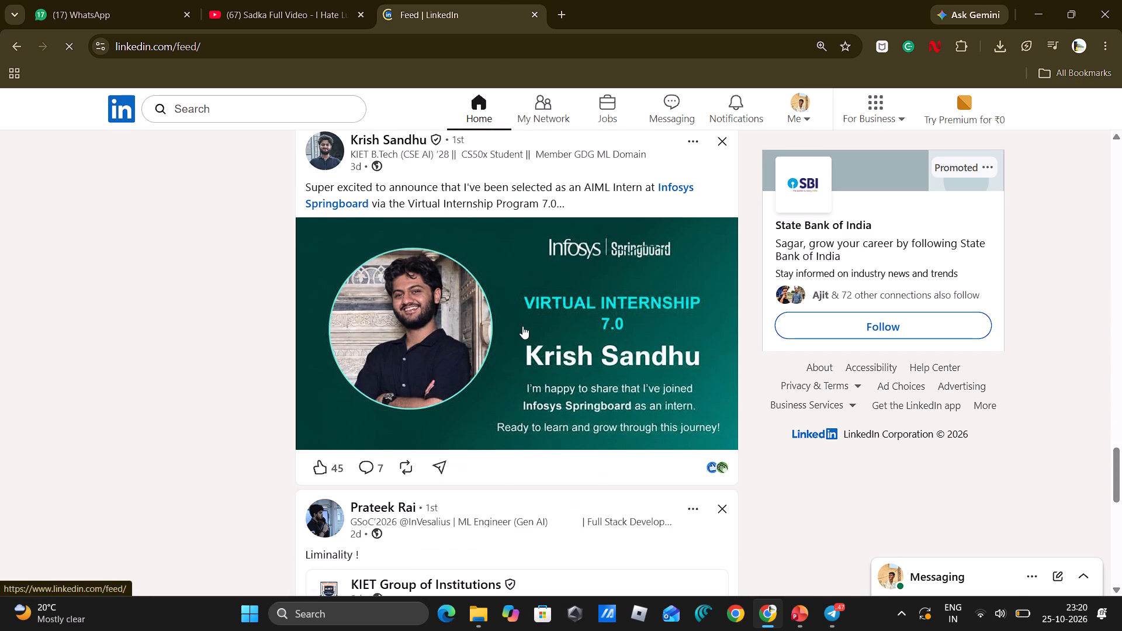
{"action": "scroll", "coordinate": [522, 326], "scroll_direction": "down", "scroll_amount": 4}
{"action": "scroll", "coordinate": [522, 326], "scroll_direction": "up", "scroll_amount": 1}
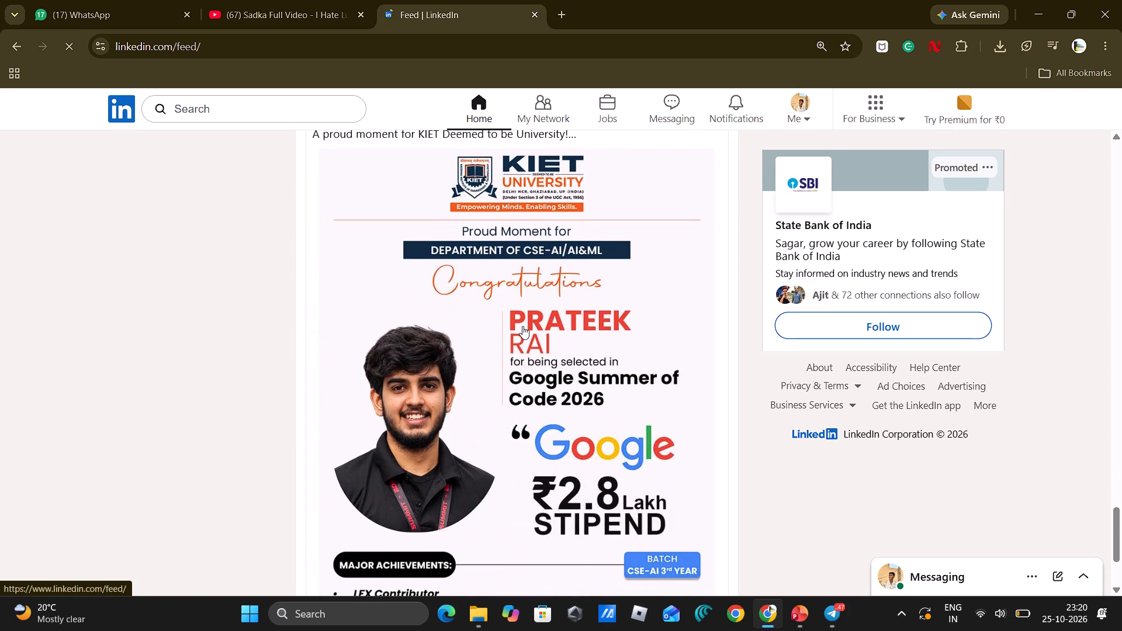
{"action": "scroll", "coordinate": [522, 326], "scroll_direction": "up", "scroll_amount": 3}
{"action": "scroll", "coordinate": [522, 326], "scroll_direction": "down", "scroll_amount": 6}
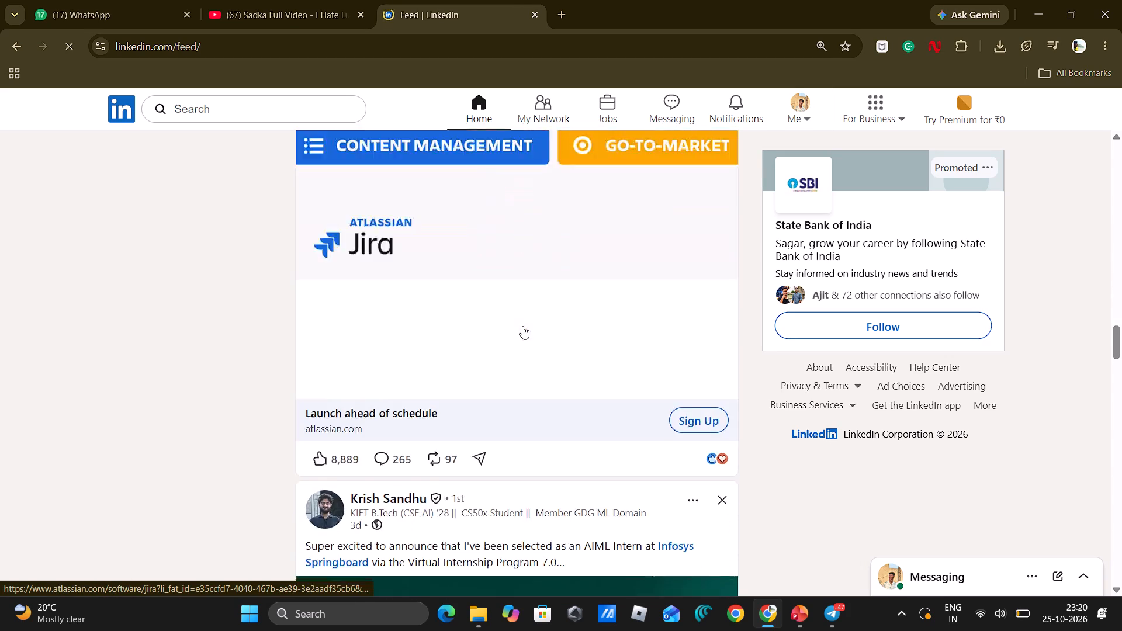
{"action": "scroll", "coordinate": [522, 326], "scroll_direction": "down", "scroll_amount": 12}
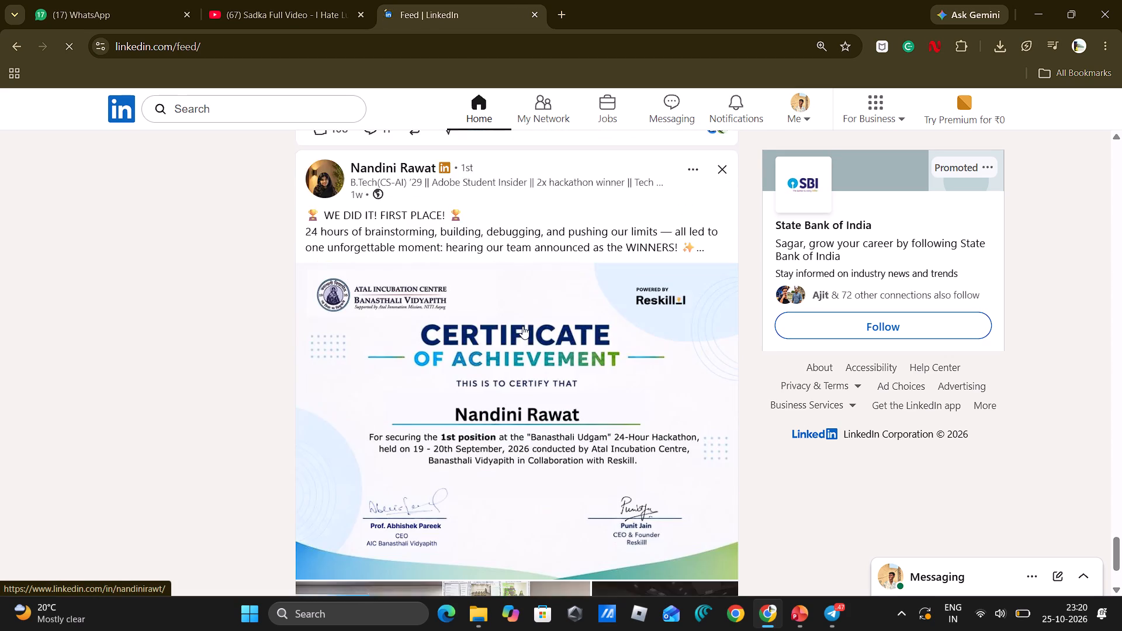
{"action": "scroll", "coordinate": [522, 326], "scroll_direction": "down", "scroll_amount": 1}
{"action": "scroll", "coordinate": [522, 326], "scroll_direction": "up", "scroll_amount": 16}
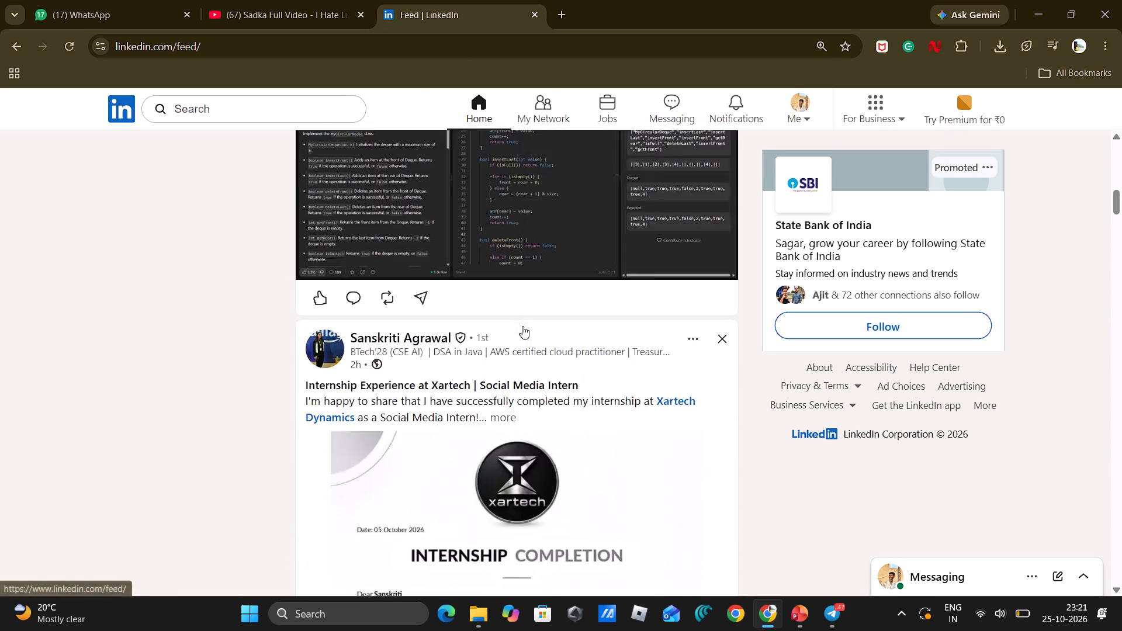
{"action": "scroll", "coordinate": [522, 326], "scroll_direction": "up", "scroll_amount": 16}
{"action": "scroll", "coordinate": [522, 326], "scroll_direction": "down", "scroll_amount": 3}
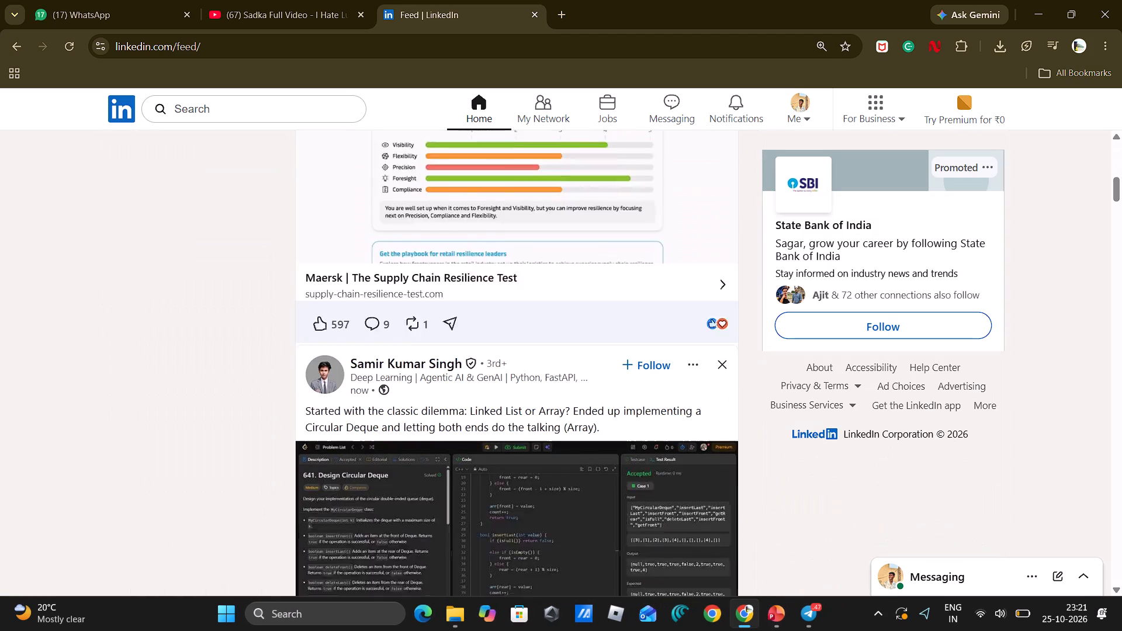
{"action": "scroll", "coordinate": [522, 326], "scroll_direction": "down", "scroll_amount": 10}
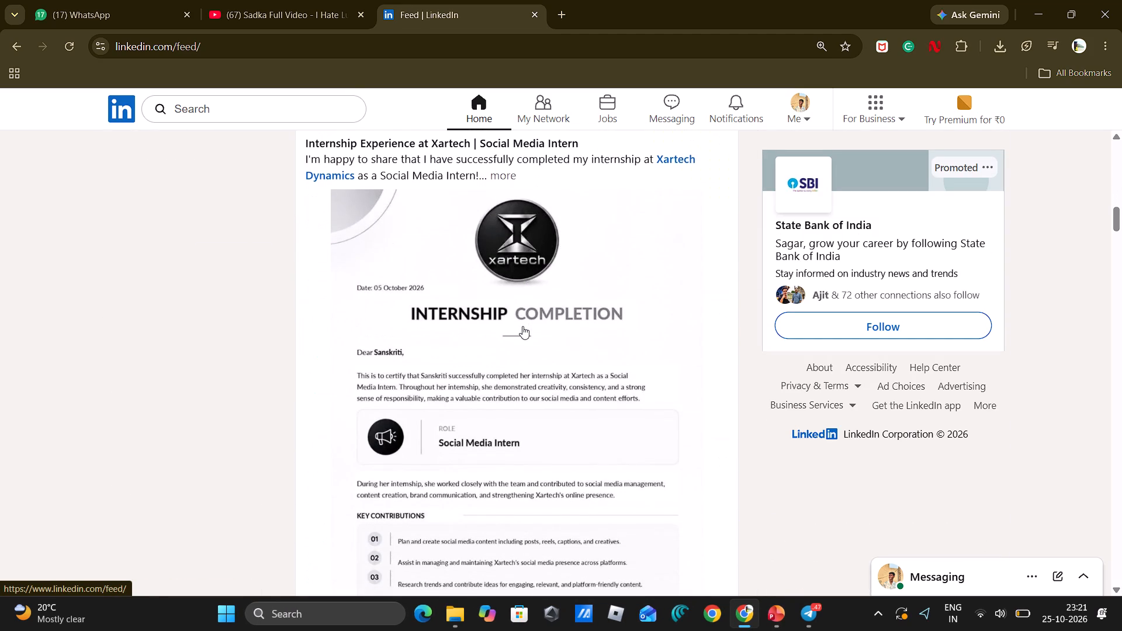
{"action": "scroll", "coordinate": [522, 326], "scroll_direction": "down", "scroll_amount": 3}
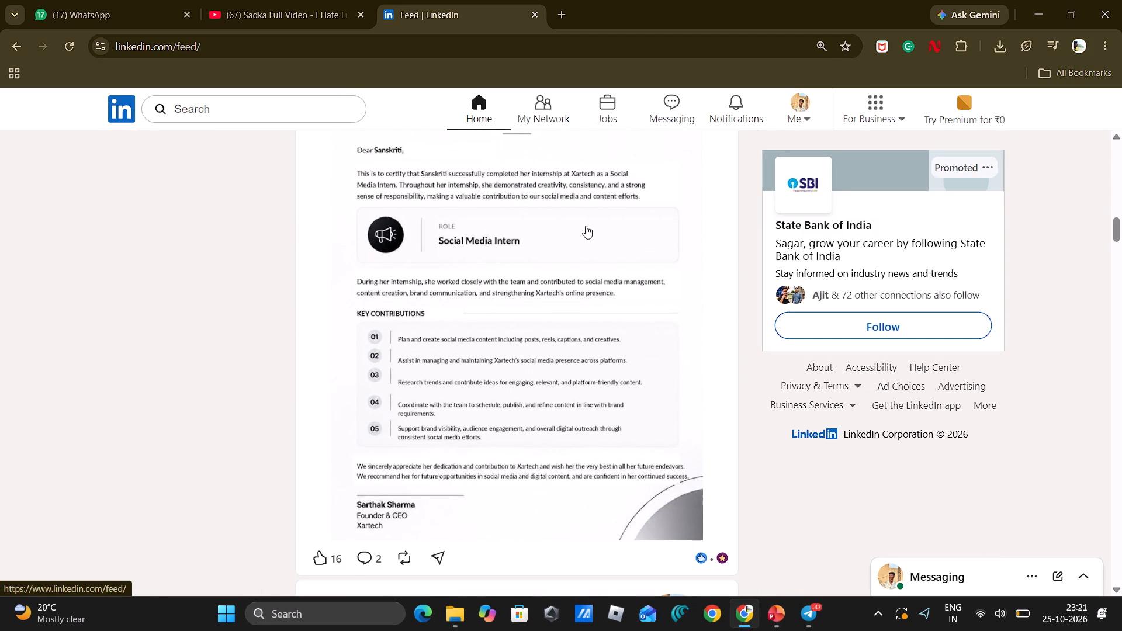
{"action": "scroll", "coordinate": [586, 226], "scroll_direction": "up", "scroll_amount": 1}
Reload the LinkedIn home feed and look through the refreshed posts.
{"action": "left_click", "coordinate": [82, 48]}
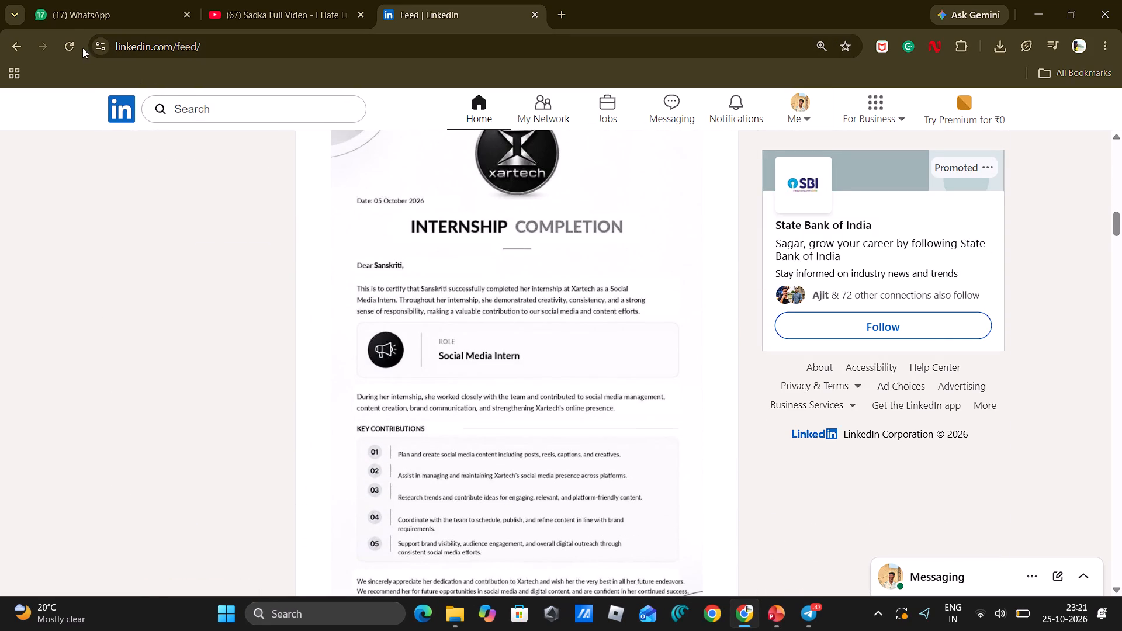
{"action": "left_click", "coordinate": [70, 48]}
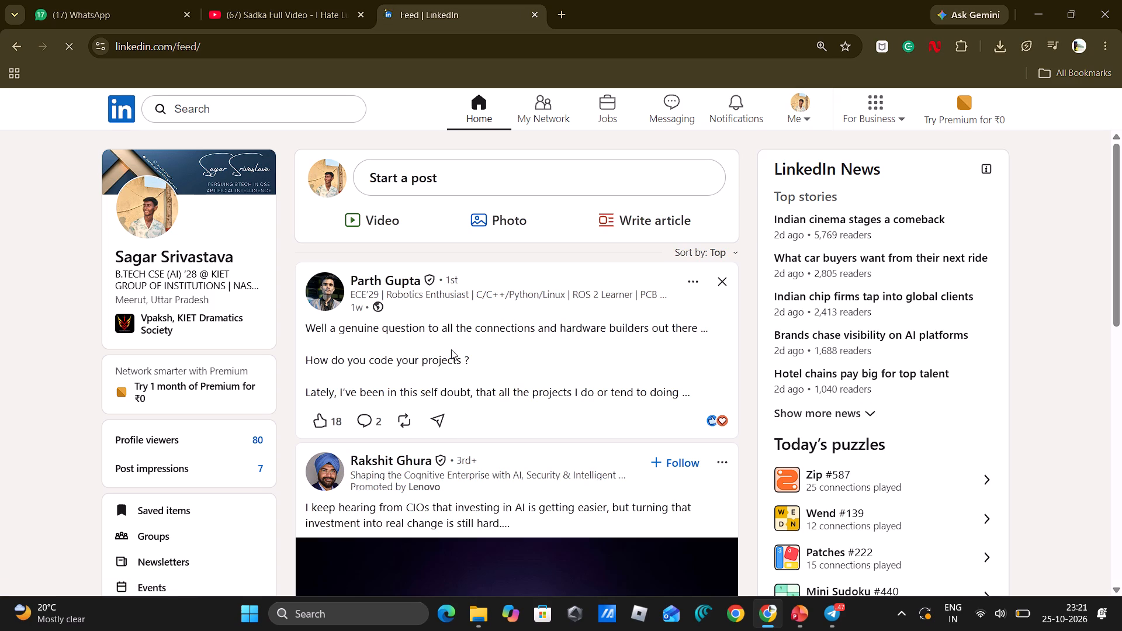
{"action": "scroll", "coordinate": [527, 511], "scroll_direction": "down", "scroll_amount": 5}
Check the LinkedIn notifications, view the account owner's profile, and return to the notifications.
{"action": "left_click", "coordinate": [744, 117]}
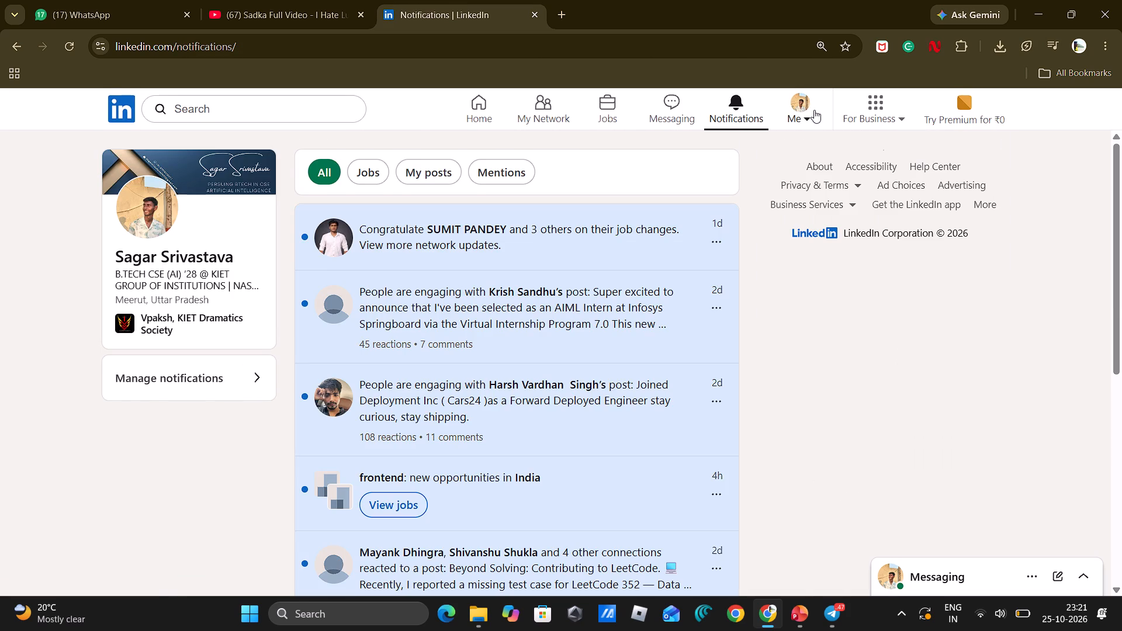
{"action": "left_click", "coordinate": [814, 110]}
{"action": "left_click", "coordinate": [709, 293]}
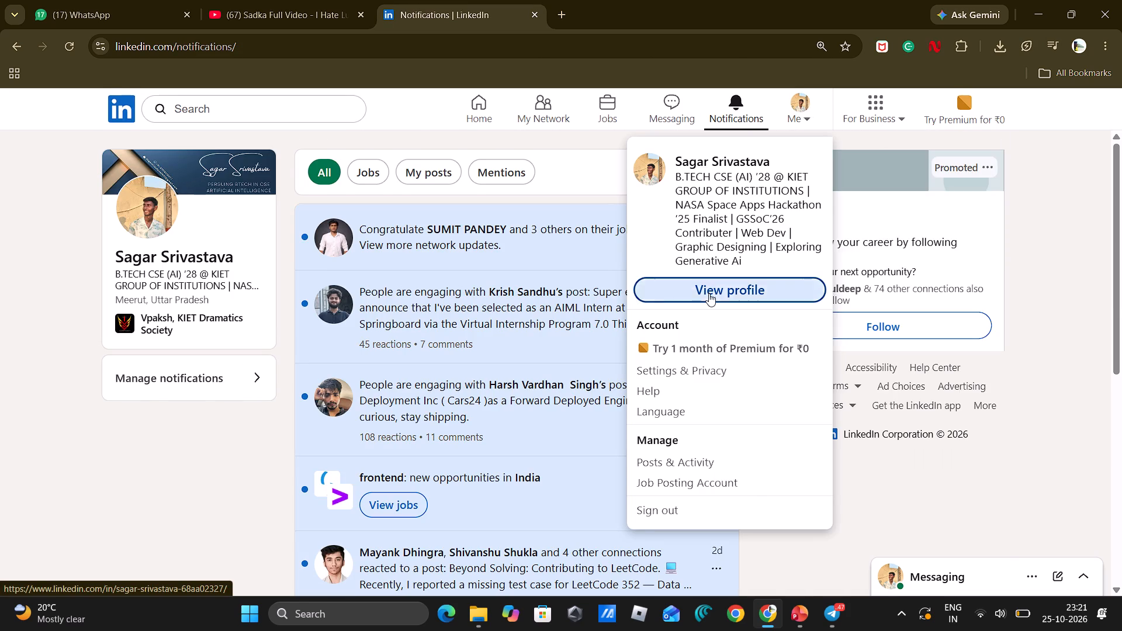
{"action": "left_click", "coordinate": [768, 94]}
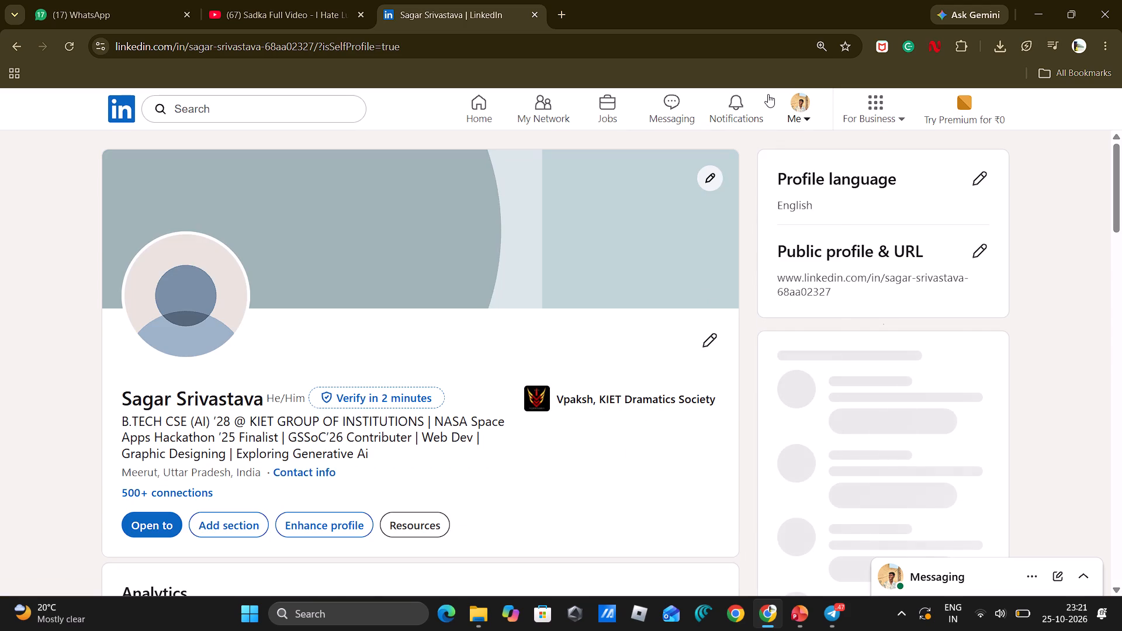
{"action": "left_click", "coordinate": [761, 98]}
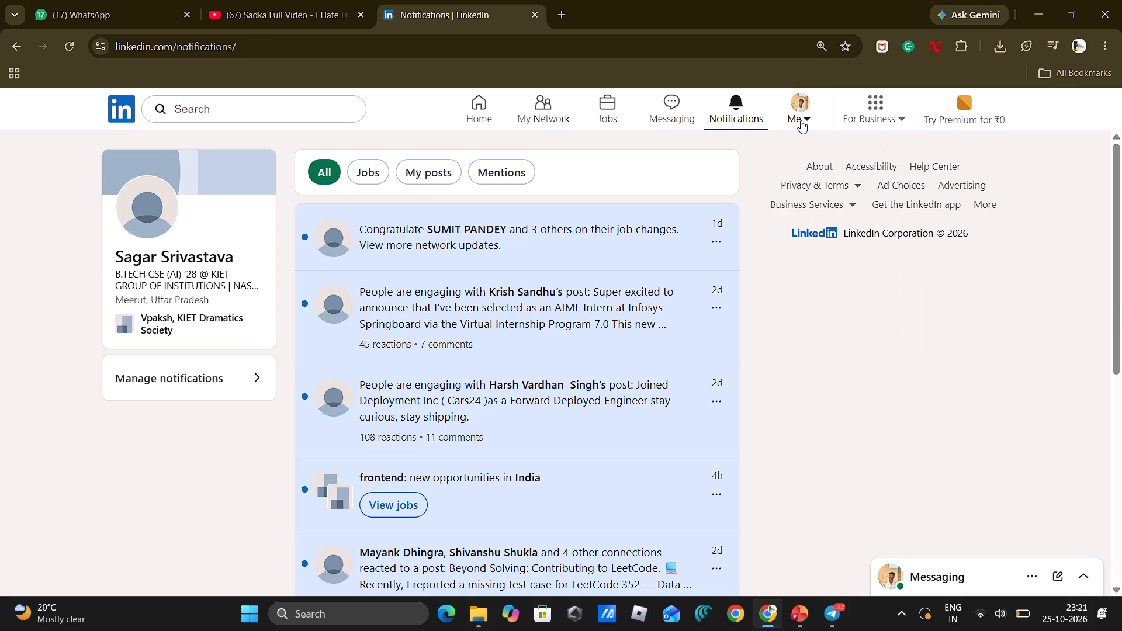
Open the account owner's LinkedIn profile from the notifications and look through its sections down to the activity posts.
{"action": "left_click", "coordinate": [801, 120]}
{"action": "left_click", "coordinate": [801, 120]}
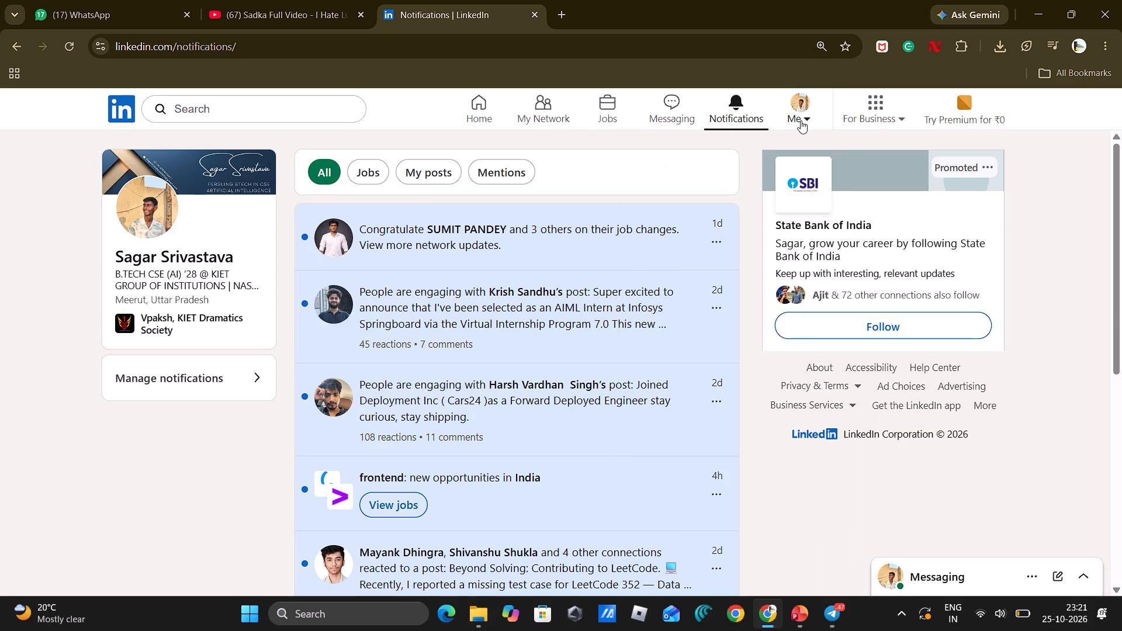
{"action": "left_click", "coordinate": [760, 119]}
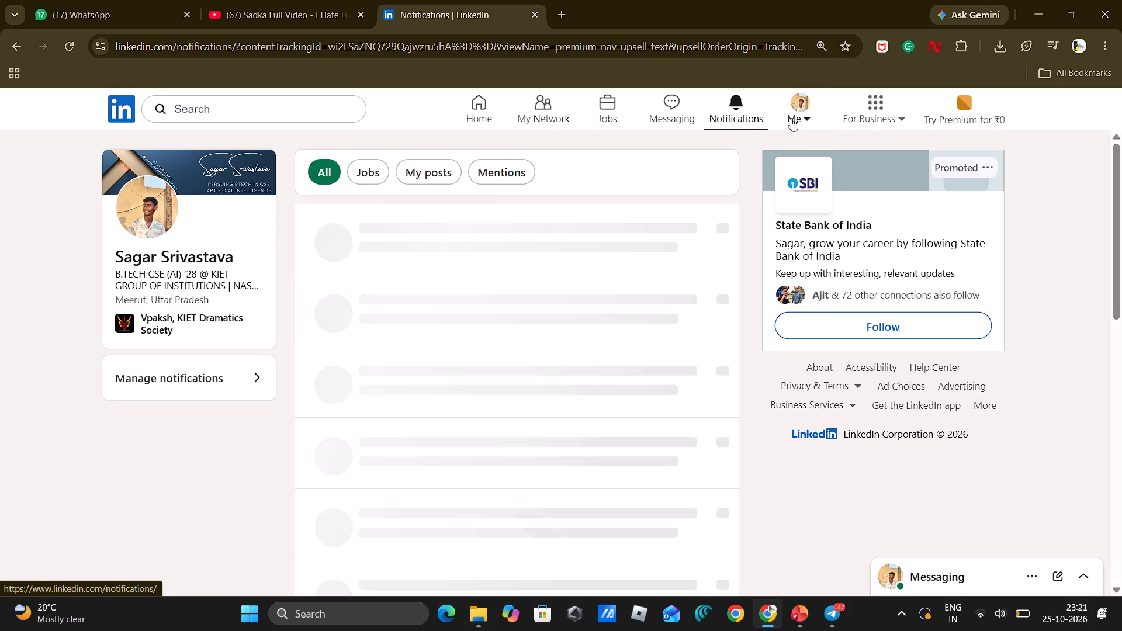
{"action": "left_click", "coordinate": [791, 118]}
{"action": "left_click", "coordinate": [742, 300]}
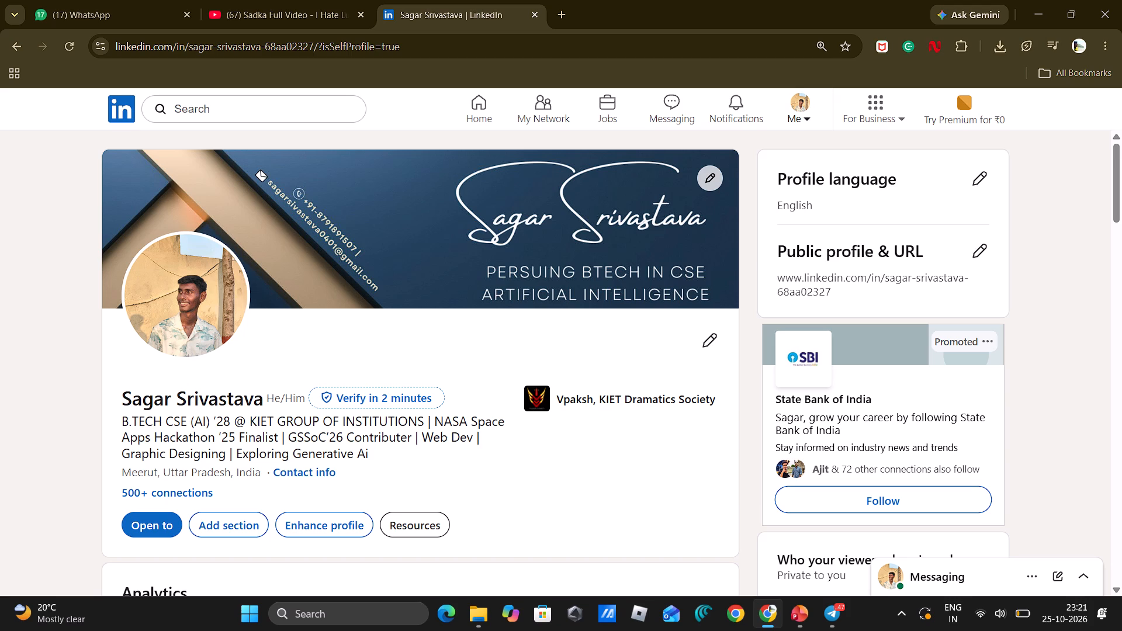
{"action": "scroll", "coordinate": [435, 479], "scroll_direction": "down", "scroll_amount": 6}
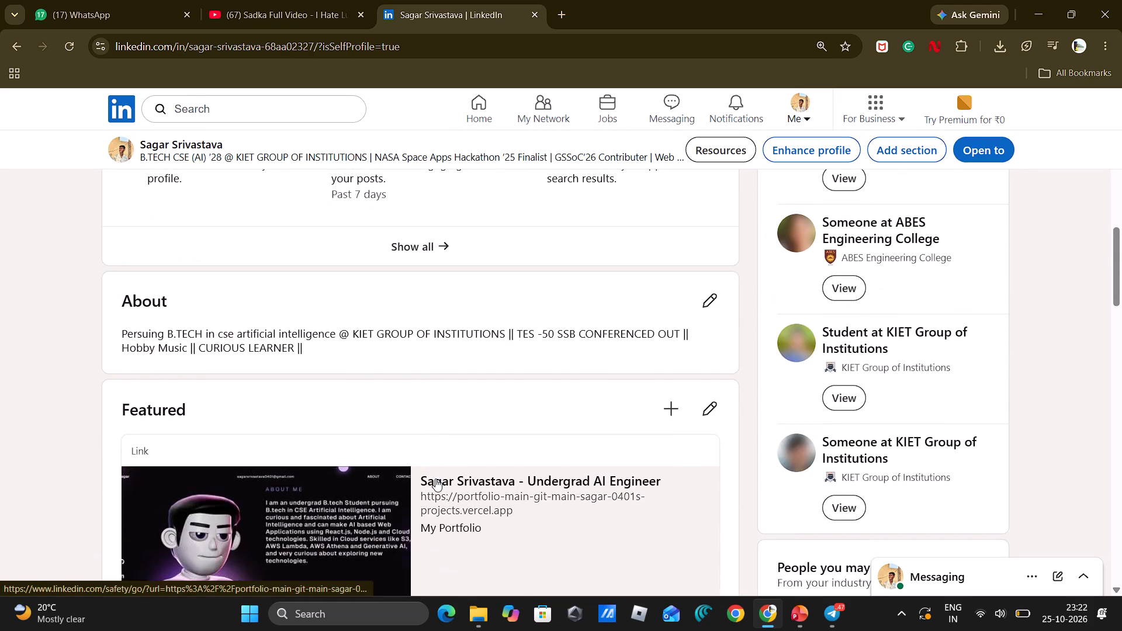
{"action": "scroll", "coordinate": [435, 479], "scroll_direction": "down", "scroll_amount": 4}
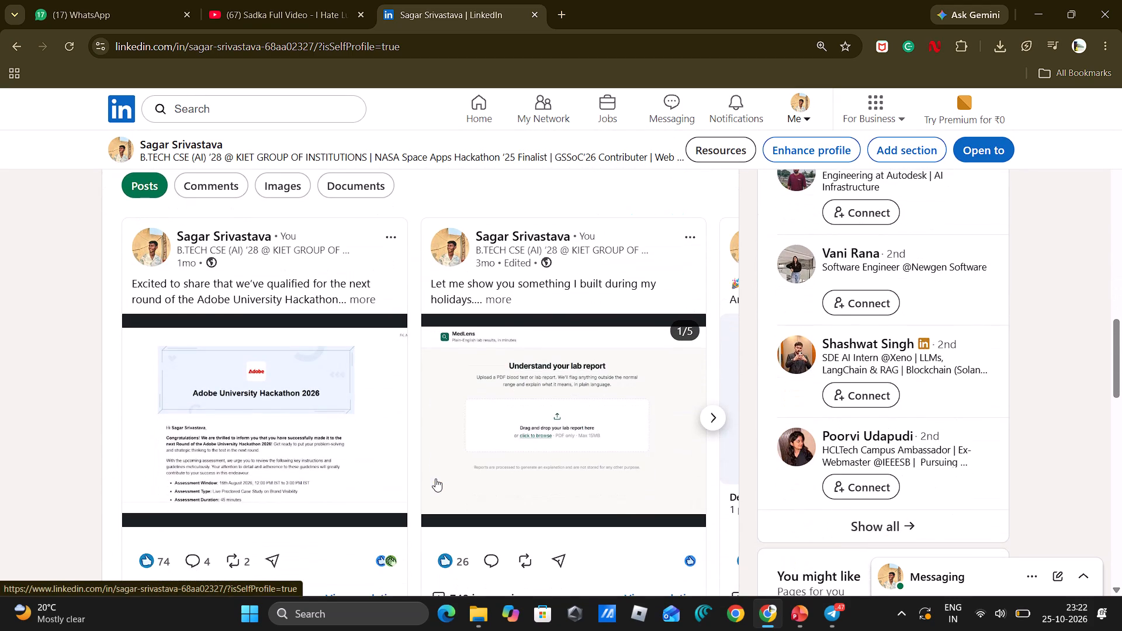
Browse the profile's own posts and open the one about completing the ServiceNow Virtual Internship Program.
{"action": "left_click", "coordinate": [715, 416]}
{"action": "left_click", "coordinate": [715, 416]}
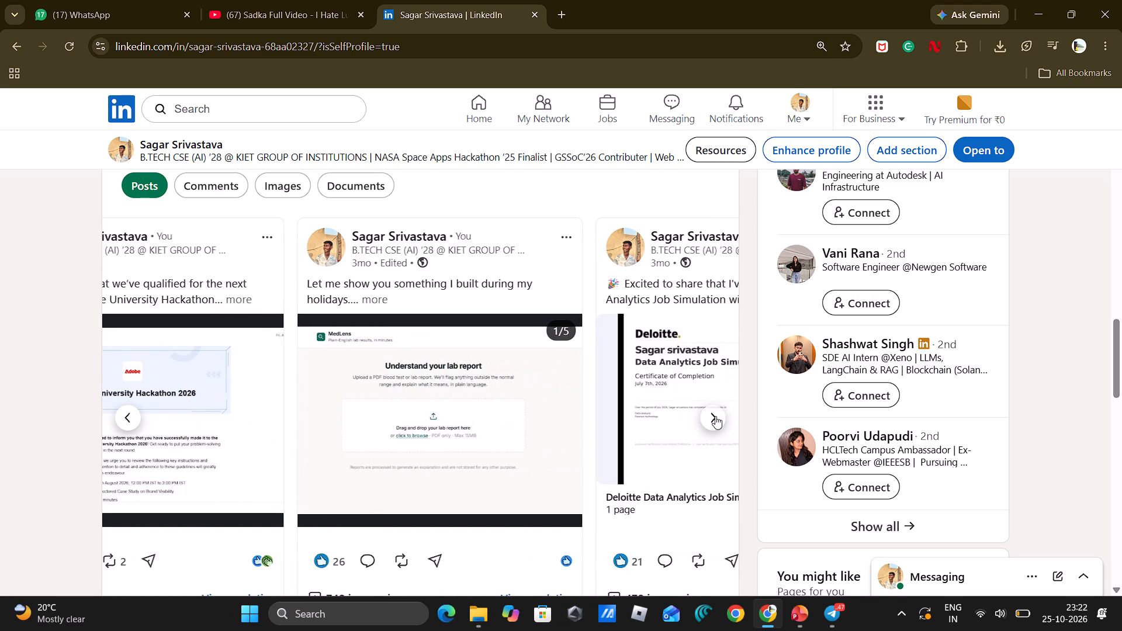
{"action": "left_click", "coordinate": [715, 416]}
{"action": "left_click", "coordinate": [715, 416]}
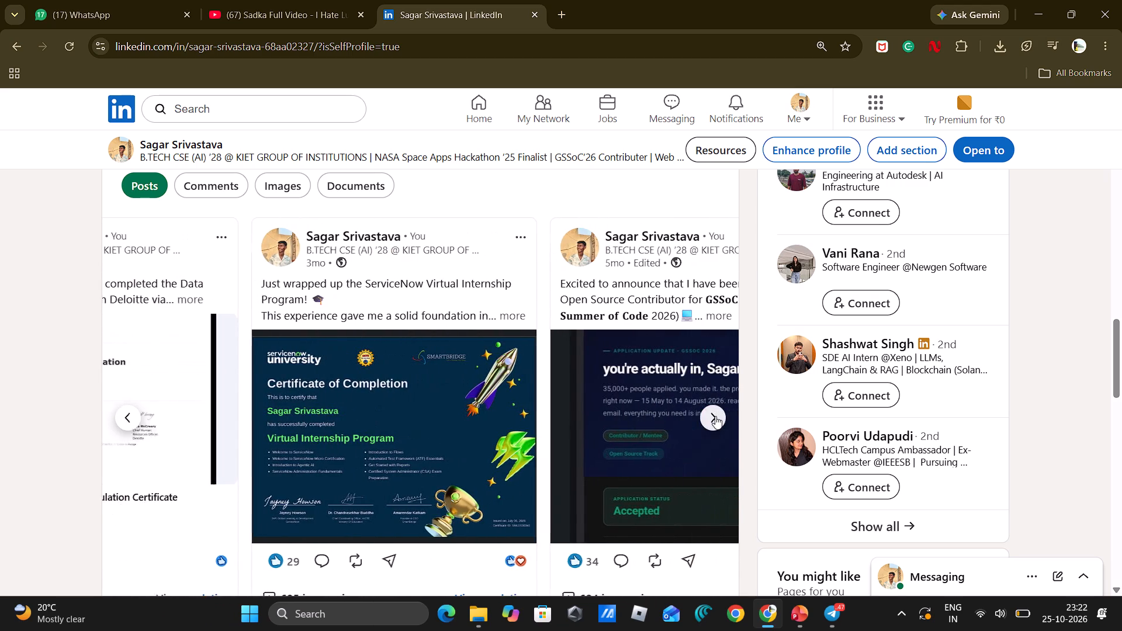
{"action": "left_click", "coordinate": [715, 416]}
{"action": "left_click", "coordinate": [715, 416]}
{"action": "left_click", "coordinate": [715, 416]}
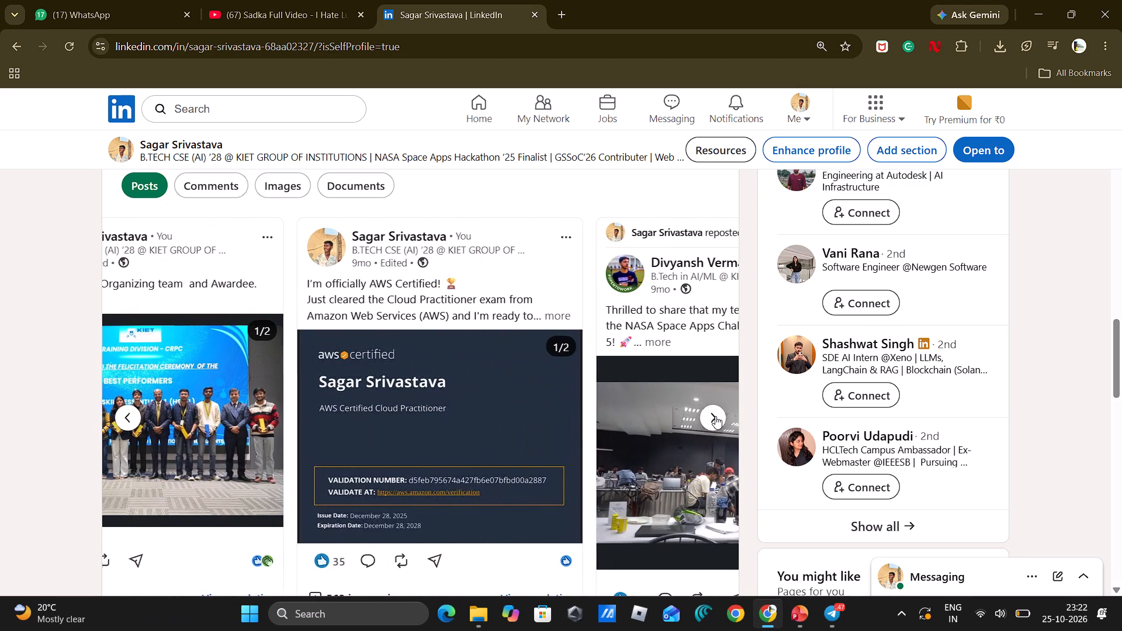
{"action": "left_click", "coordinate": [715, 416]}
{"action": "left_click", "coordinate": [715, 416]}
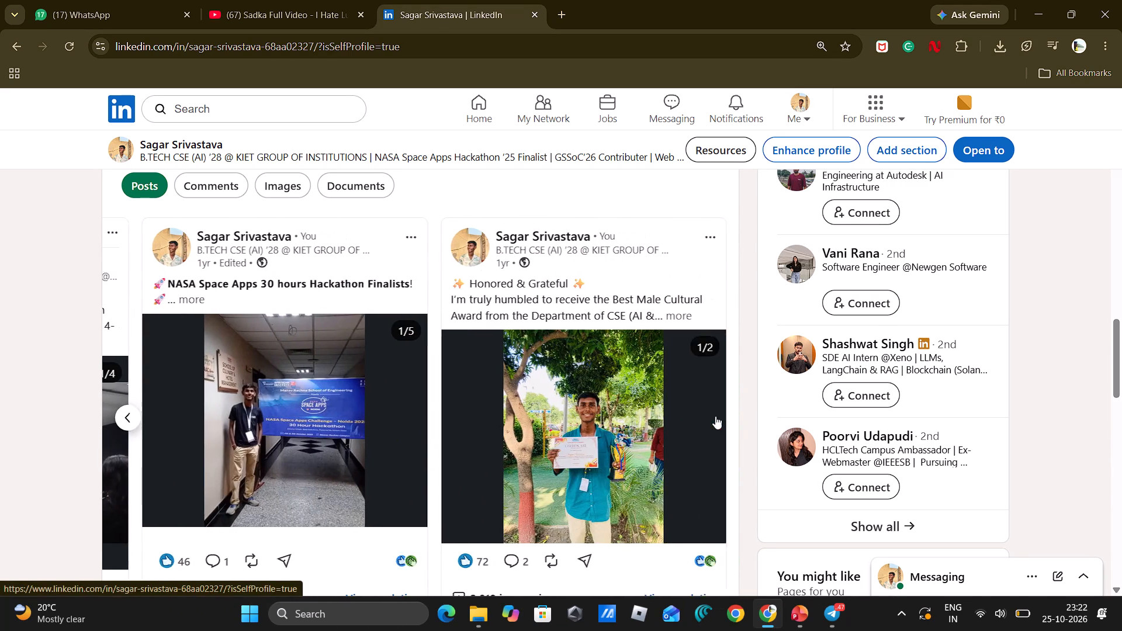
{"action": "triple_click", "coordinate": [124, 418]}
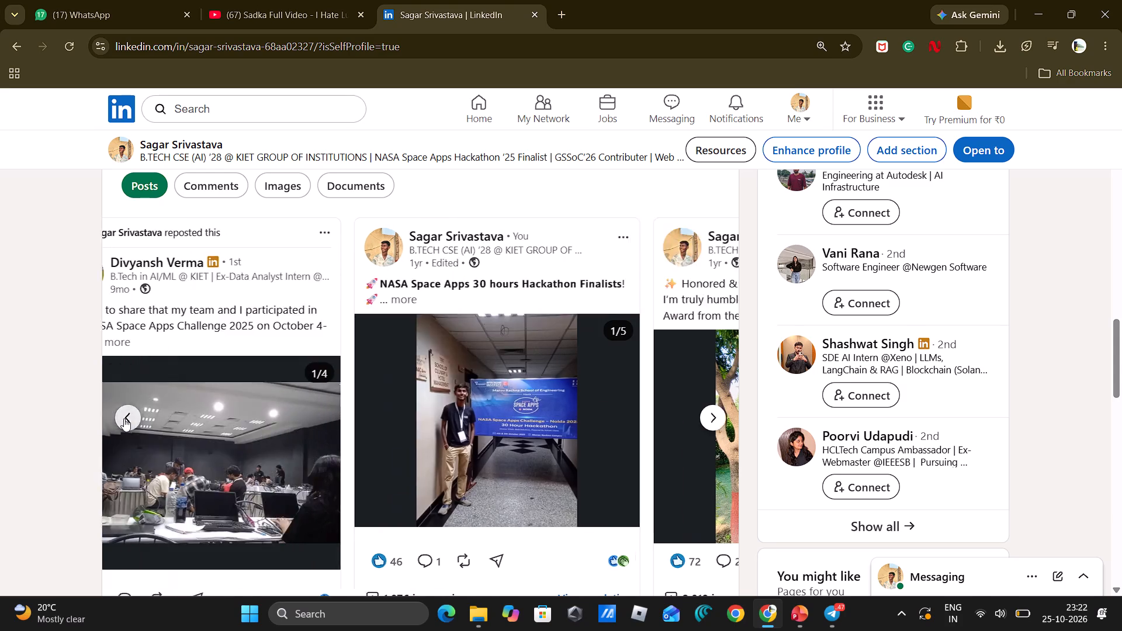
{"action": "left_click", "coordinate": [124, 418]}
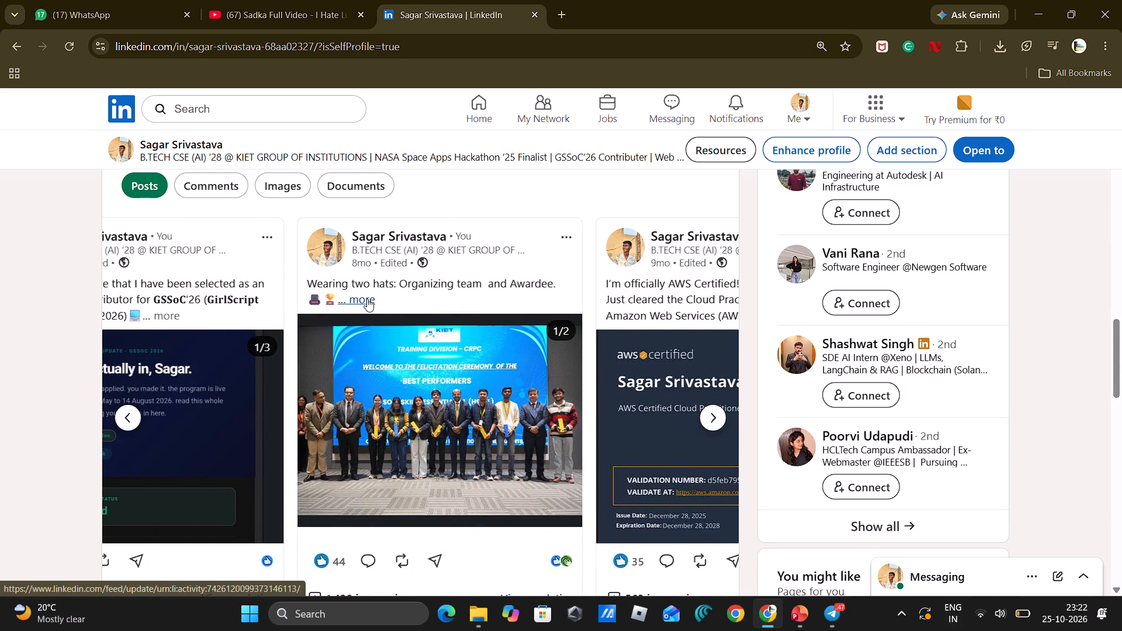
{"action": "left_click", "coordinate": [119, 414]}
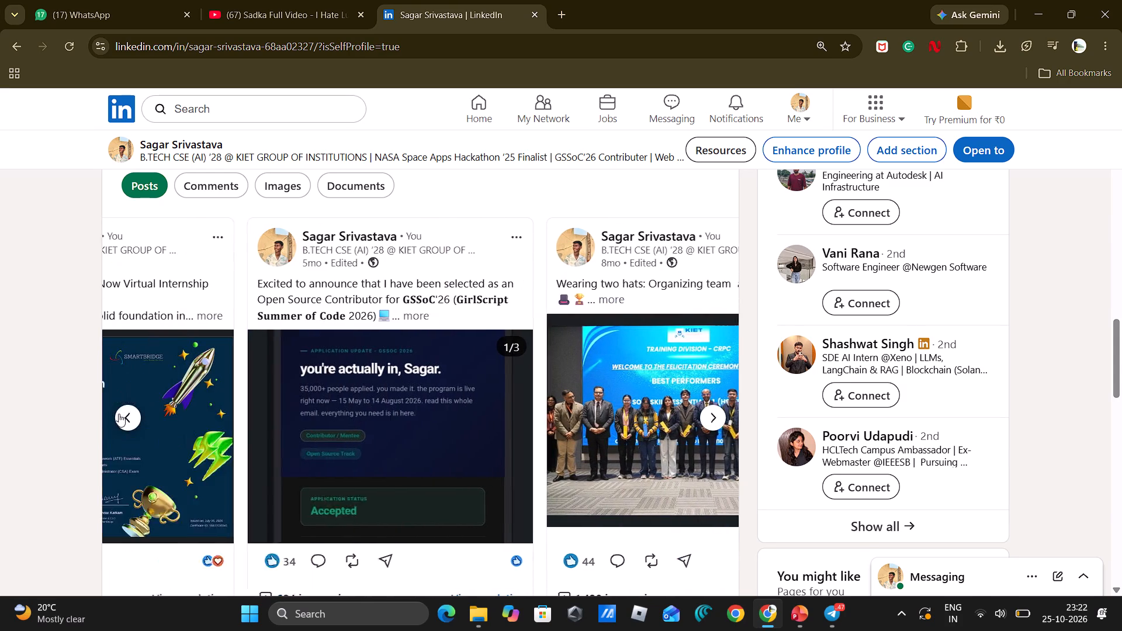
{"action": "left_click", "coordinate": [119, 414]}
{"action": "left_click", "coordinate": [562, 321]}
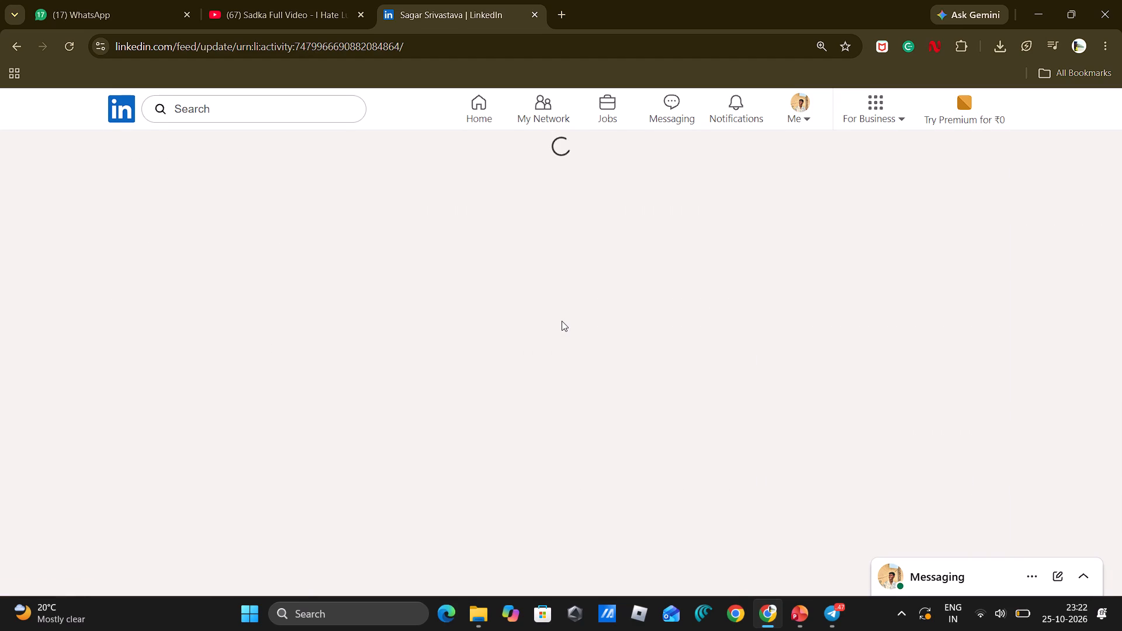
Switch to File Explorer, find the certificate_compressed PDF among the older files in Downloads, and open it.
{"action": "left_click", "coordinate": [480, 619]}
{"action": "scroll", "coordinate": [593, 328], "scroll_direction": "down", "scroll_amount": 1}
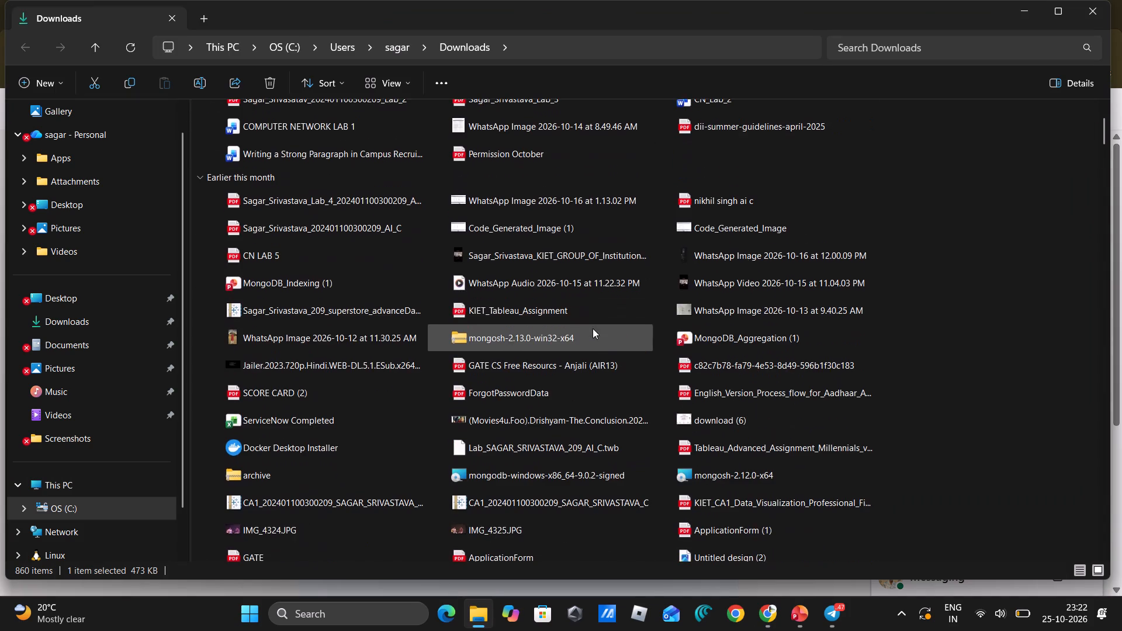
{"action": "scroll", "coordinate": [496, 394], "scroll_direction": "down", "scroll_amount": 2}
{"action": "scroll", "coordinate": [426, 473], "scroll_direction": "down", "scroll_amount": 1}
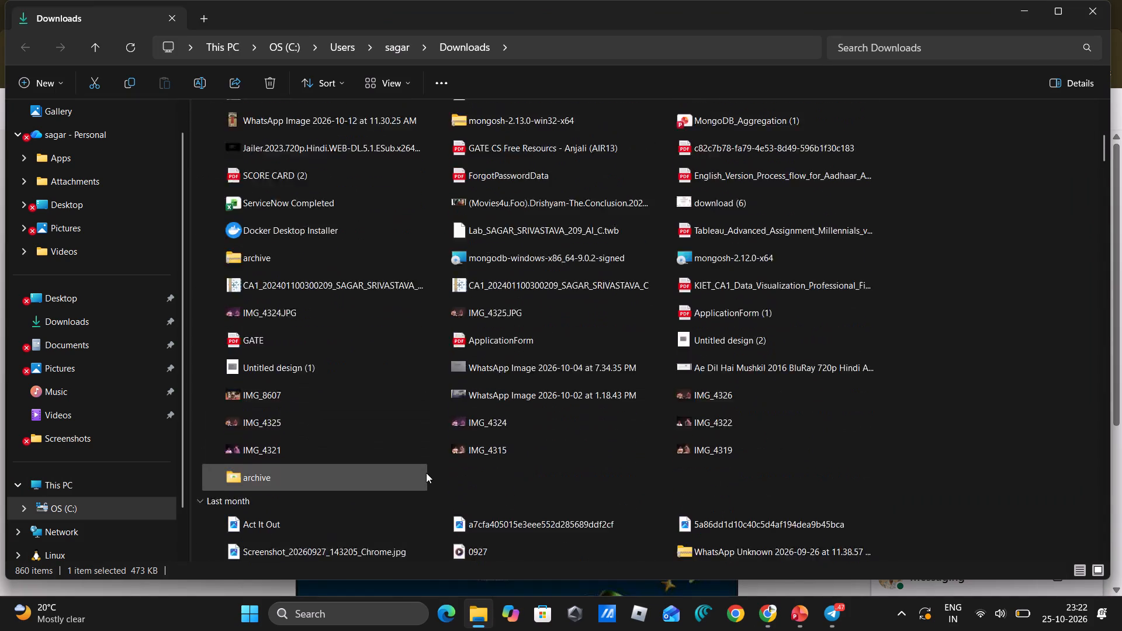
{"action": "scroll", "coordinate": [426, 473], "scroll_direction": "down", "scroll_amount": 3}
{"action": "scroll", "coordinate": [617, 410], "scroll_direction": "down", "scroll_amount": 1}
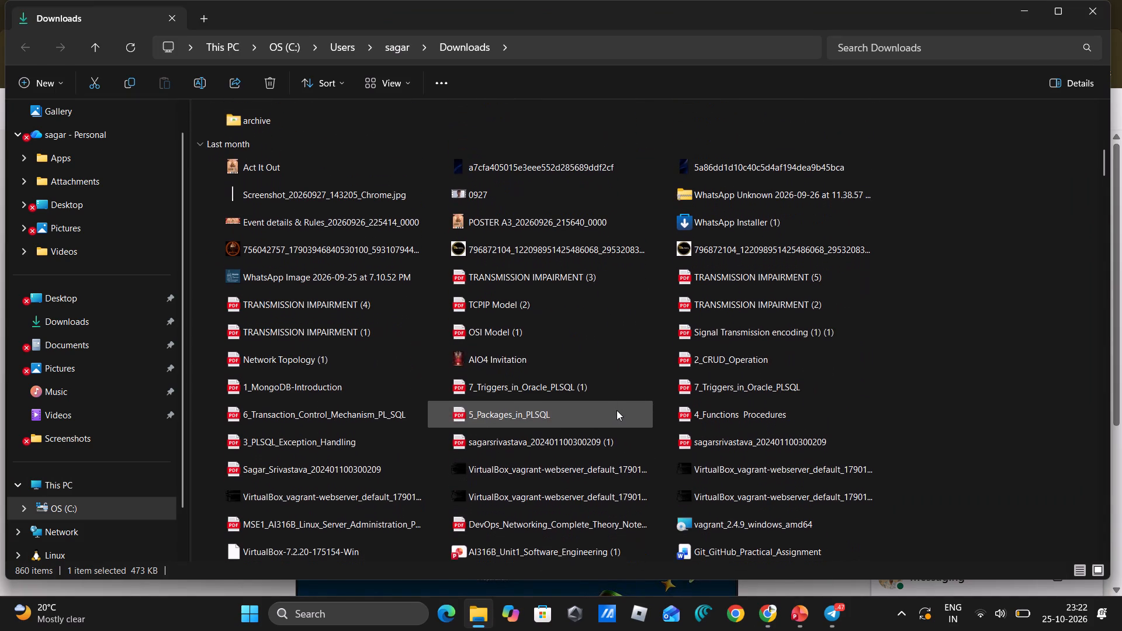
{"action": "left_click", "coordinate": [612, 344]}
{"action": "left_click", "coordinate": [588, 386]}
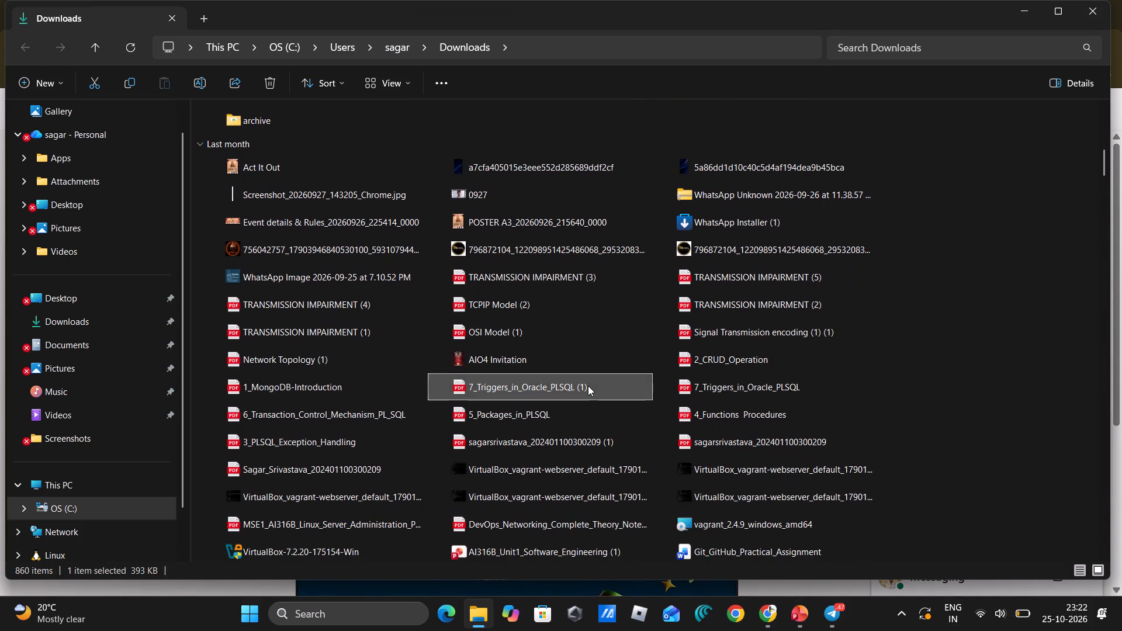
{"action": "scroll", "coordinate": [588, 386], "scroll_direction": "down", "scroll_amount": 1}
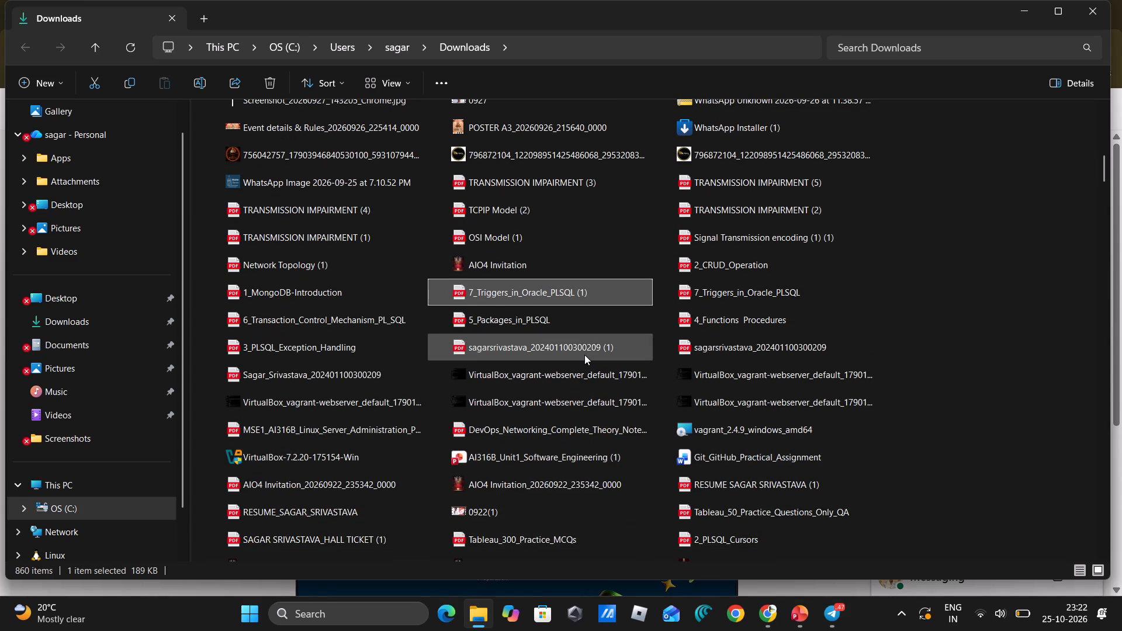
{"action": "left_click", "coordinate": [584, 355]}
{"action": "left_click", "coordinate": [362, 359]}
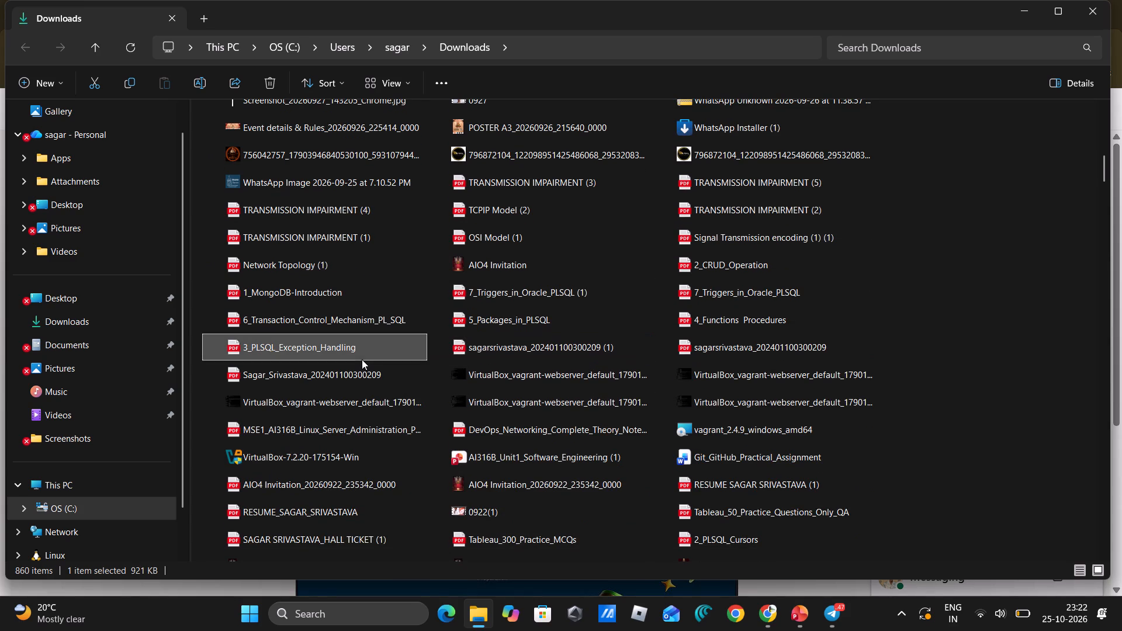
{"action": "left_click", "coordinate": [458, 387]}
{"action": "scroll", "coordinate": [458, 387], "scroll_direction": "down", "scroll_amount": 1}
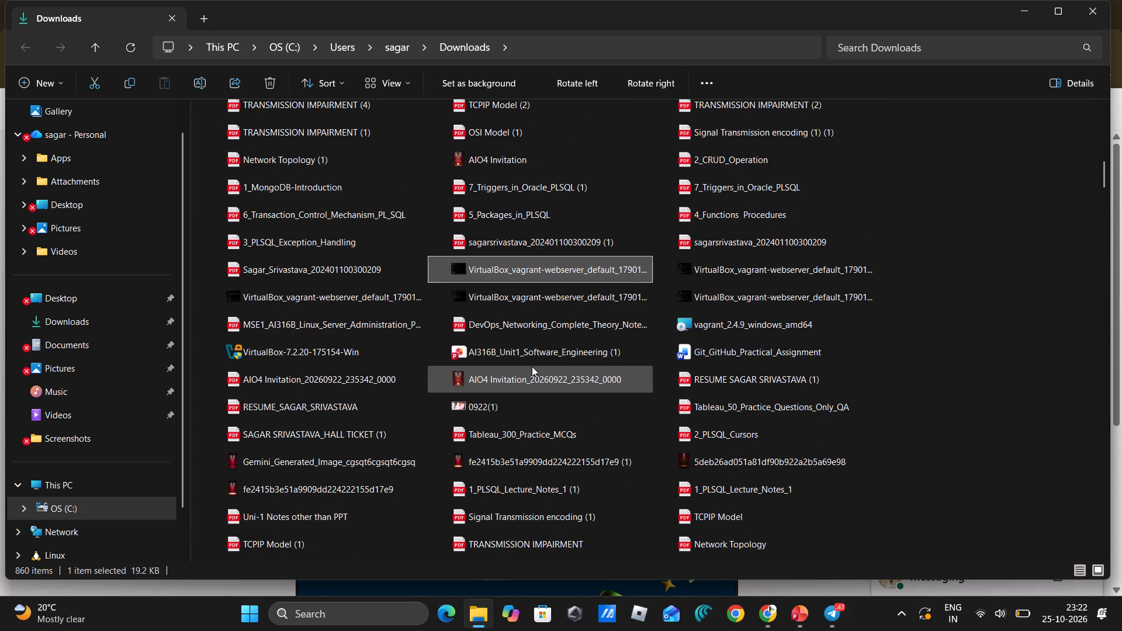
{"action": "left_click", "coordinate": [535, 411]}
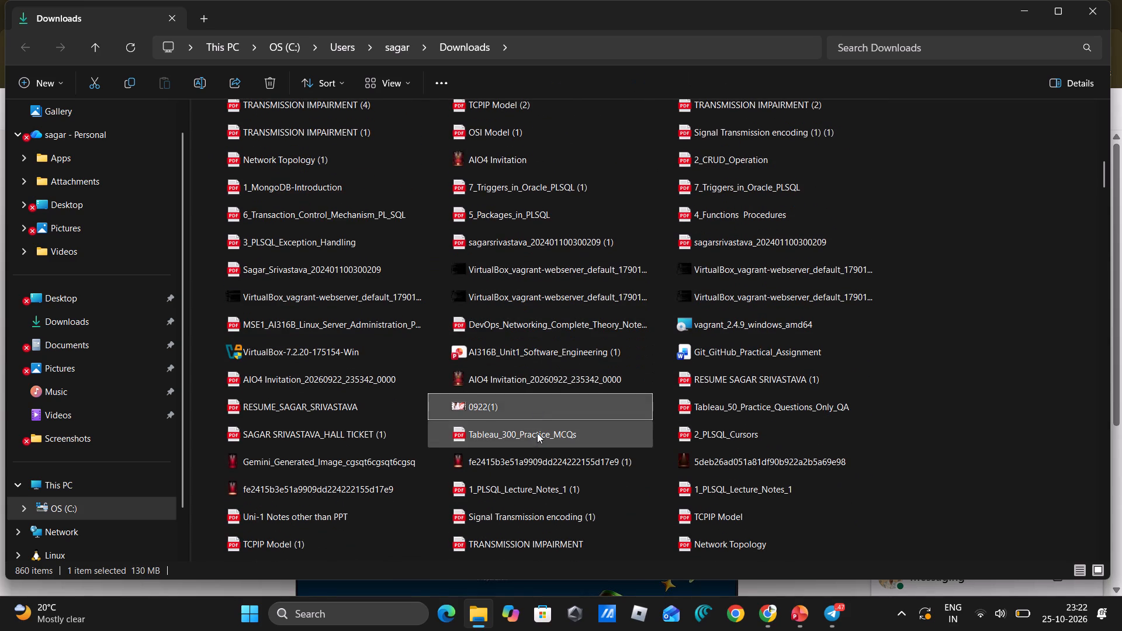
{"action": "left_click", "coordinate": [537, 433]}
{"action": "scroll", "coordinate": [542, 514], "scroll_direction": "down", "scroll_amount": 1}
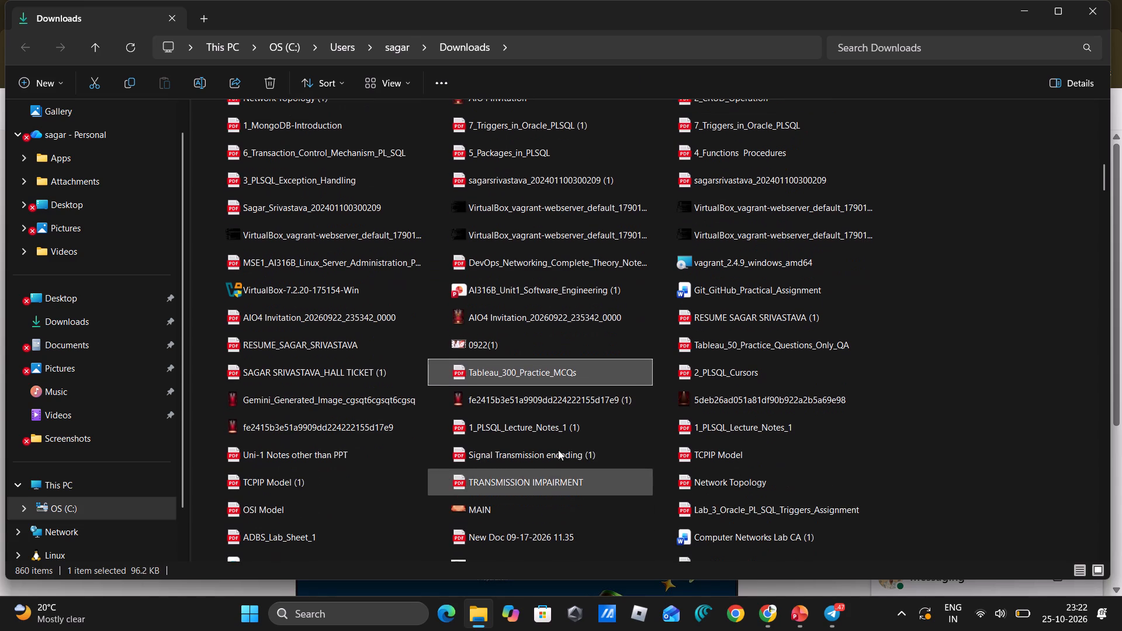
{"action": "left_click", "coordinate": [552, 479]}
{"action": "scroll", "coordinate": [552, 479], "scroll_direction": "down", "scroll_amount": 2}
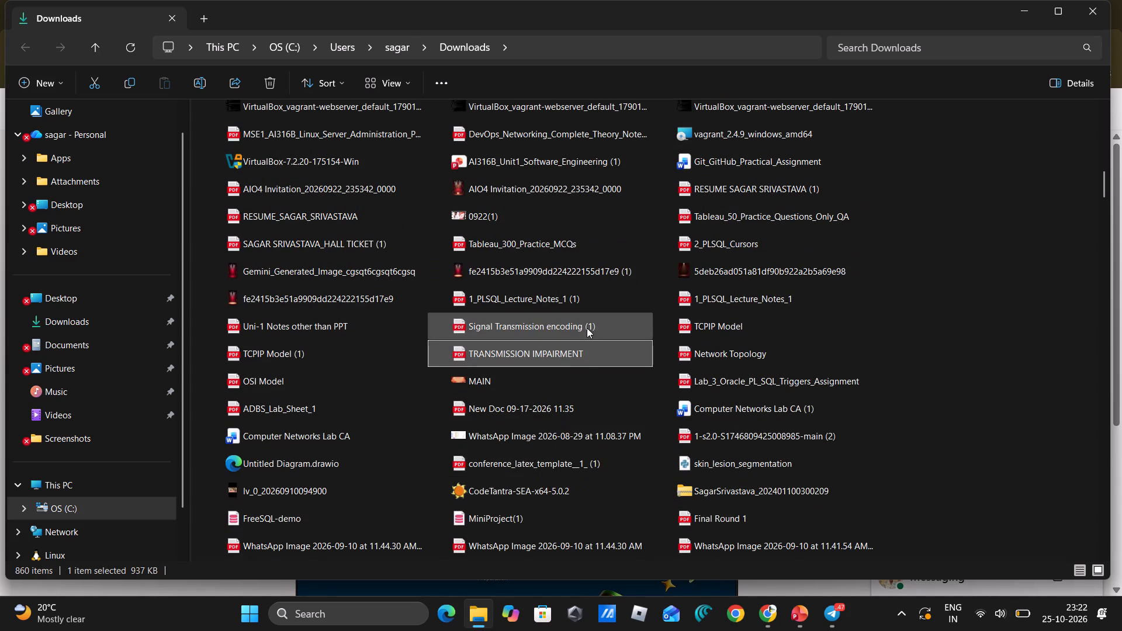
{"action": "left_click", "coordinate": [587, 328]}
{"action": "scroll", "coordinate": [541, 453], "scroll_direction": "down", "scroll_amount": 1}
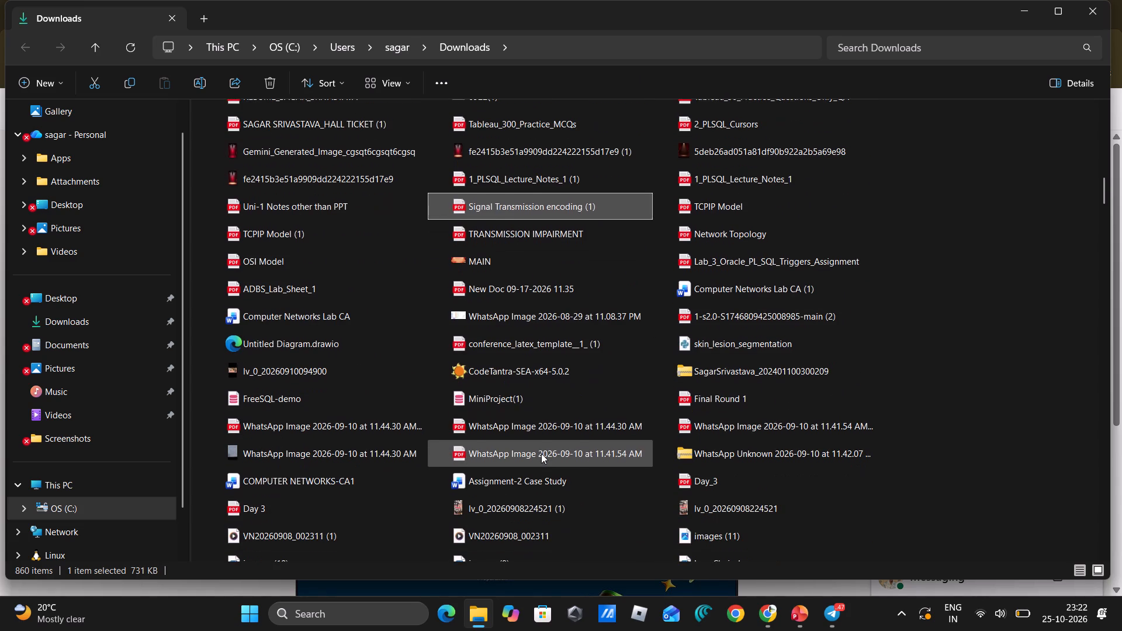
{"action": "scroll", "coordinate": [541, 453], "scroll_direction": "down", "scroll_amount": 1}
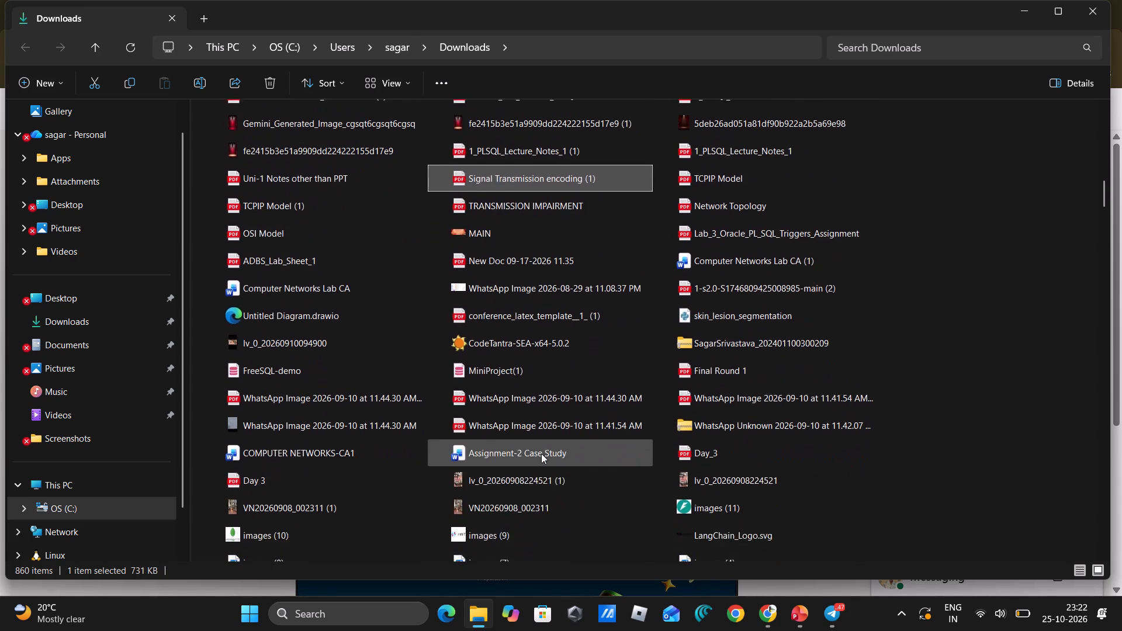
{"action": "scroll", "coordinate": [541, 453], "scroll_direction": "down", "scroll_amount": 1}
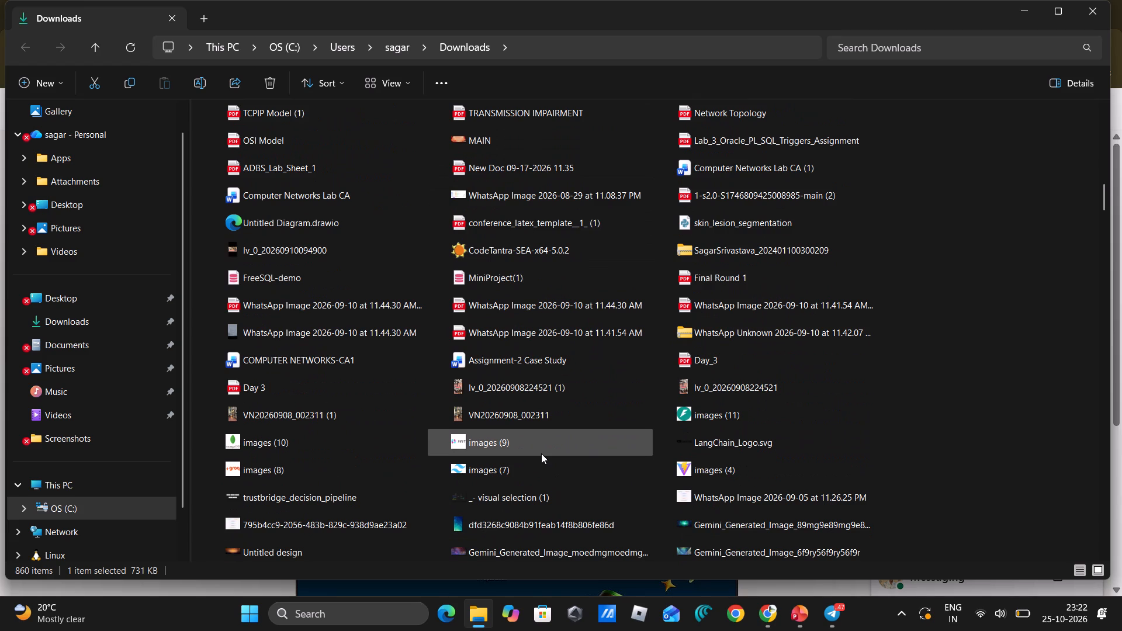
{"action": "scroll", "coordinate": [541, 453], "scroll_direction": "down", "scroll_amount": 1}
{"action": "scroll", "coordinate": [558, 505], "scroll_direction": "down", "scroll_amount": 2}
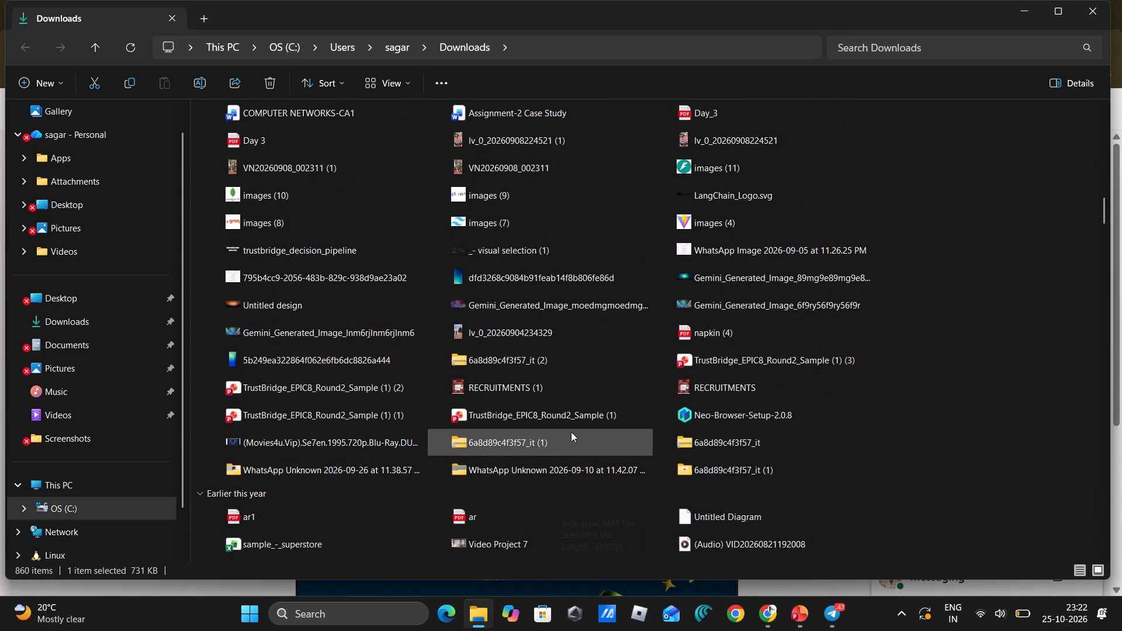
{"action": "scroll", "coordinate": [571, 432], "scroll_direction": "down", "scroll_amount": 1}
{"action": "scroll", "coordinate": [556, 504], "scroll_direction": "down", "scroll_amount": 3}
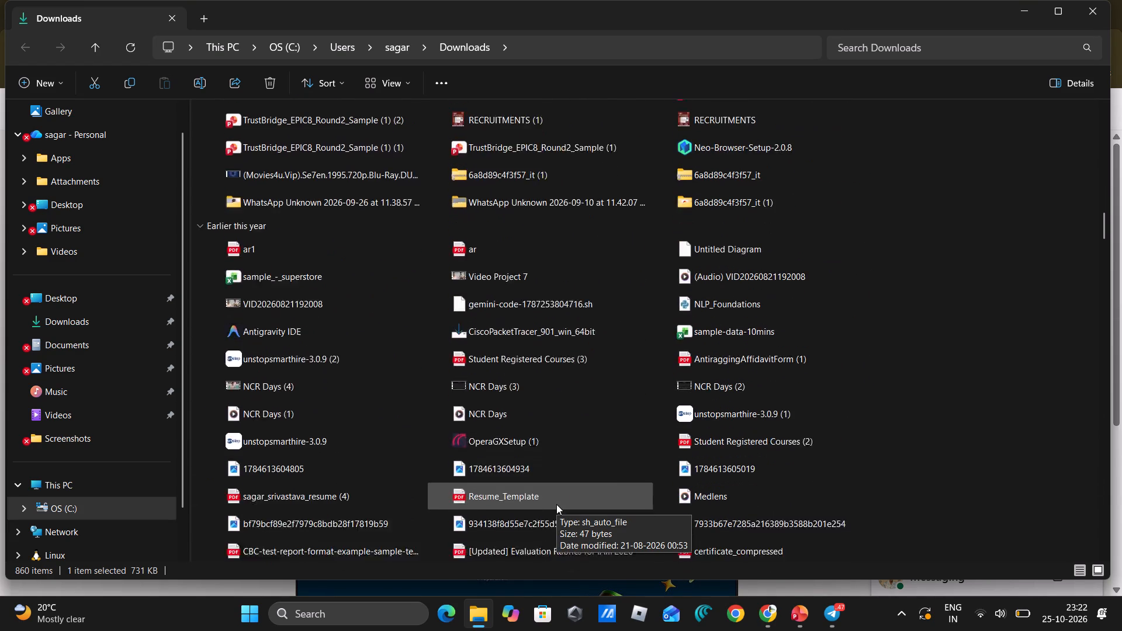
{"action": "scroll", "coordinate": [556, 504], "scroll_direction": "down", "scroll_amount": 1}
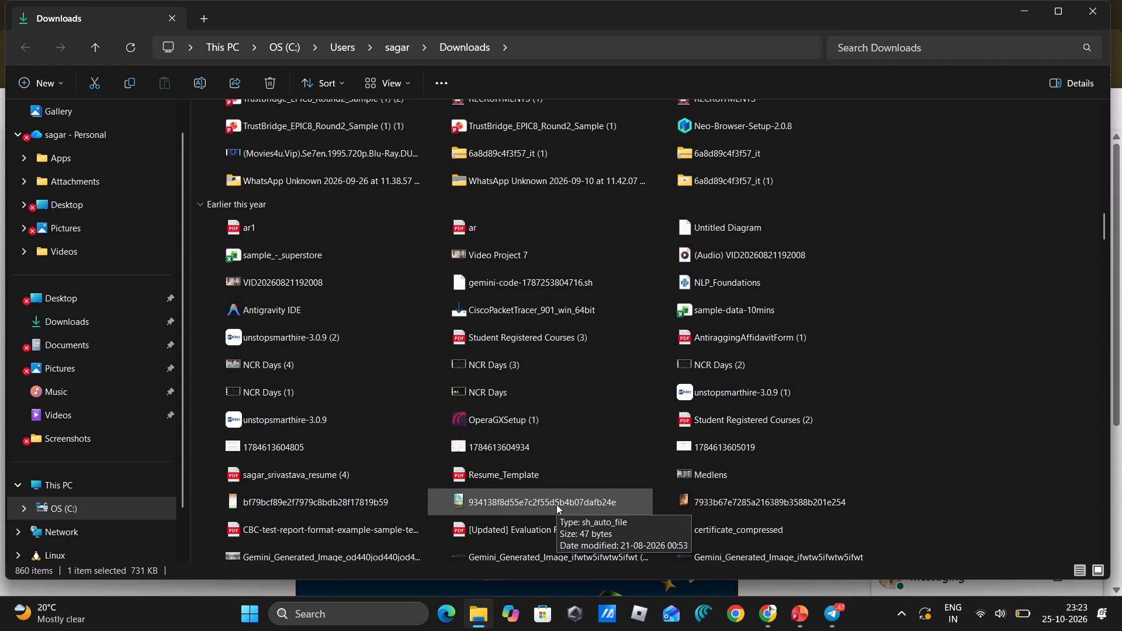
{"action": "scroll", "coordinate": [556, 504], "scroll_direction": "down", "scroll_amount": 1}
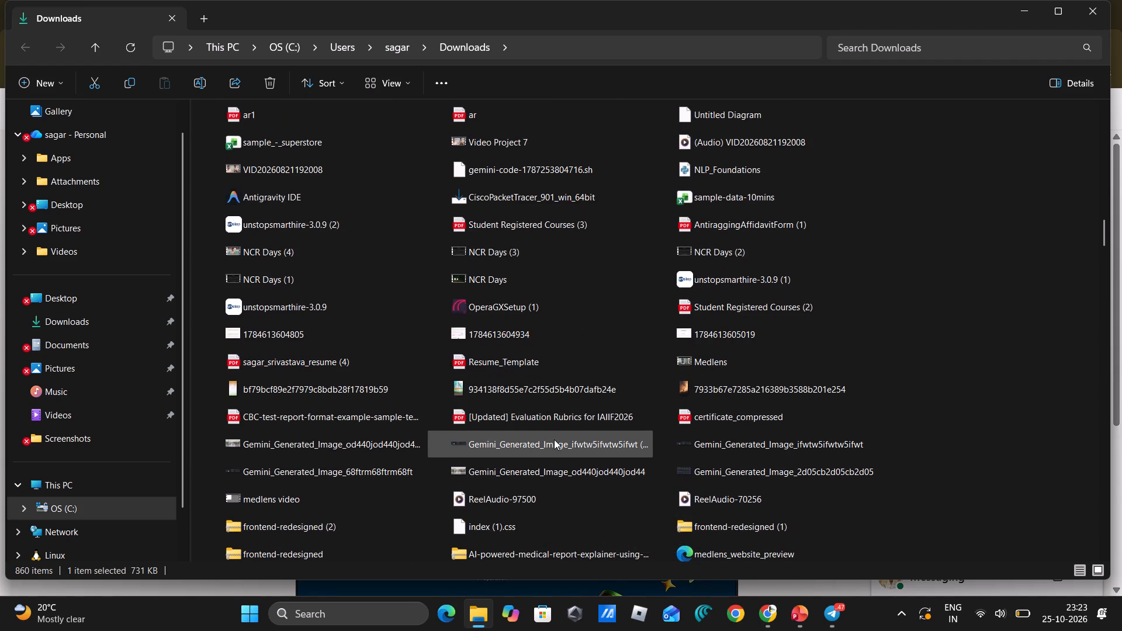
{"action": "left_click", "coordinate": [554, 439]}
{"action": "triple_click", "coordinate": [694, 418]}
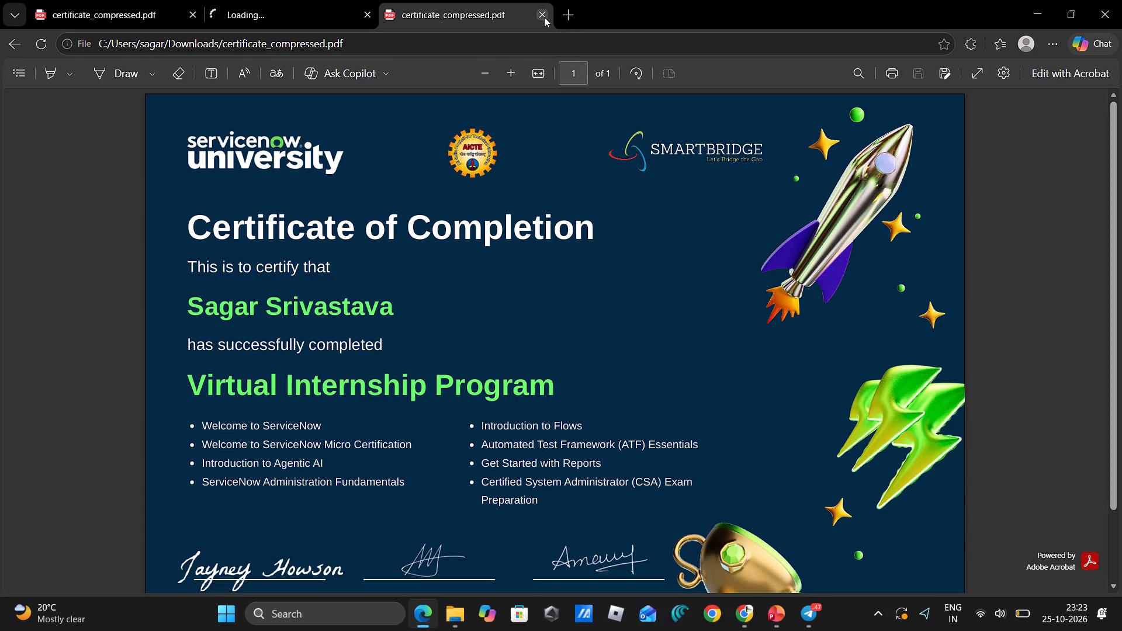
Copy the certificate ID from the ServiceNow Virtual Internship Program certificate and minimise the PDF window.
{"action": "scroll", "coordinate": [530, 421], "scroll_direction": "down", "scroll_amount": 3}
{"action": "left_click_drag", "start_coordinate": [897, 556], "coordinate": [950, 553]}
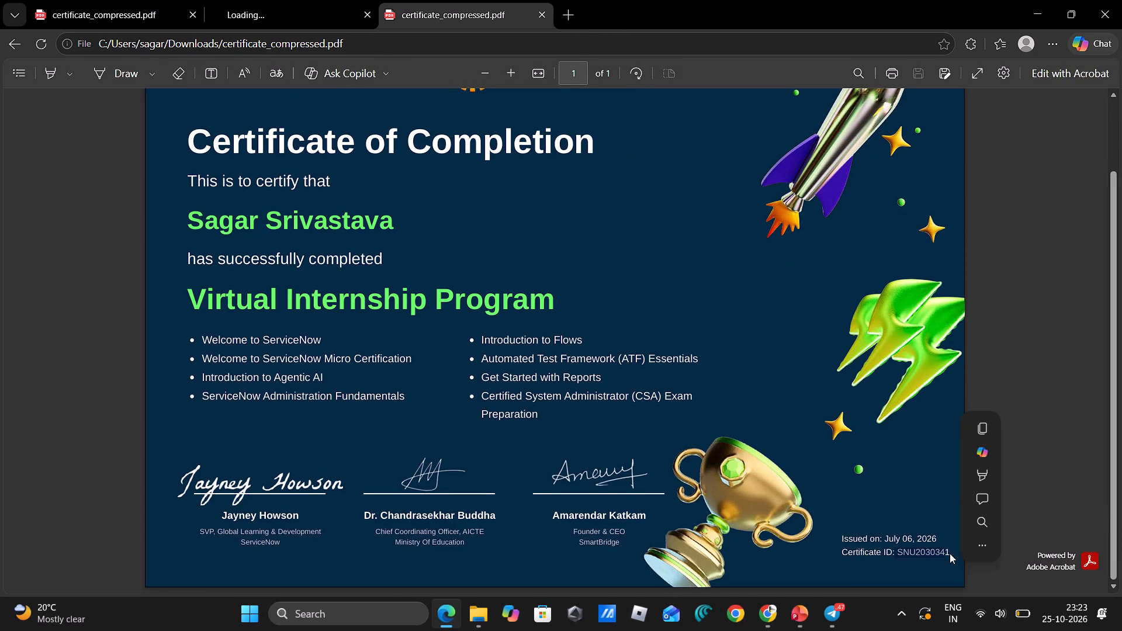
{"action": "left_click", "coordinate": [950, 553]}
{"action": "left_click_drag", "start_coordinate": [900, 554], "coordinate": [947, 551]}
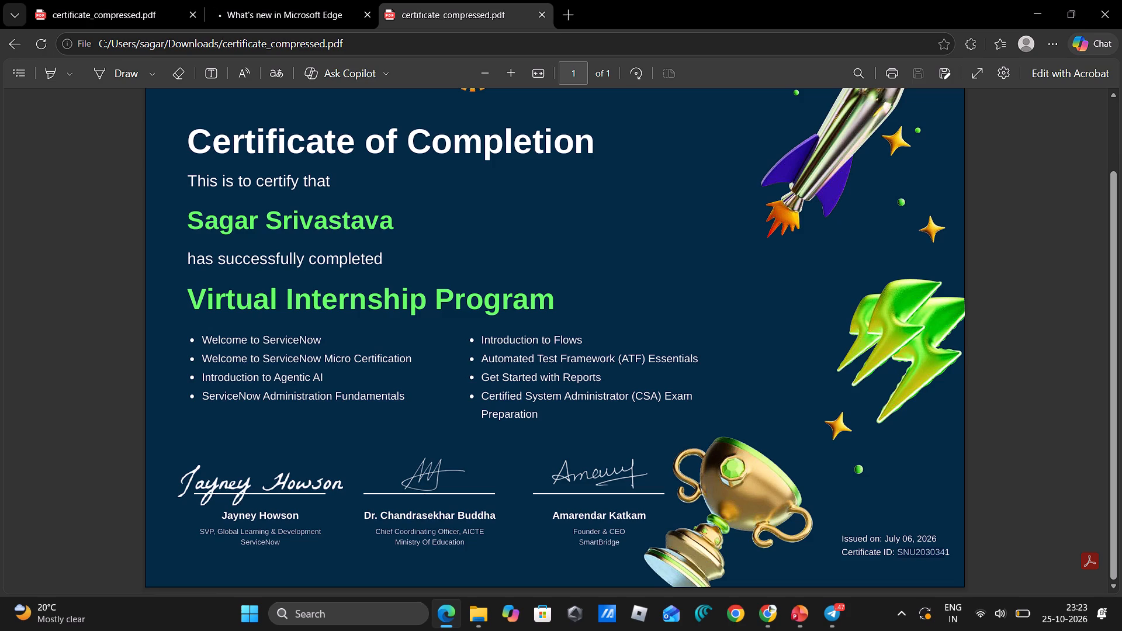
{"action": "left_click_drag", "start_coordinate": [947, 551], "coordinate": [952, 552]}
{"action": "key", "text": "ctrl+c"}
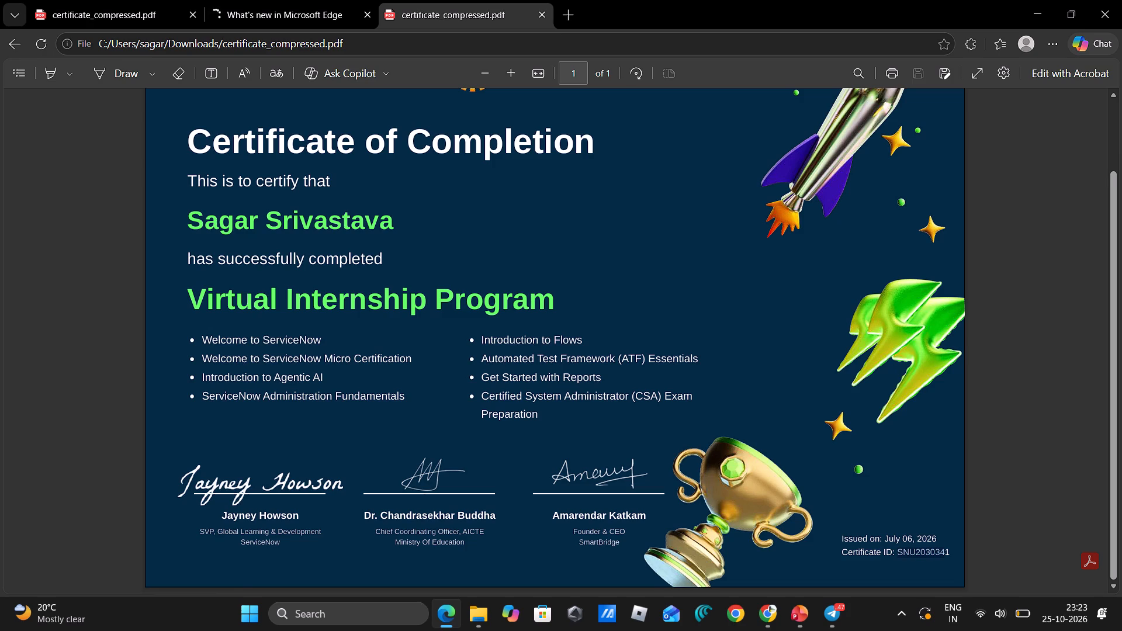
{"action": "left_click", "coordinate": [906, 536]}
{"action": "scroll", "coordinate": [906, 536], "scroll_direction": "up", "scroll_amount": 3}
{"action": "scroll", "coordinate": [881, 497], "scroll_direction": "down", "scroll_amount": 3}
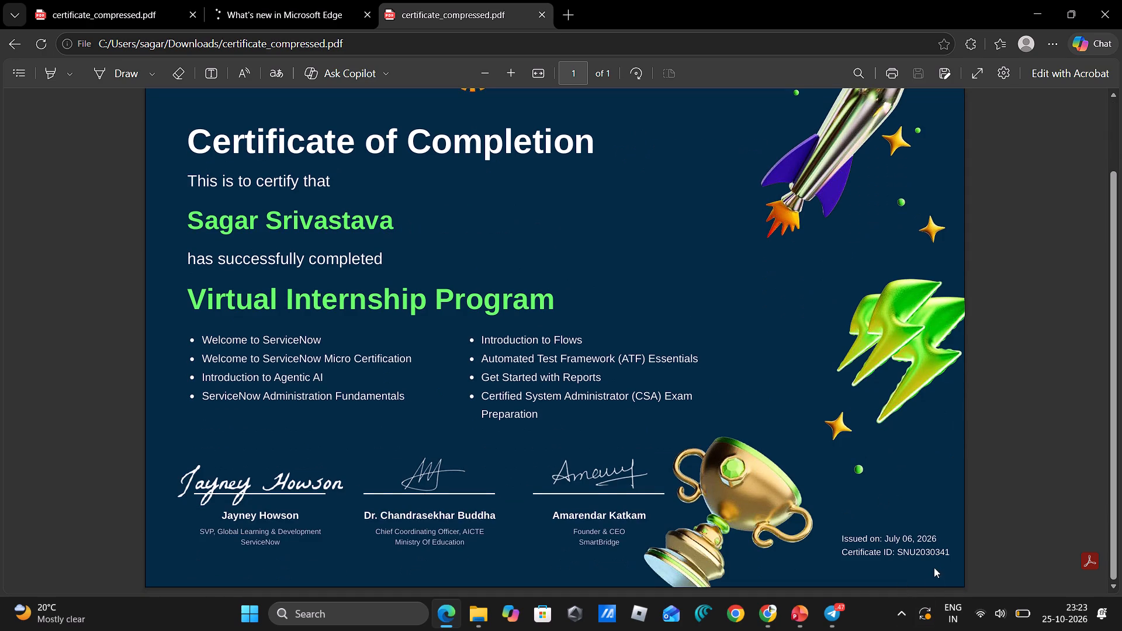
{"action": "scroll", "coordinate": [861, 440], "scroll_direction": "up", "scroll_amount": 4}
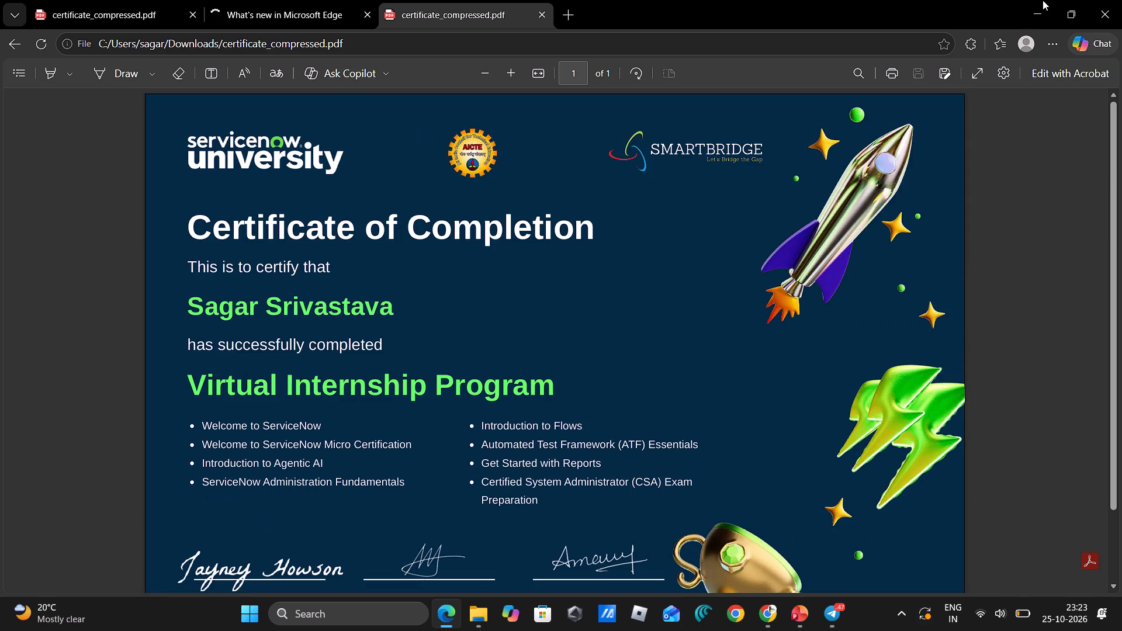
{"action": "left_click", "coordinate": [1044, 1]}
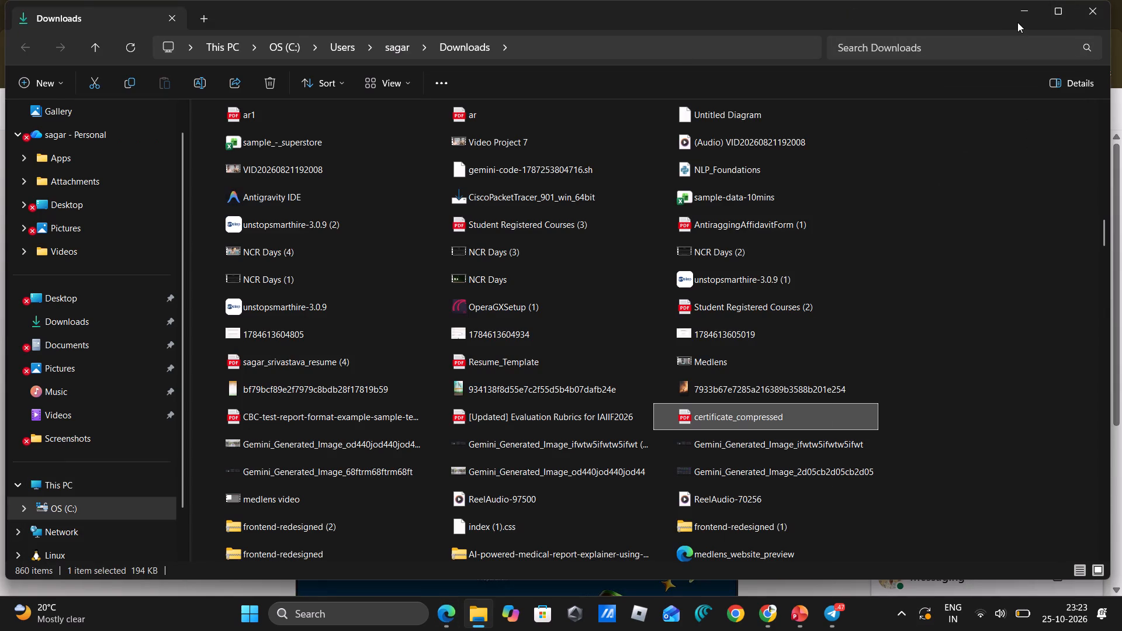
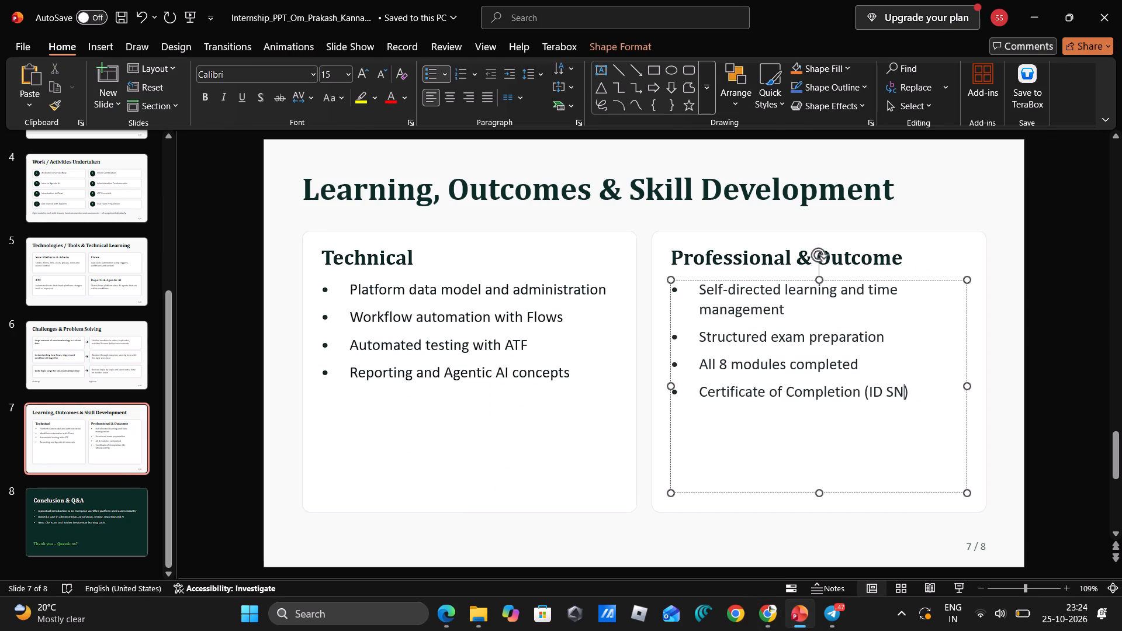
Complete the ID in slide 7's Certificate of Completion bullet with the copied certificate ID, adding its missing last digit.
{"action": "key", "text": "BackSpace"}
{"action": "key", "text": "ctrl+v"}
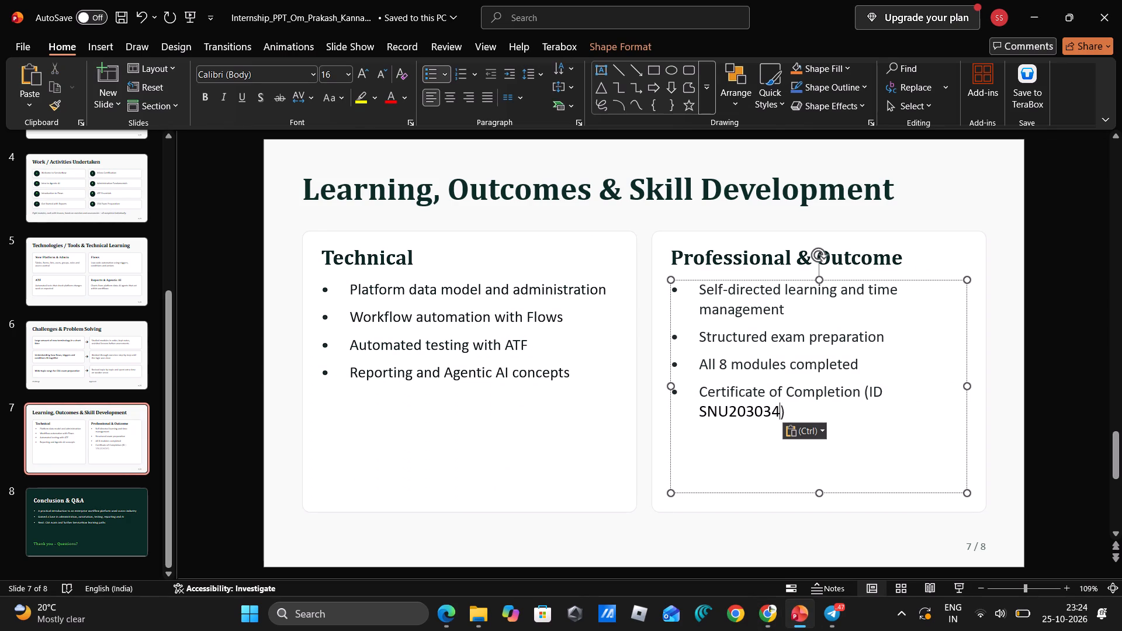
{"action": "key", "text": "1"}
{"action": "left_click", "coordinate": [833, 418]}
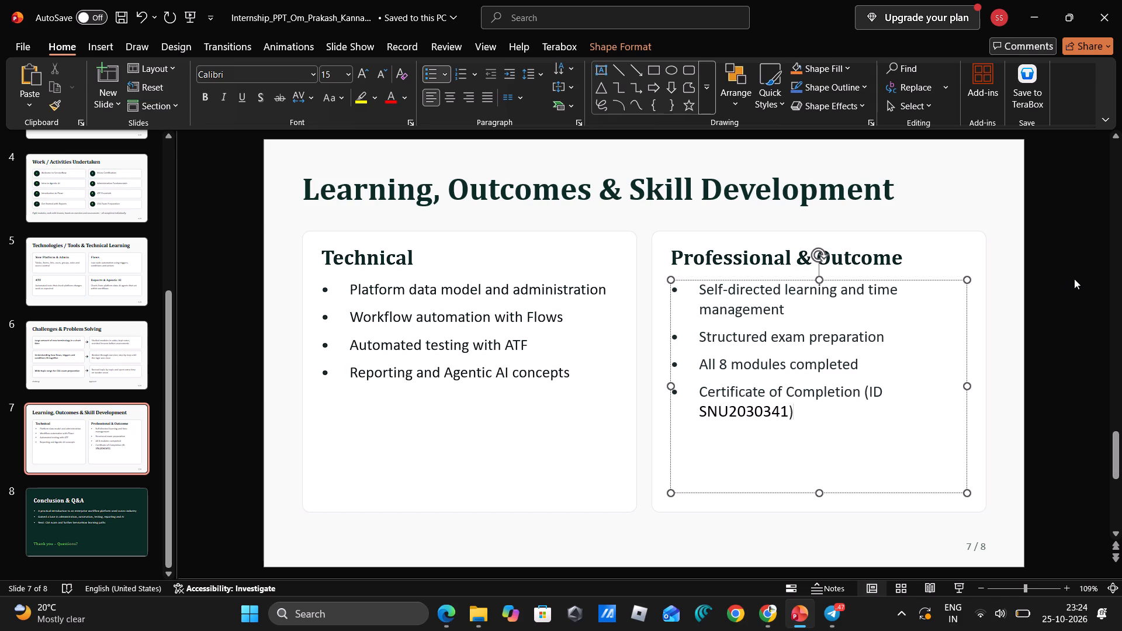
{"action": "left_click", "coordinate": [1074, 279]}
Look through the slides from Conclusion & Q&A back to the start of the deck for remaining details to adapt.
{"action": "scroll", "coordinate": [758, 394], "scroll_direction": "down", "scroll_amount": 2}
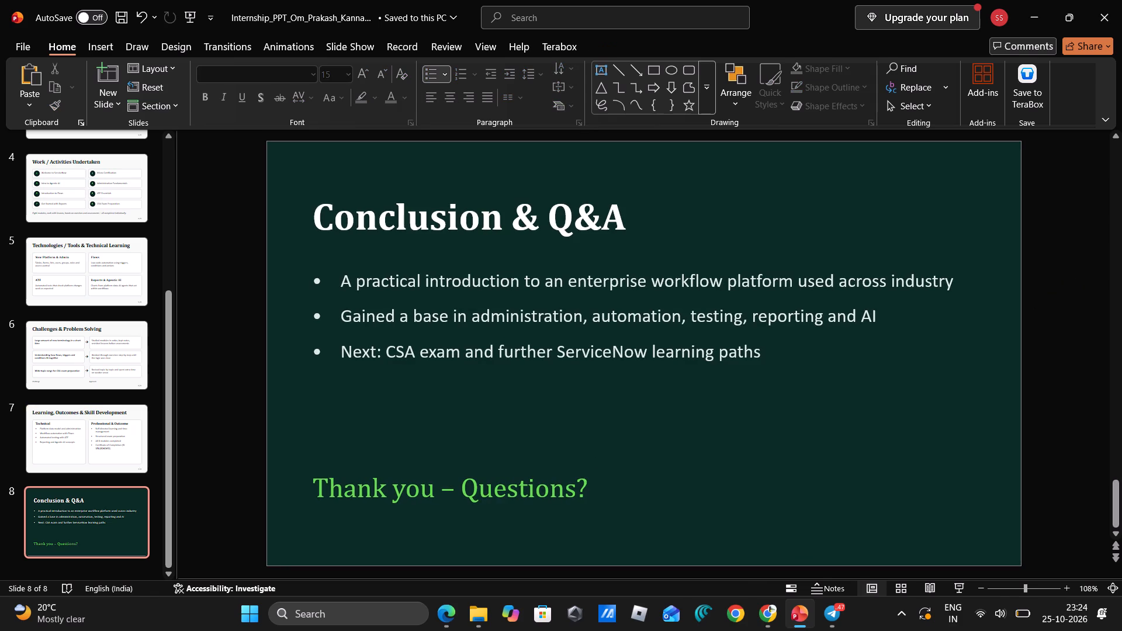
{"action": "left_click", "coordinate": [130, 426]}
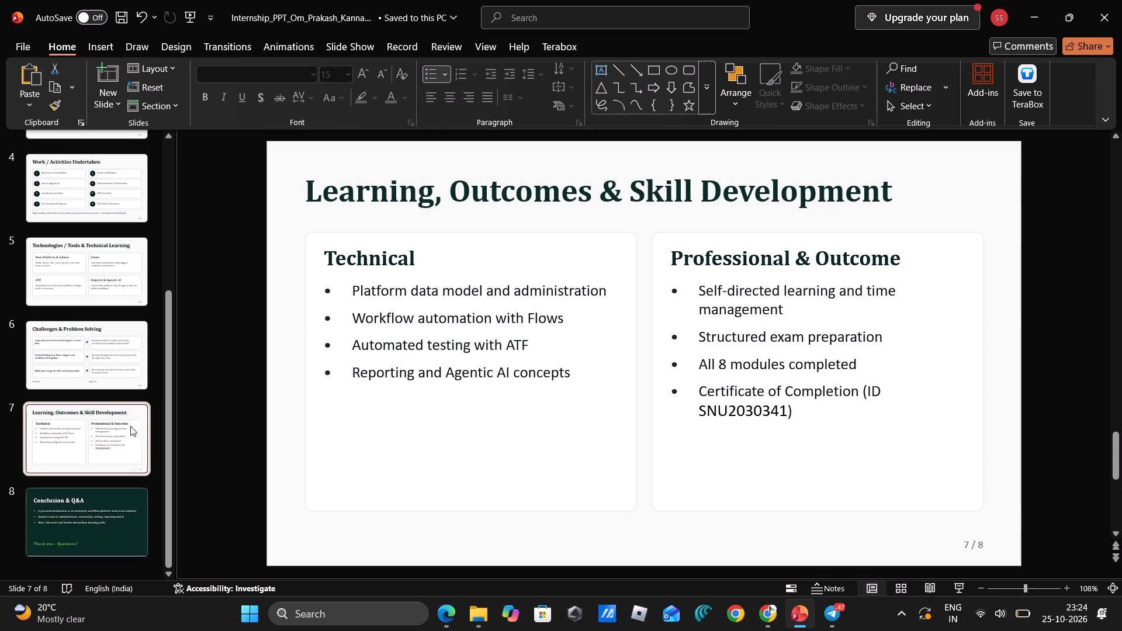
{"action": "left_click", "coordinate": [115, 485]}
{"action": "left_click", "coordinate": [115, 495]}
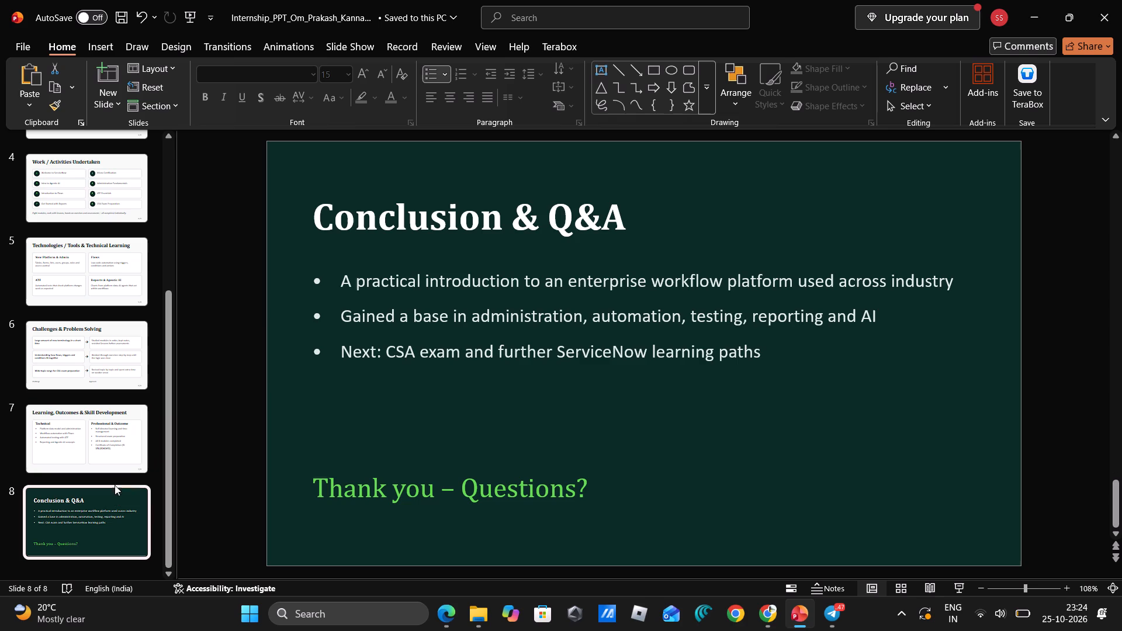
{"action": "left_click", "coordinate": [120, 446]}
{"action": "left_click", "coordinate": [127, 371]}
{"action": "scroll", "coordinate": [127, 371], "scroll_direction": "up", "scroll_amount": 1}
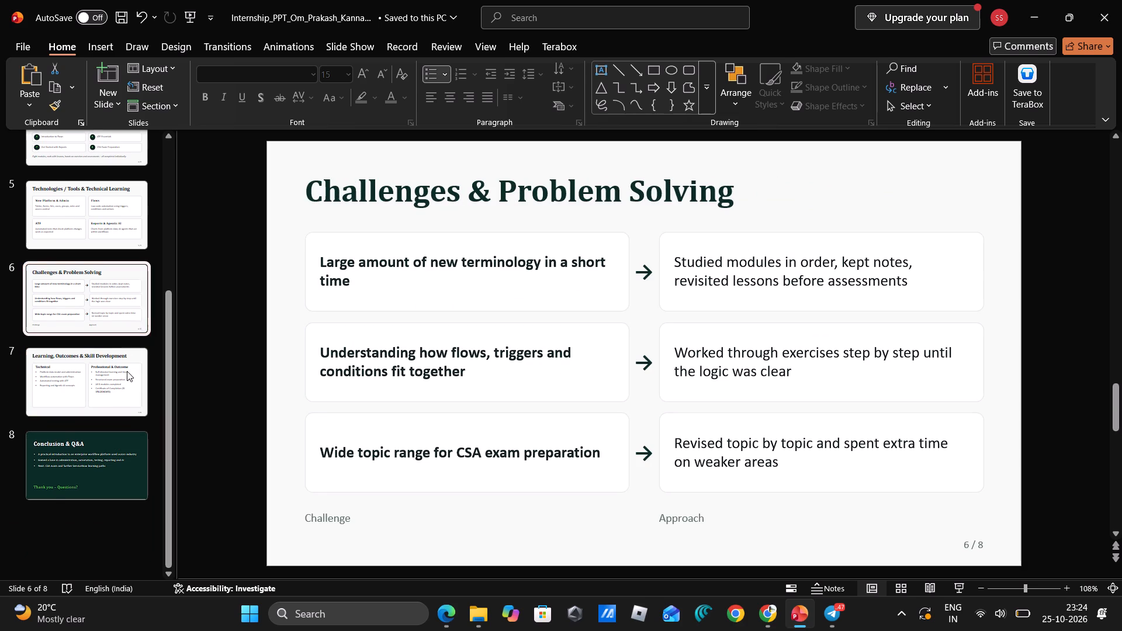
{"action": "scroll", "coordinate": [127, 371], "scroll_direction": "up", "scroll_amount": 1}
{"action": "scroll", "coordinate": [117, 422], "scroll_direction": "up", "scroll_amount": 1}
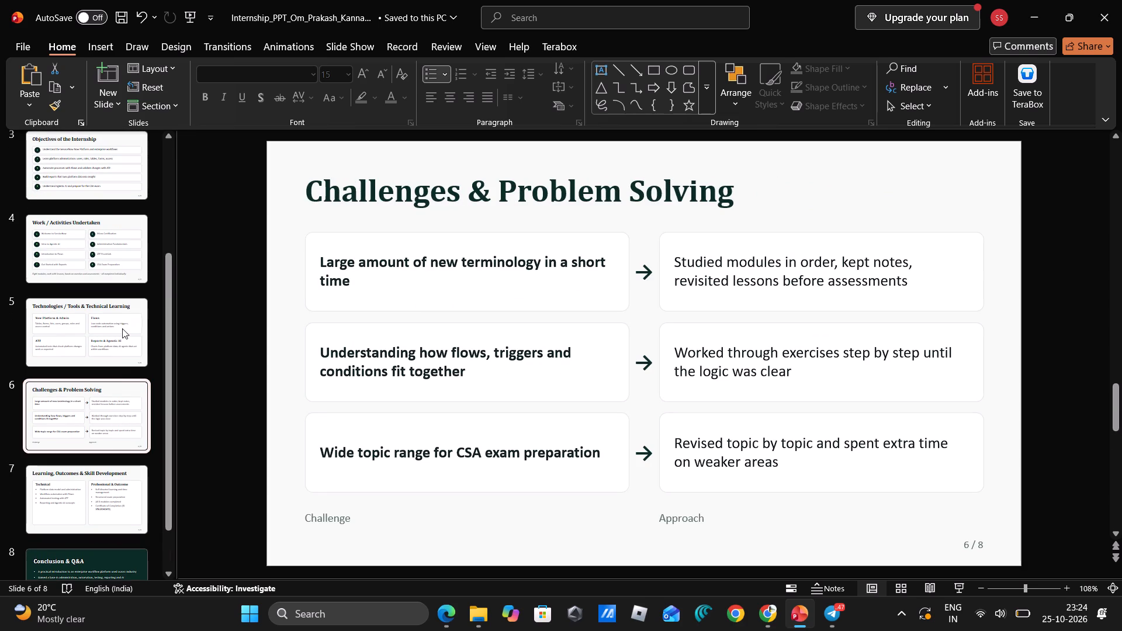
{"action": "scroll", "coordinate": [122, 327], "scroll_direction": "up", "scroll_amount": 2}
{"action": "left_click", "coordinate": [115, 391]}
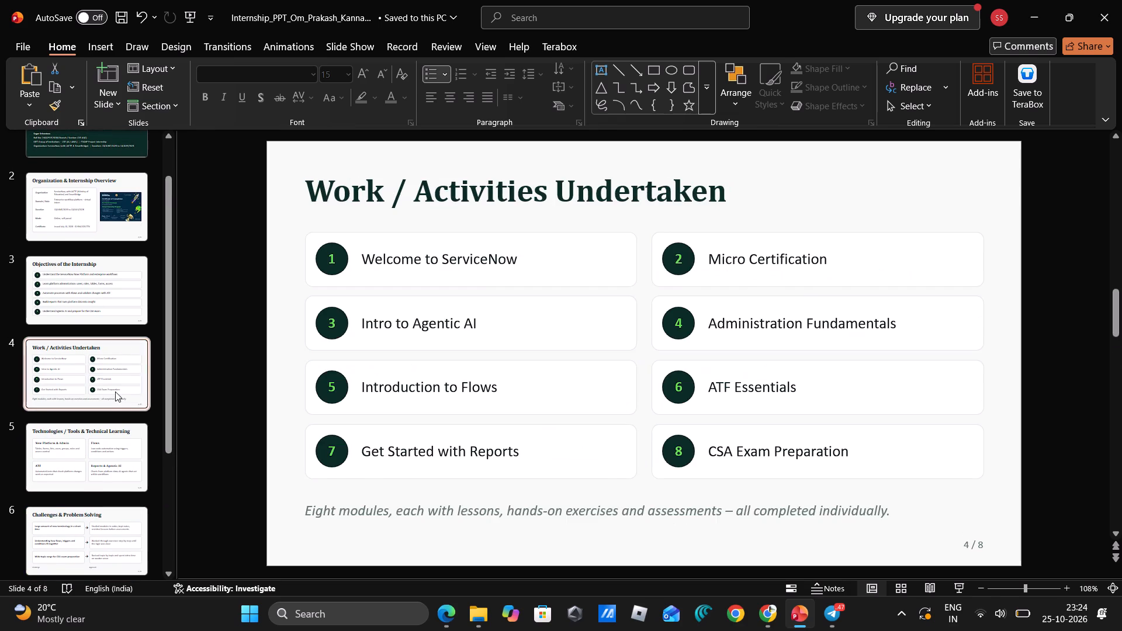
{"action": "left_click", "coordinate": [116, 459]}
{"action": "left_click", "coordinate": [119, 420]}
{"action": "left_click", "coordinate": [121, 392]}
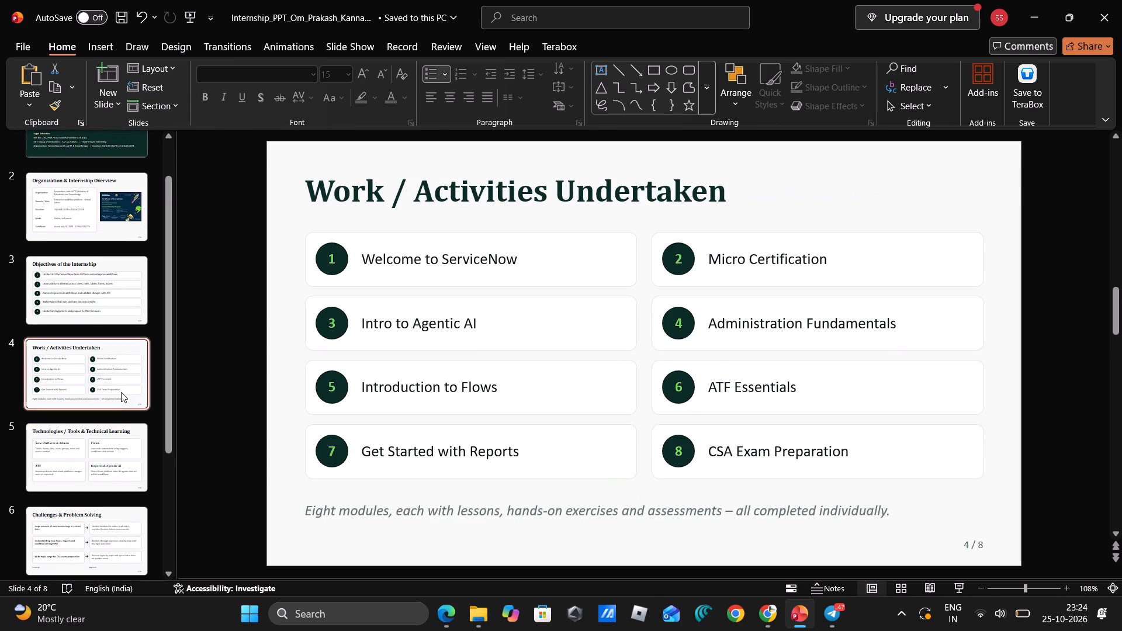
{"action": "scroll", "coordinate": [121, 392], "scroll_direction": "up", "scroll_amount": 2}
{"action": "left_click", "coordinate": [134, 372]}
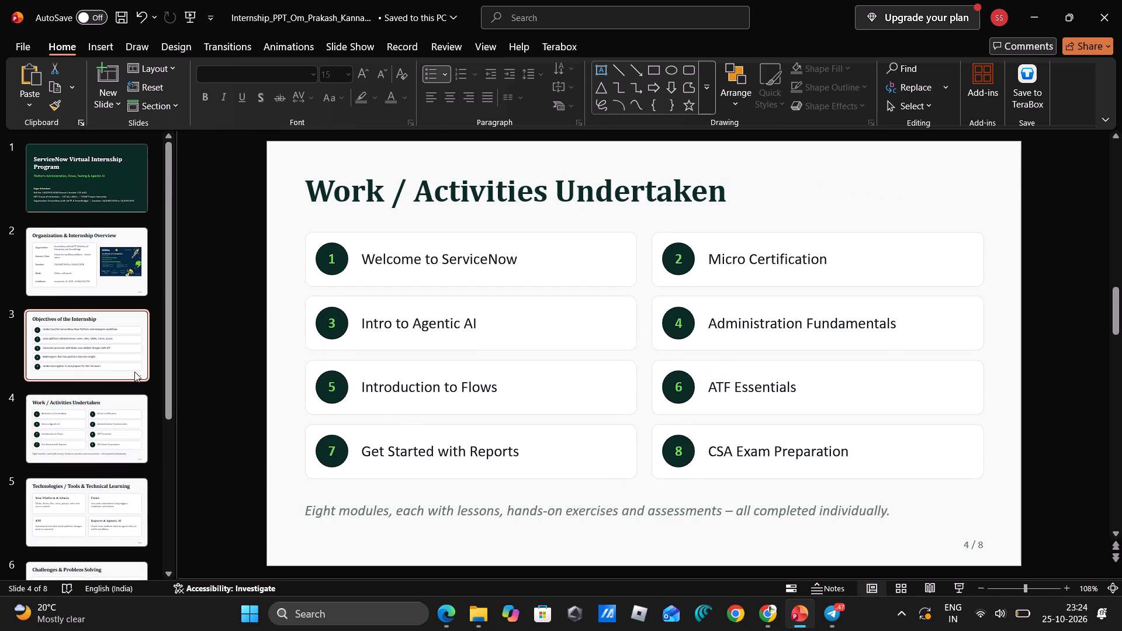
{"action": "left_click", "coordinate": [116, 405]}
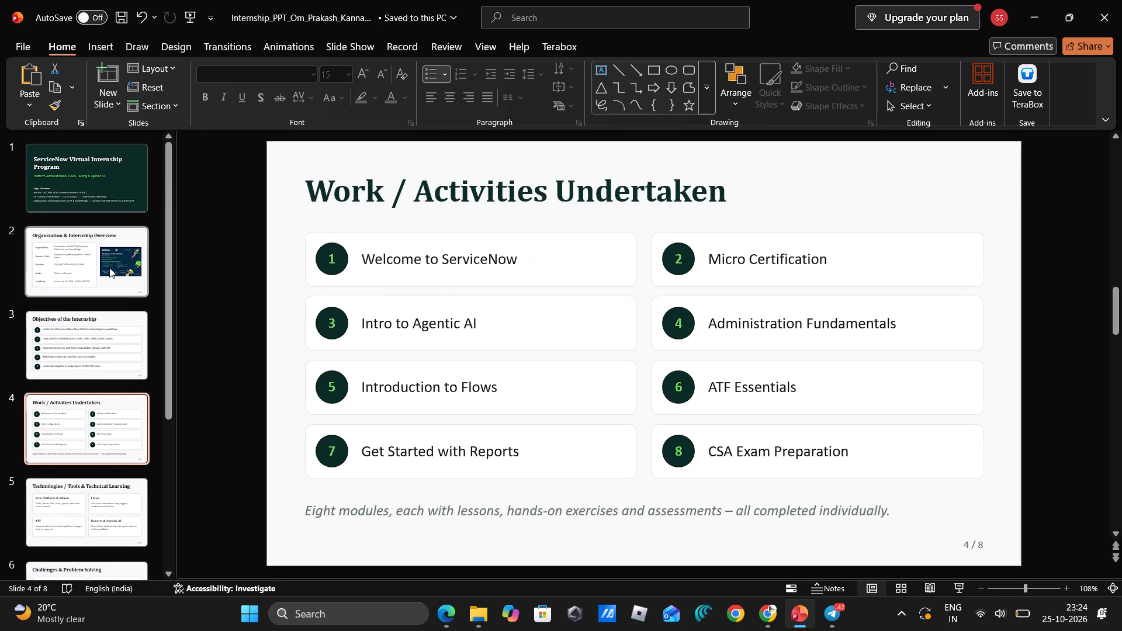
Delete the previous student's certificate picture from the Organization & Internship Overview slide.
{"action": "left_click", "coordinate": [109, 268]}
{"action": "scroll", "coordinate": [771, 428], "scroll_direction": "down", "scroll_amount": 1}
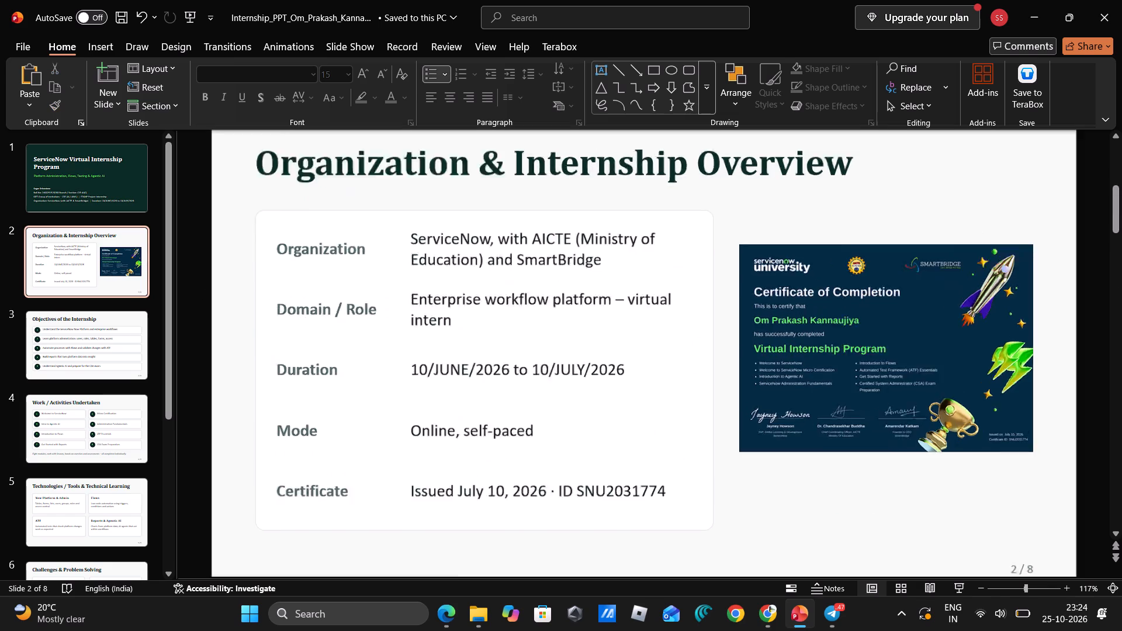
{"action": "scroll", "coordinate": [771, 428], "scroll_direction": "down", "scroll_amount": 2, "text": "ctrl"}
{"action": "left_click", "coordinate": [852, 370]}
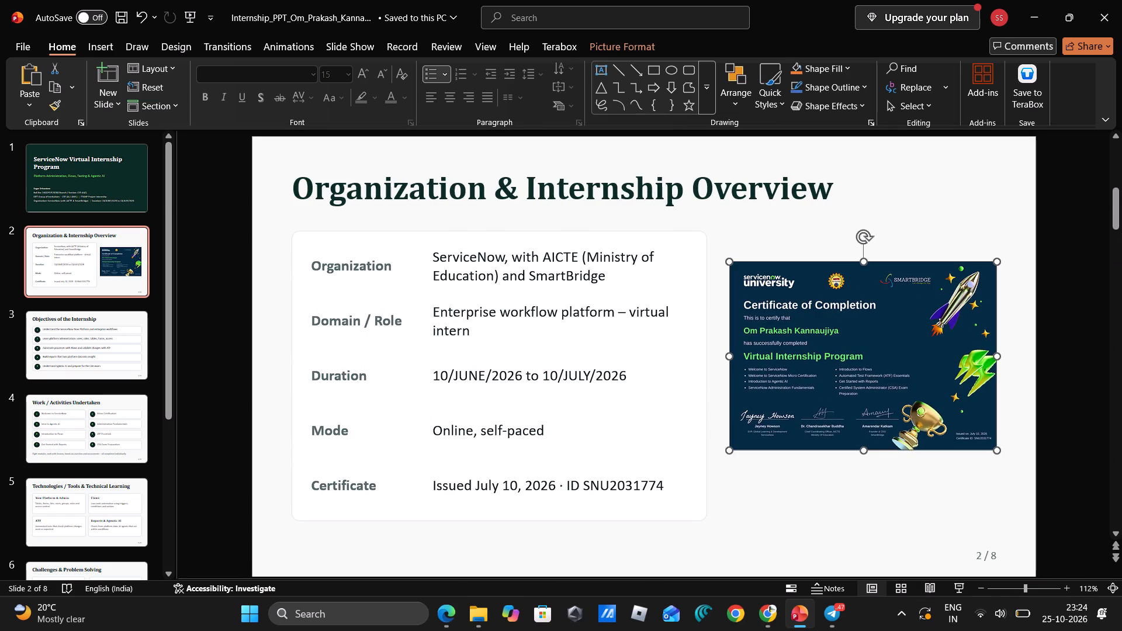
{"action": "key", "text": "Delete"}
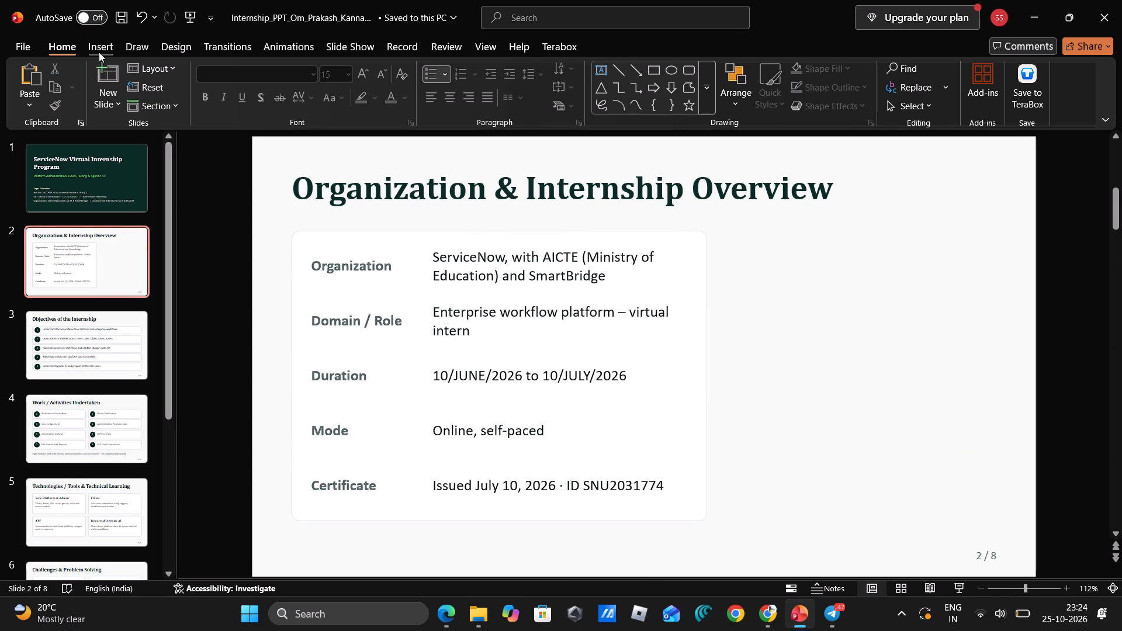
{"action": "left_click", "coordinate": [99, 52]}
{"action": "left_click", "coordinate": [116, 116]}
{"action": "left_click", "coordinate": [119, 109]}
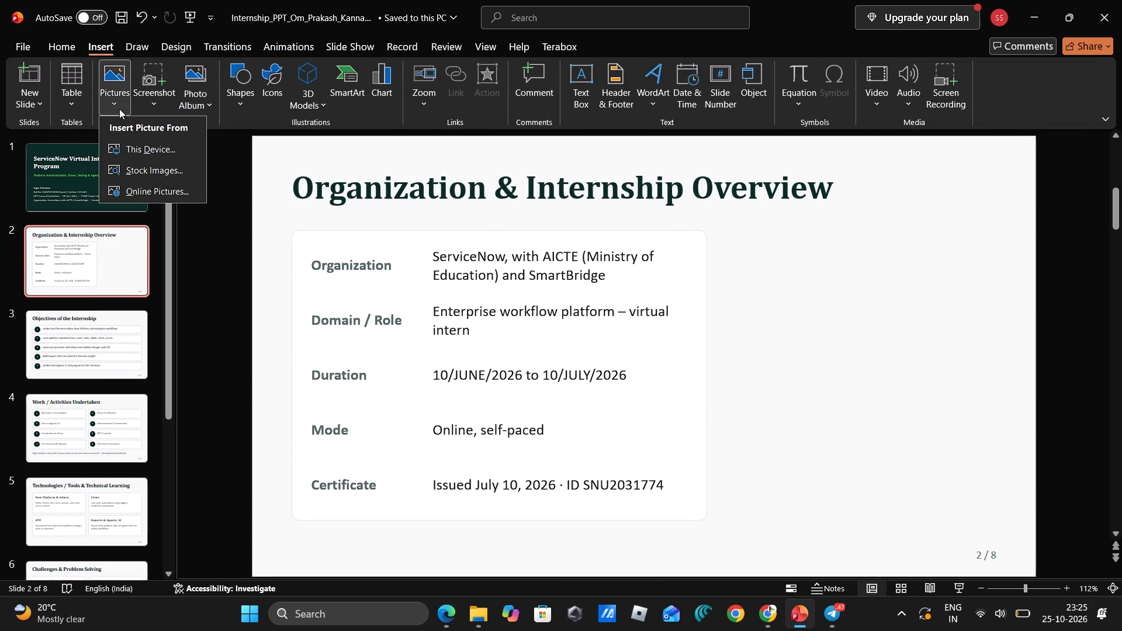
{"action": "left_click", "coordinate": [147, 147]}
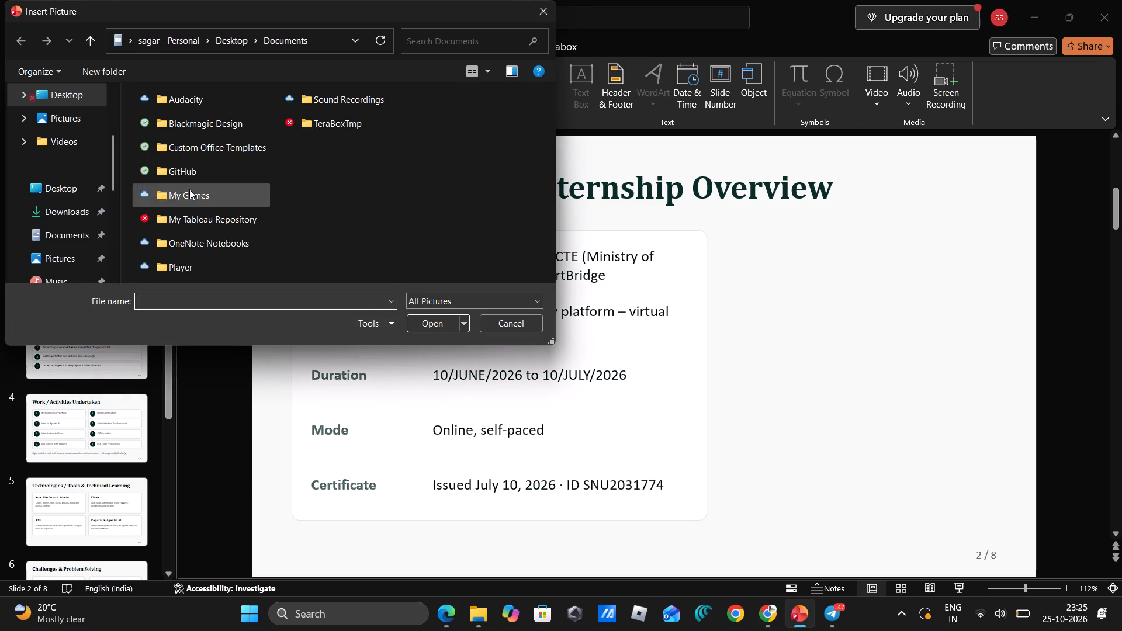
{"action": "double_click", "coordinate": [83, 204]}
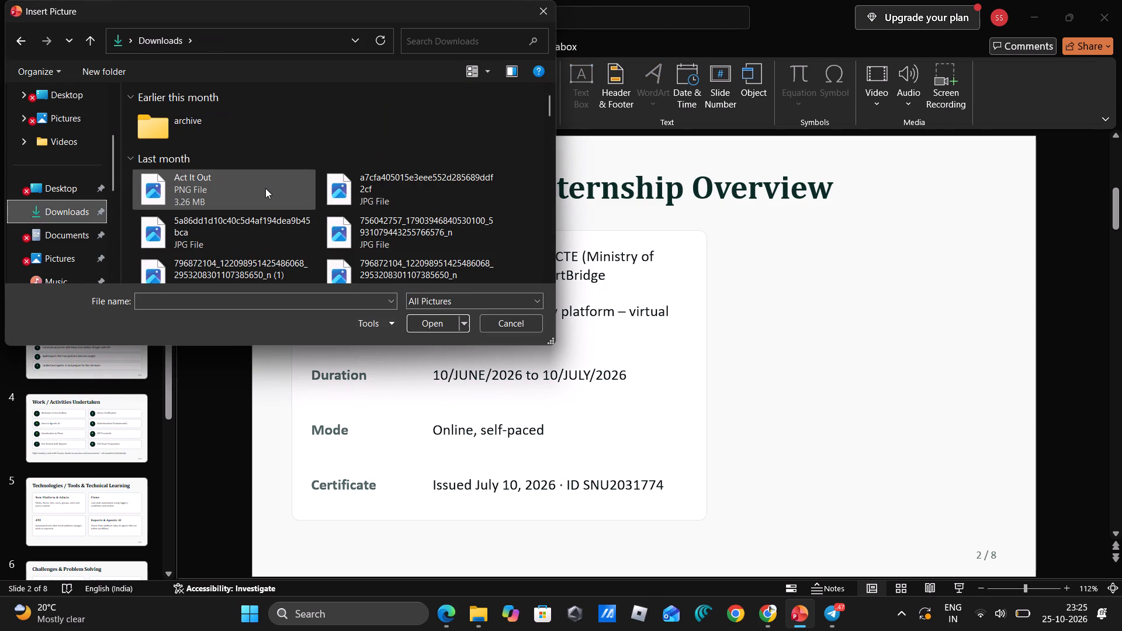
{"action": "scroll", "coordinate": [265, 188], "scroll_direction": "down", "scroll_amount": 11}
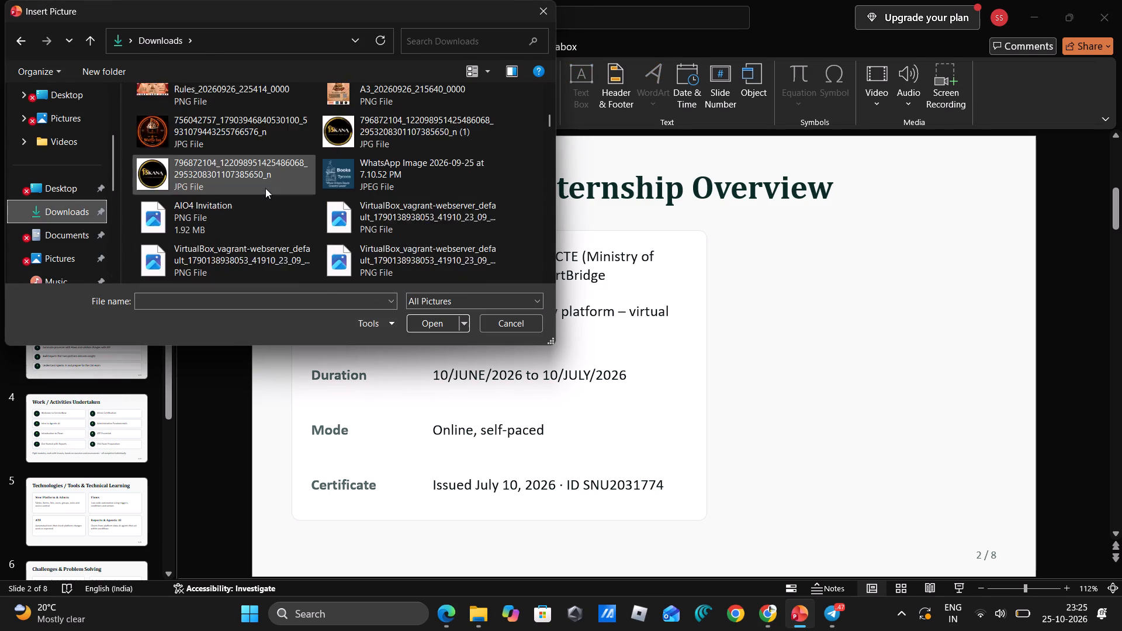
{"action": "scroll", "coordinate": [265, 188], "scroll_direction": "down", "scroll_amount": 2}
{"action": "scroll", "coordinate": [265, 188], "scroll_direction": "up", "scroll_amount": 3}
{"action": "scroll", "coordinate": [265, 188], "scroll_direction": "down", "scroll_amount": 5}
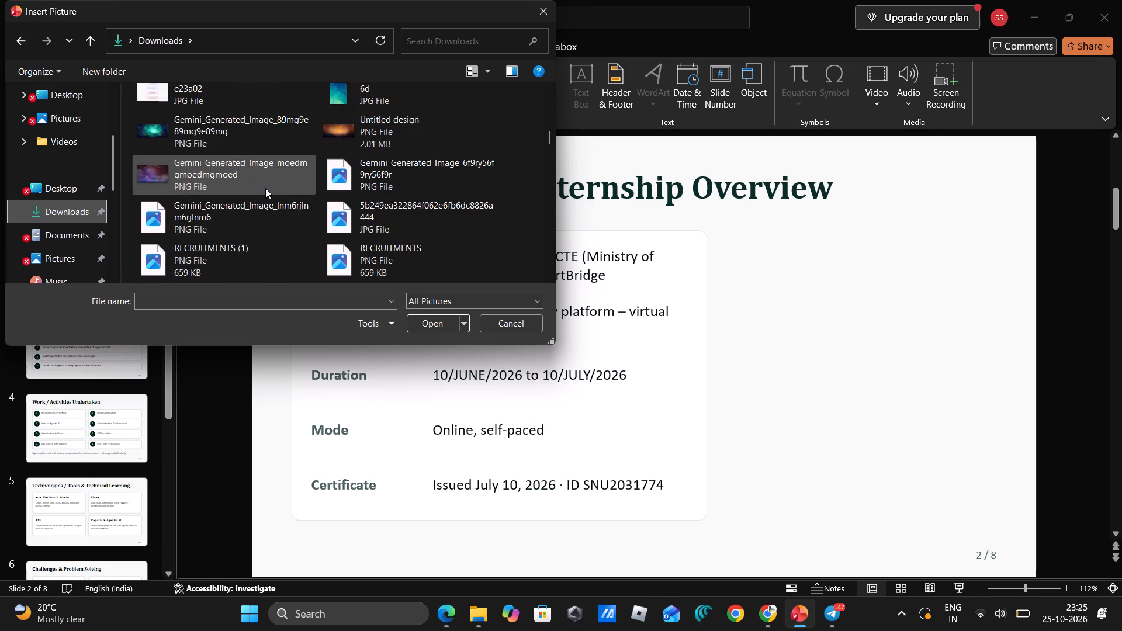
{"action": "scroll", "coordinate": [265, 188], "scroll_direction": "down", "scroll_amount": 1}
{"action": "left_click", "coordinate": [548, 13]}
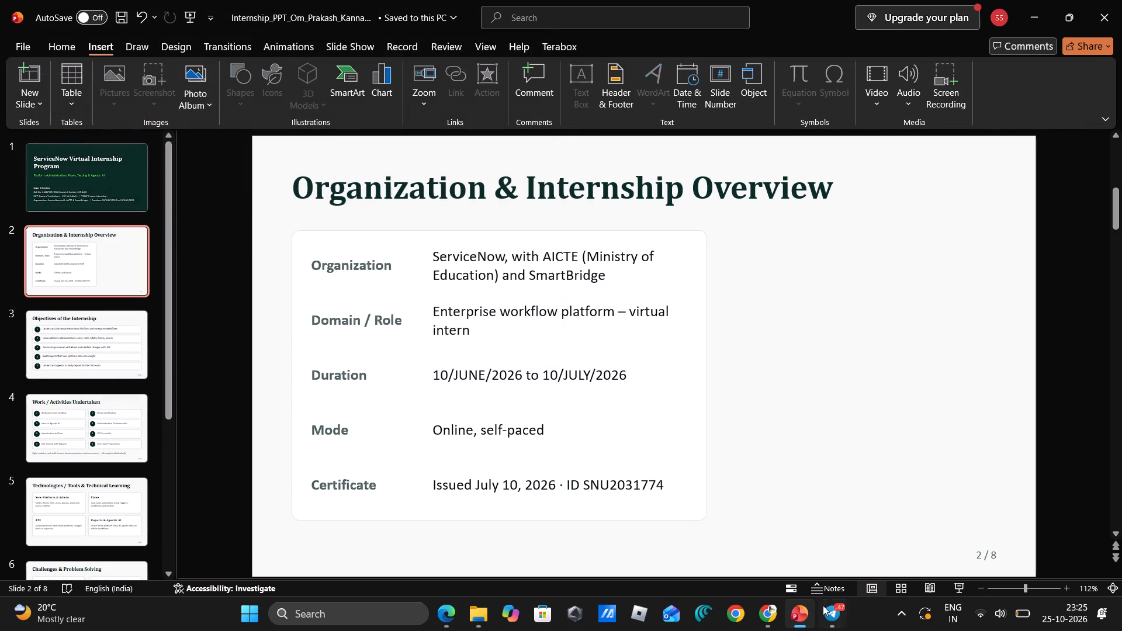
{"action": "left_click", "coordinate": [777, 623]}
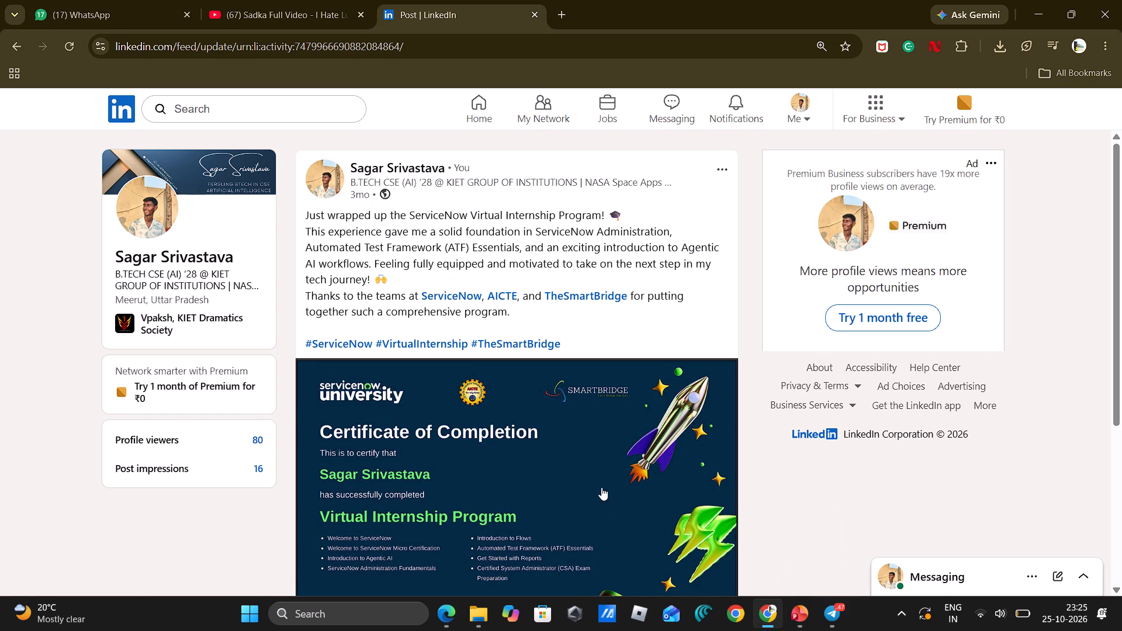
{"action": "right_click", "coordinate": [601, 487]}
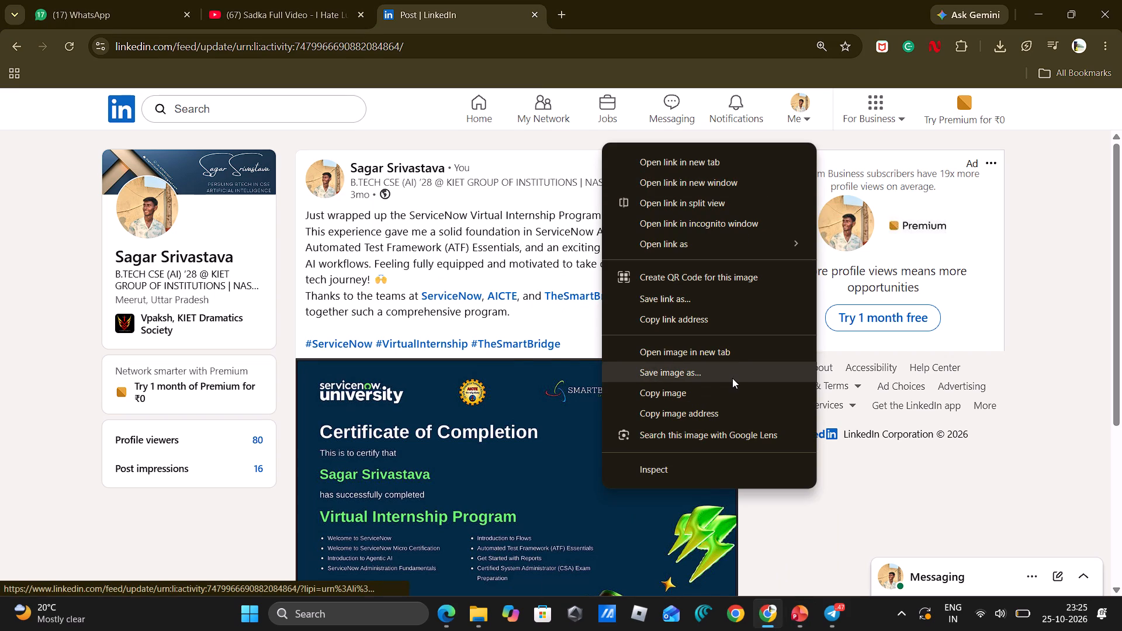
{"action": "left_click", "coordinate": [732, 378]}
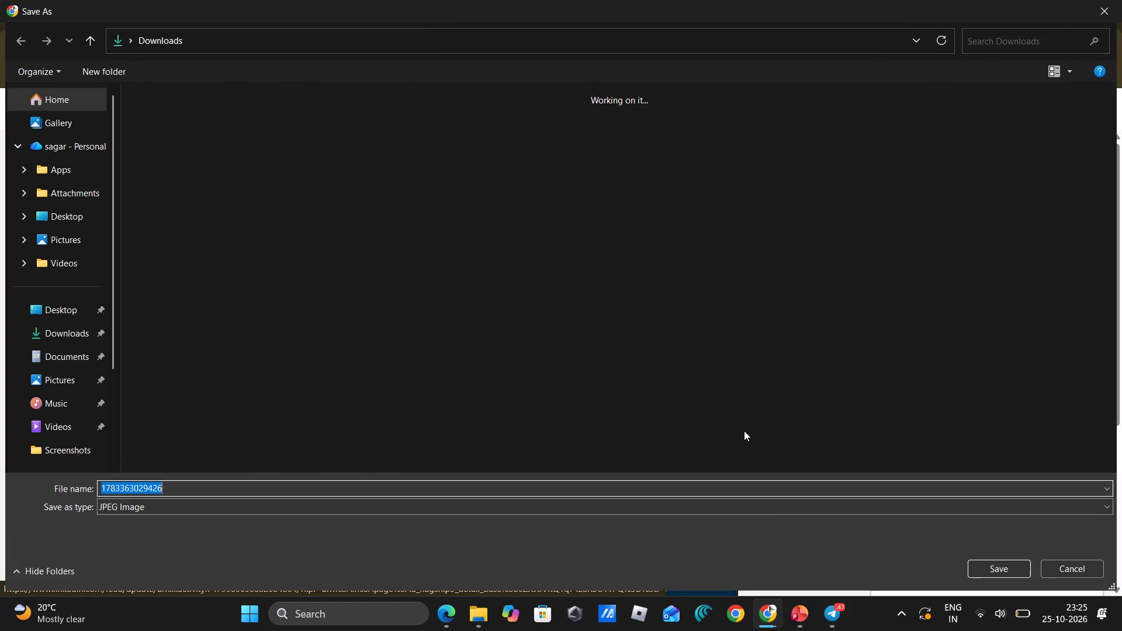
{"action": "left_click", "coordinate": [998, 570]}
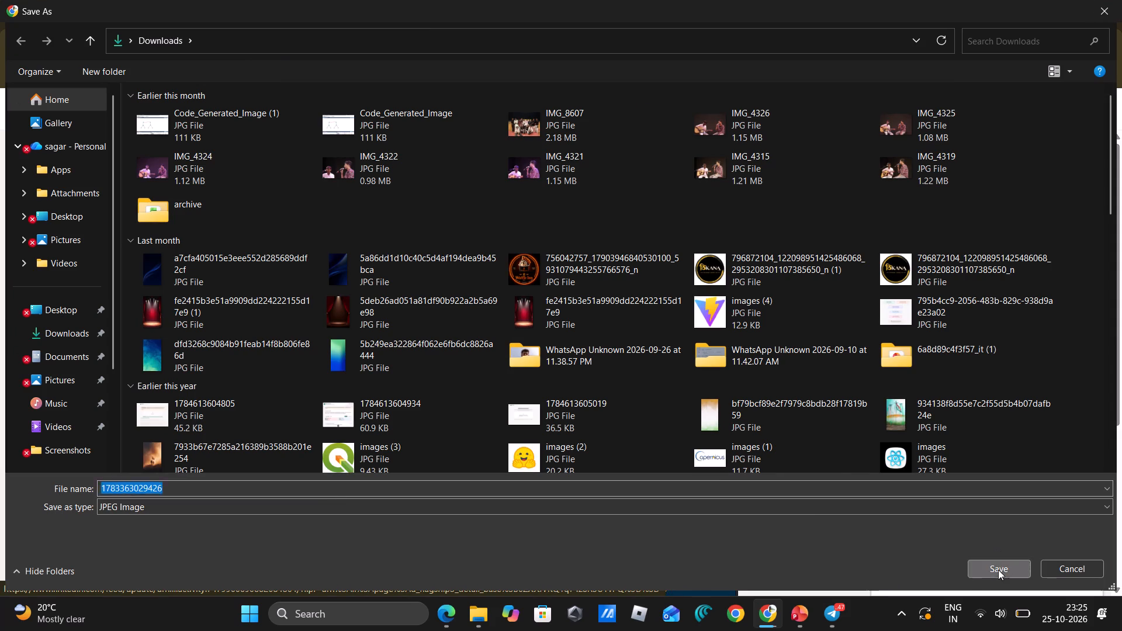
{"action": "left_click", "coordinate": [808, 613]}
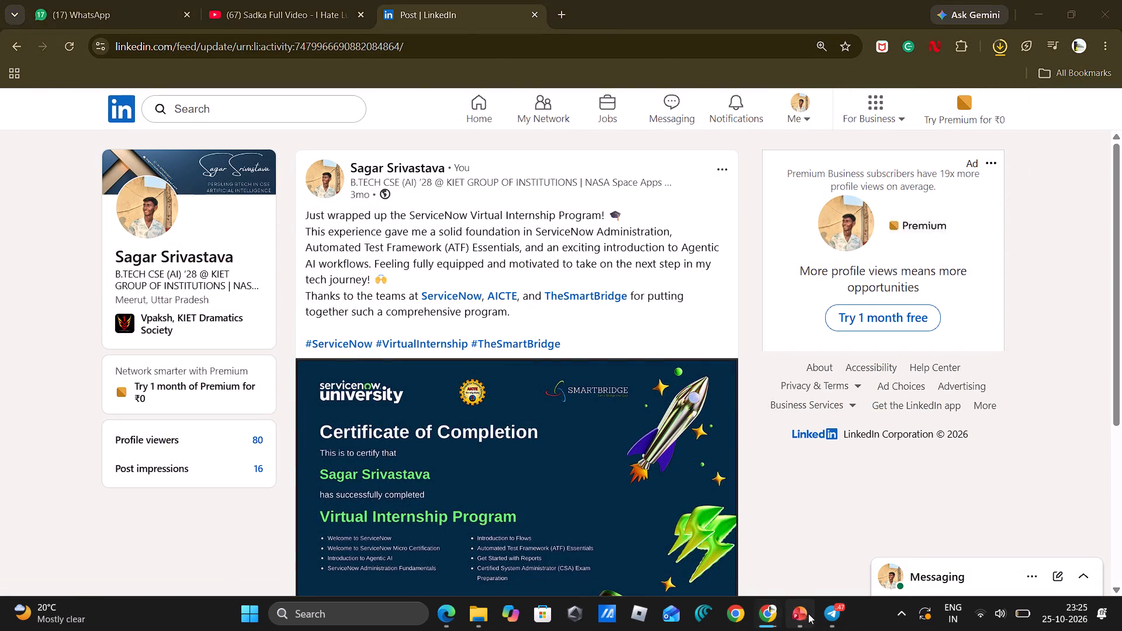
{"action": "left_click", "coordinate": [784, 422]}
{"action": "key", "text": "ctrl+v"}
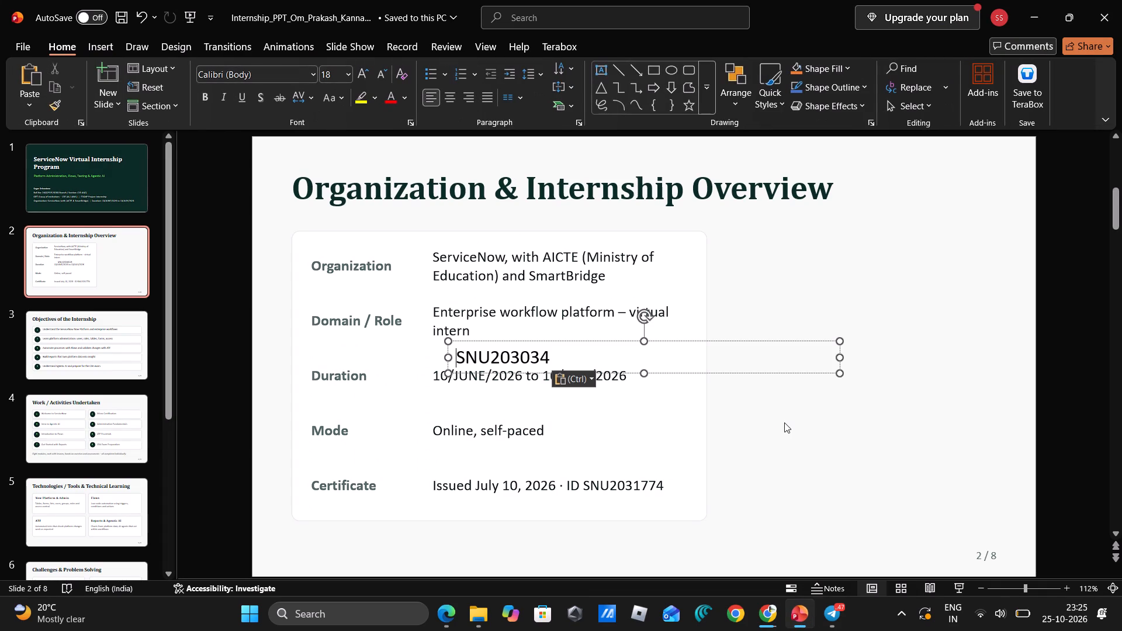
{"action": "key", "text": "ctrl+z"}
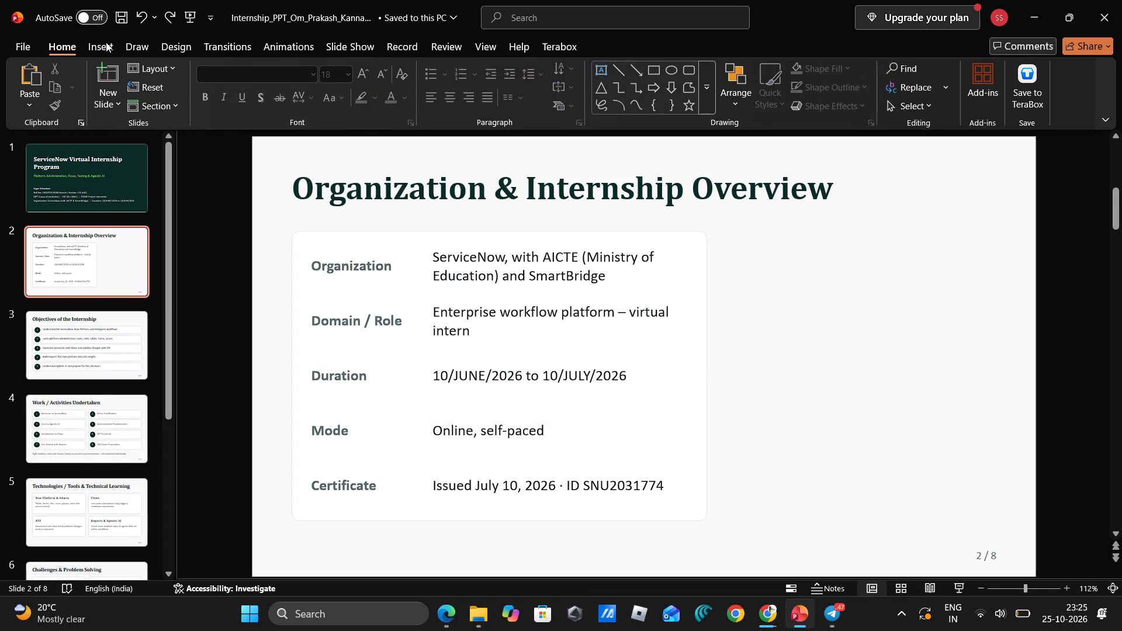
{"action": "left_click", "coordinate": [106, 42]}
{"action": "left_click", "coordinate": [122, 110]}
{"action": "left_click", "coordinate": [146, 145]}
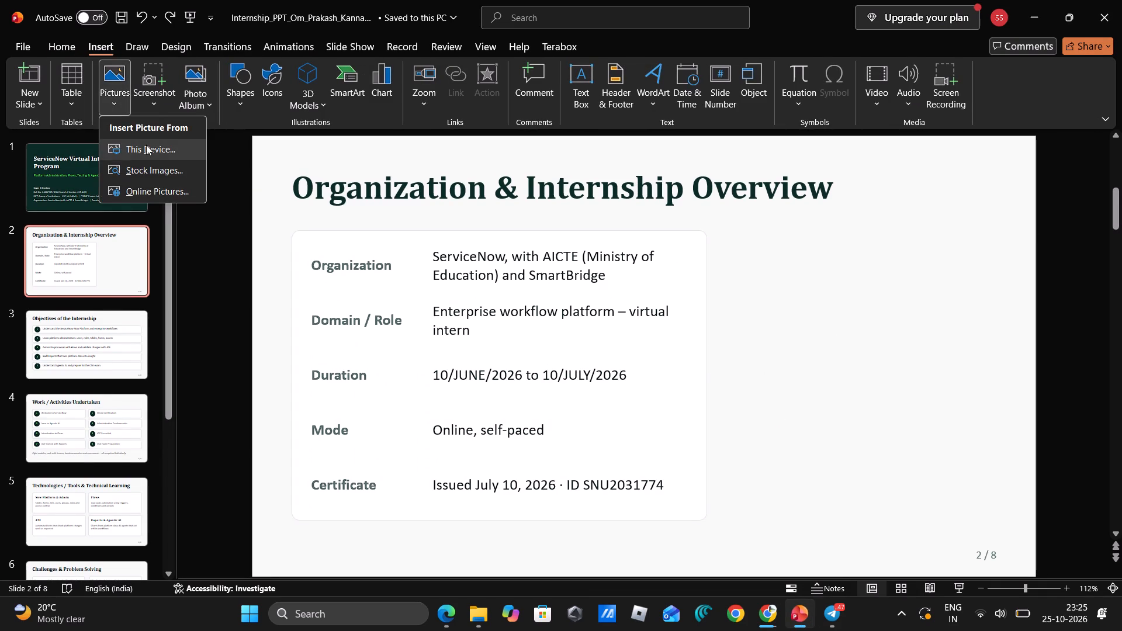
{"action": "scroll", "coordinate": [74, 247], "scroll_direction": "down", "scroll_amount": 1}
{"action": "scroll", "coordinate": [88, 200], "scroll_direction": "up", "scroll_amount": 4}
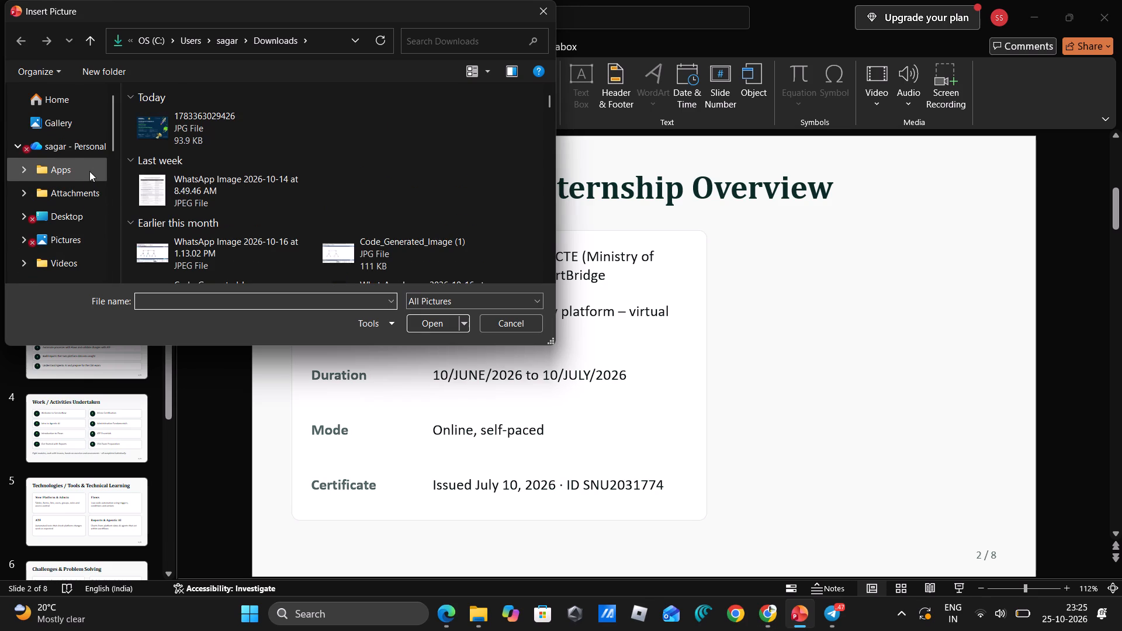
{"action": "scroll", "coordinate": [89, 171], "scroll_direction": "up", "scroll_amount": 1}
{"action": "double_click", "coordinate": [220, 129]}
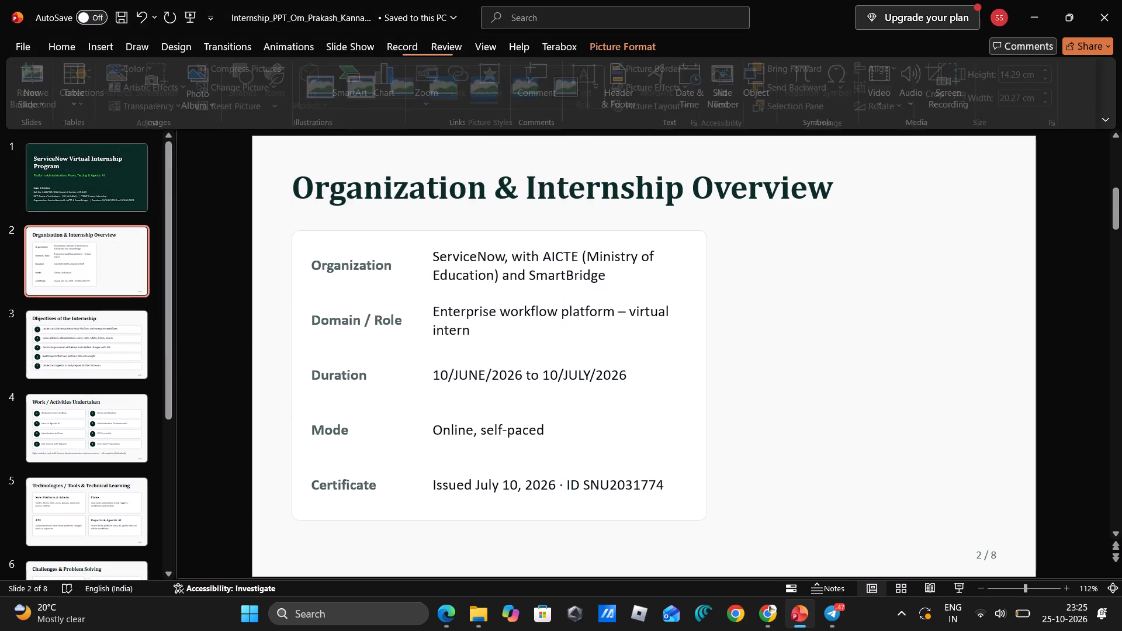
Shrink the certificate picture to about 6.36 by 9.01 cm and place it in the empty area beside the overview details.
{"action": "left_click_drag", "start_coordinate": [333, 138], "coordinate": [362, 162]}
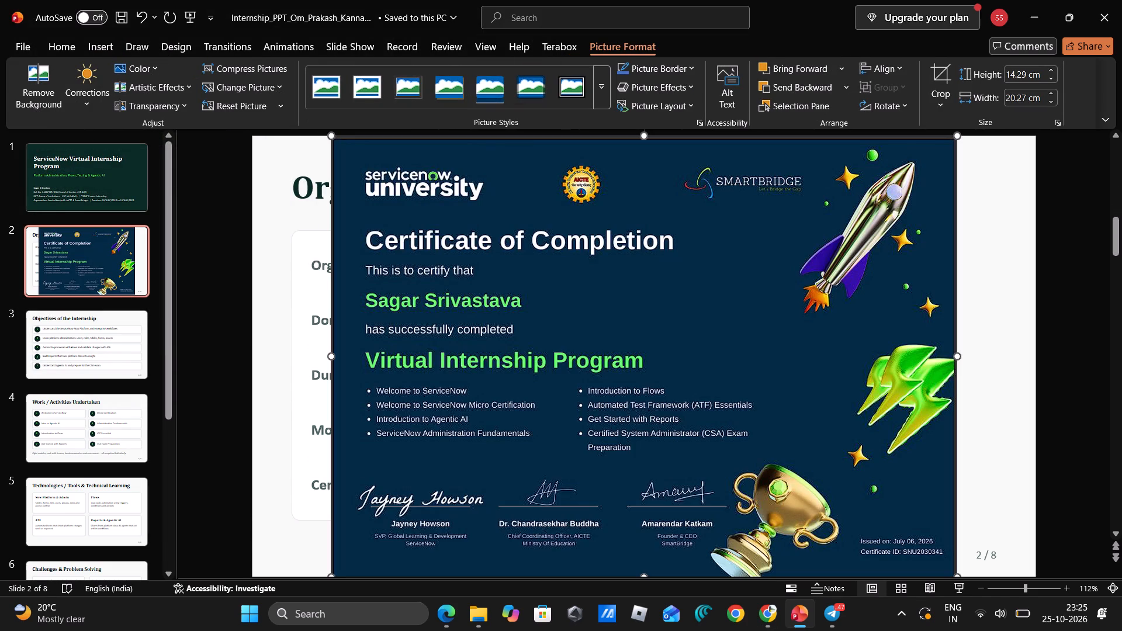
{"action": "left_click_drag", "start_coordinate": [362, 162], "coordinate": [676, 405]}
{"action": "left_click_drag", "start_coordinate": [815, 476], "coordinate": [820, 459]}
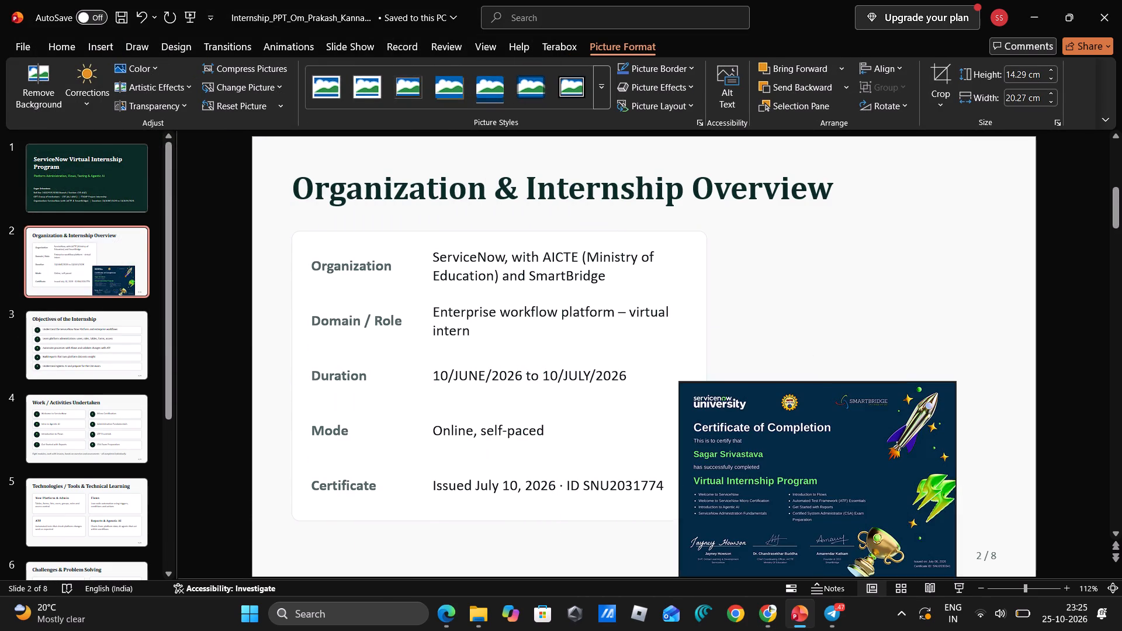
{"action": "left_click_drag", "start_coordinate": [820, 459], "coordinate": [865, 361]}
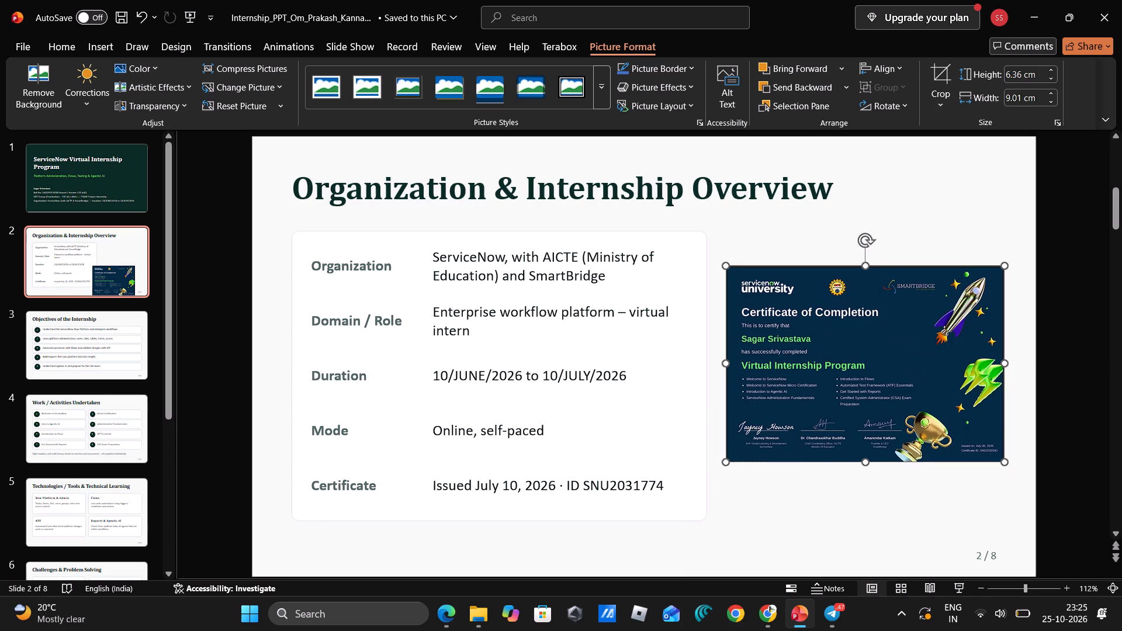
Replace the certificate ID in the Certificate row of the Organization & Internship Overview slide with the new student's ID.
{"action": "left_click", "coordinate": [665, 488]}
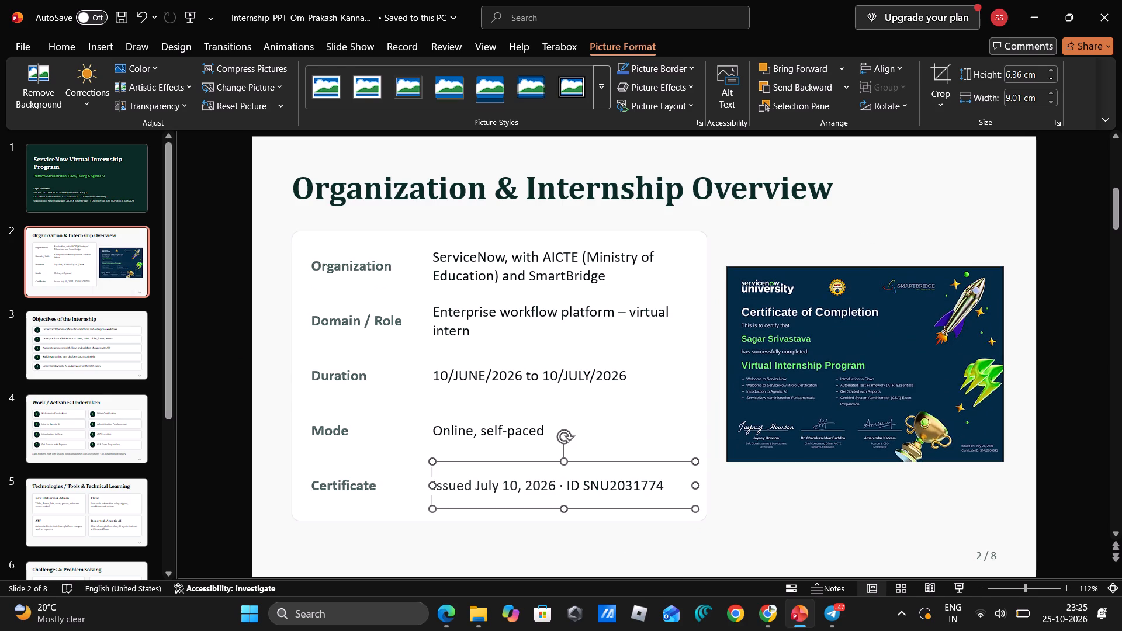
{"action": "left_click", "coordinate": [665, 488]}
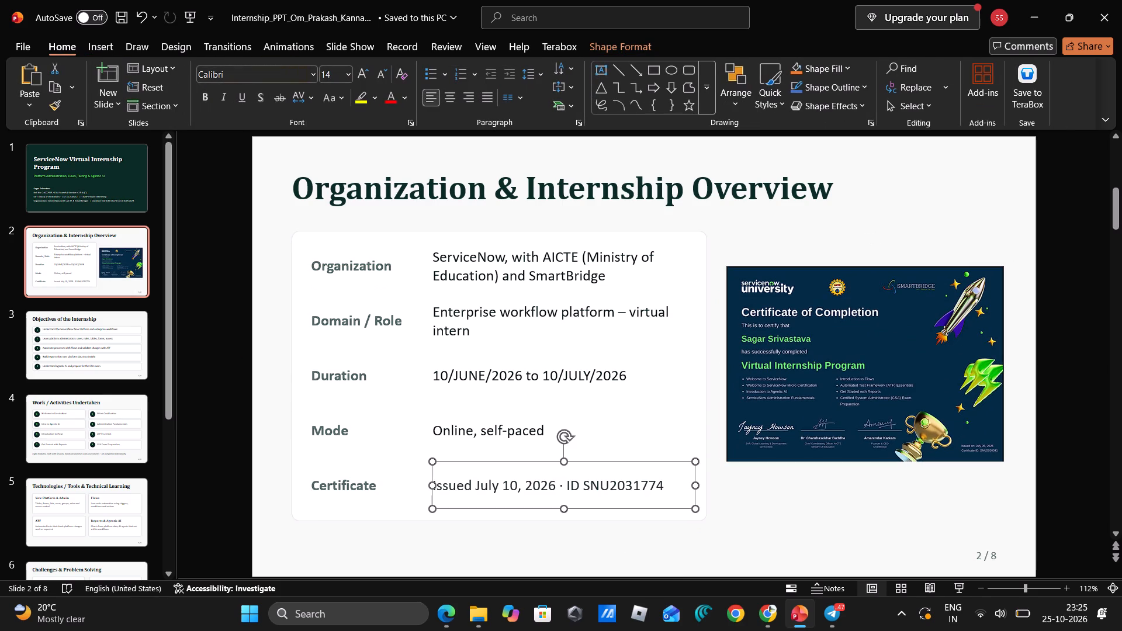
{"action": "left_click", "coordinate": [651, 487]}
{"action": "left_click", "coordinate": [663, 487]}
{"action": "key", "text": "BackSpace"}
{"action": "key", "text": "BackSpace"}
{"action": "key", "text": "BackSpace"}
{"action": "key", "text": "BackSpace"}
{"action": "key", "text": "BackSpace"}
{"action": "key", "text": "BackSpace"}
{"action": "key", "text": "BackSpace"}
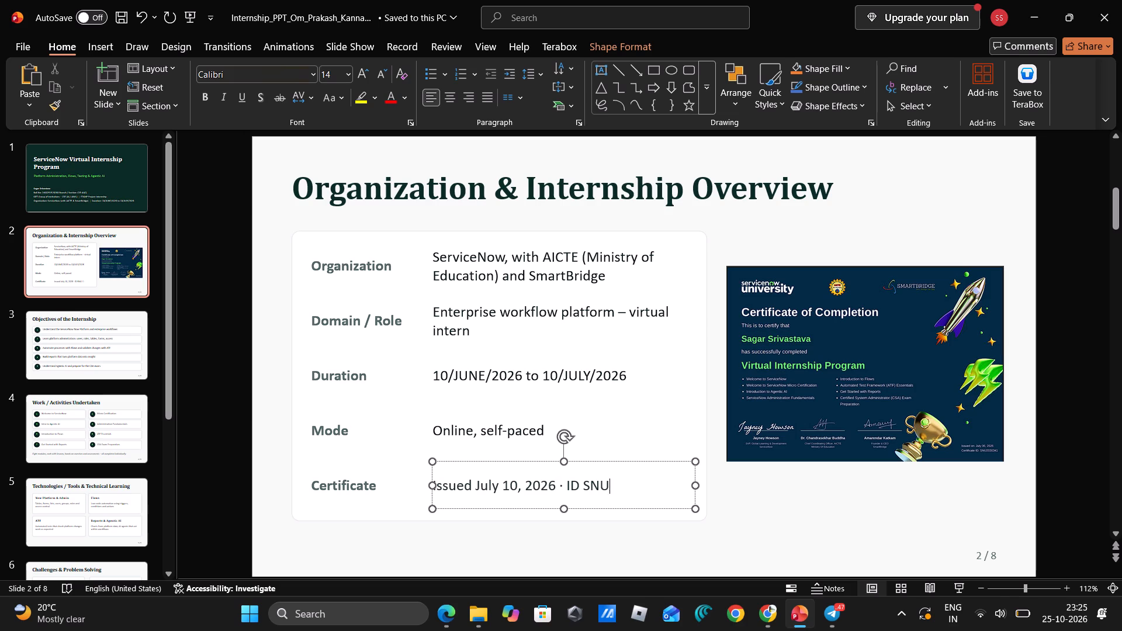
{"action": "key", "text": "BackSpace"}
{"action": "key", "text": "BackSpace"}
{"action": "key", "text": "BackSpace"}
{"action": "key", "text": "ctrl+v"}
{"action": "key", "text": "ctrl+c"}
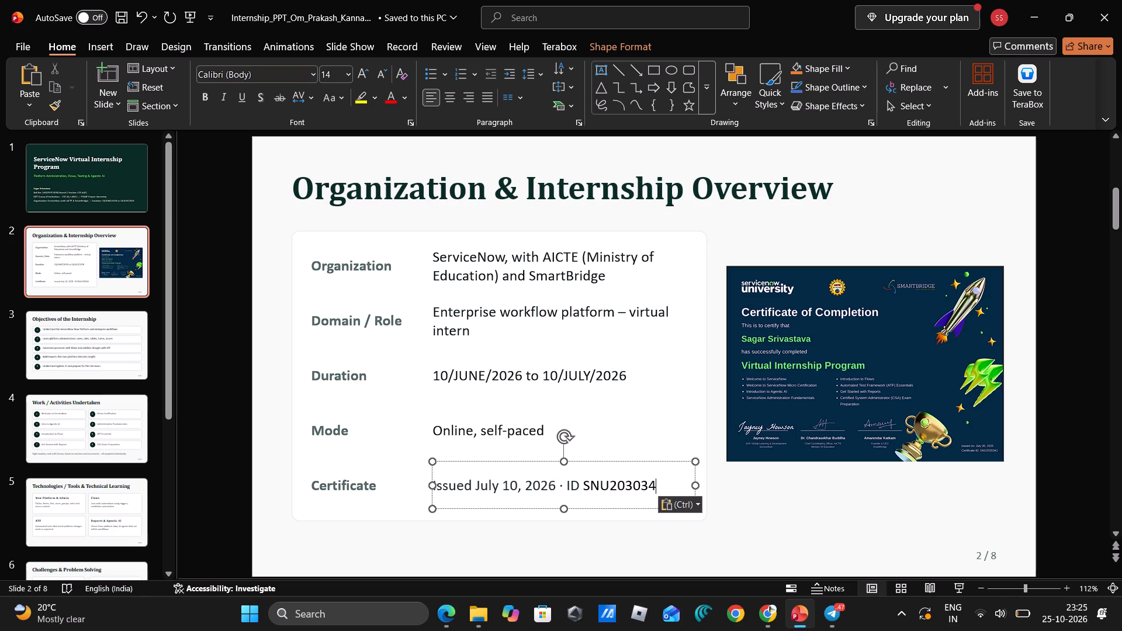
{"action": "key", "text": "1"}
{"action": "left_click", "coordinate": [804, 493]}
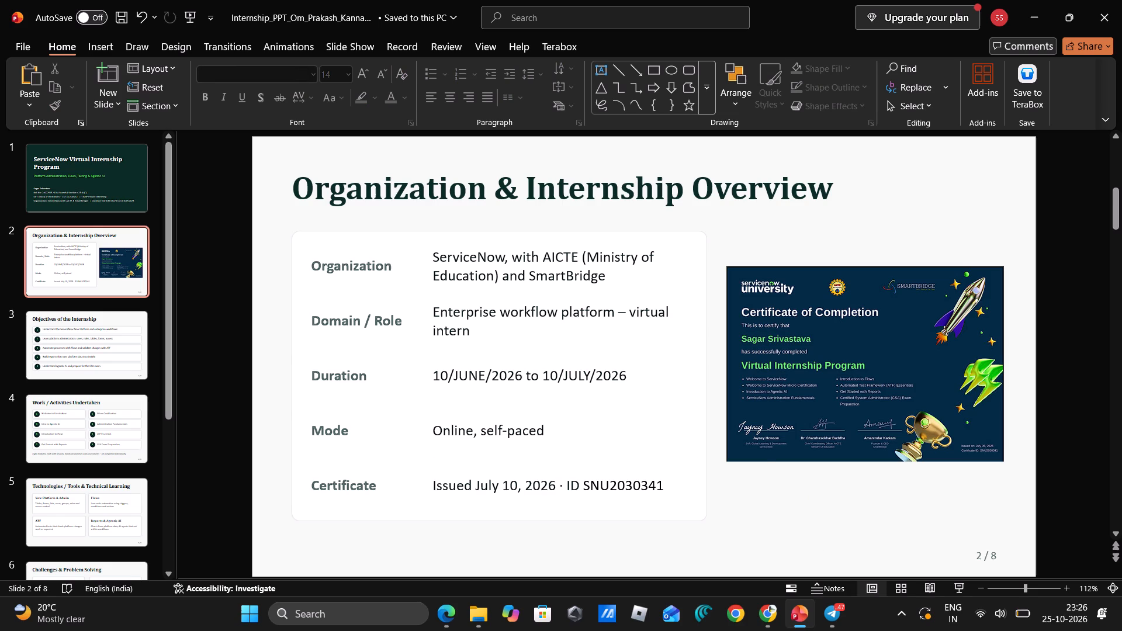
Review the Objectives, Work / Activities, Technologies and Challenges slides for details to adapt, and return to the Organization & Internship Overview slide.
{"action": "key", "text": "Down"}
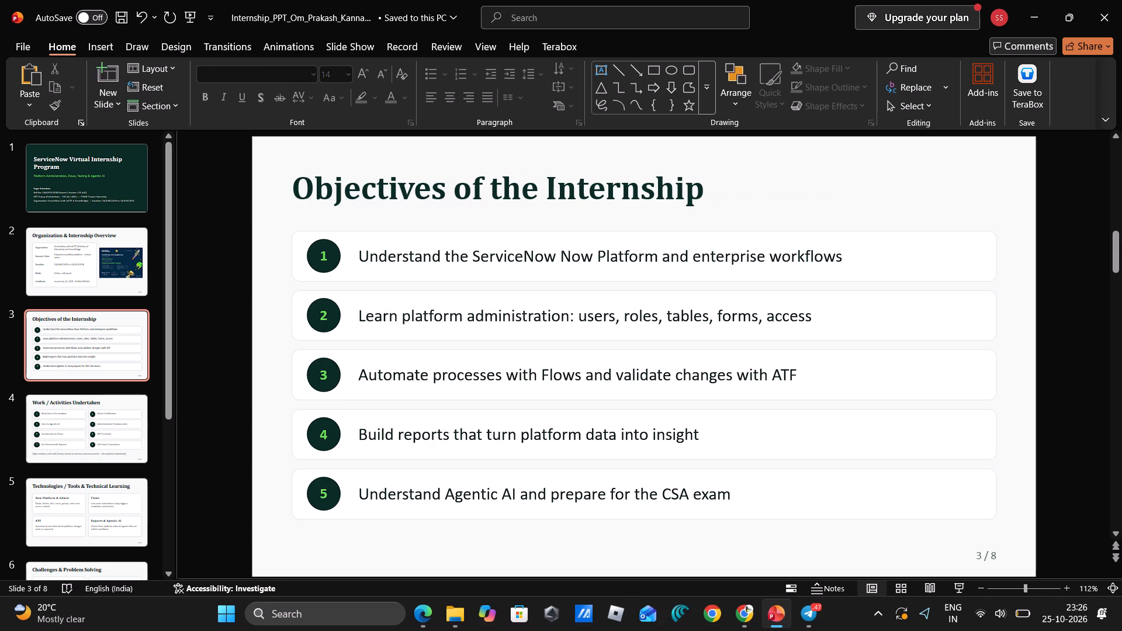
{"action": "key", "text": "Down"}
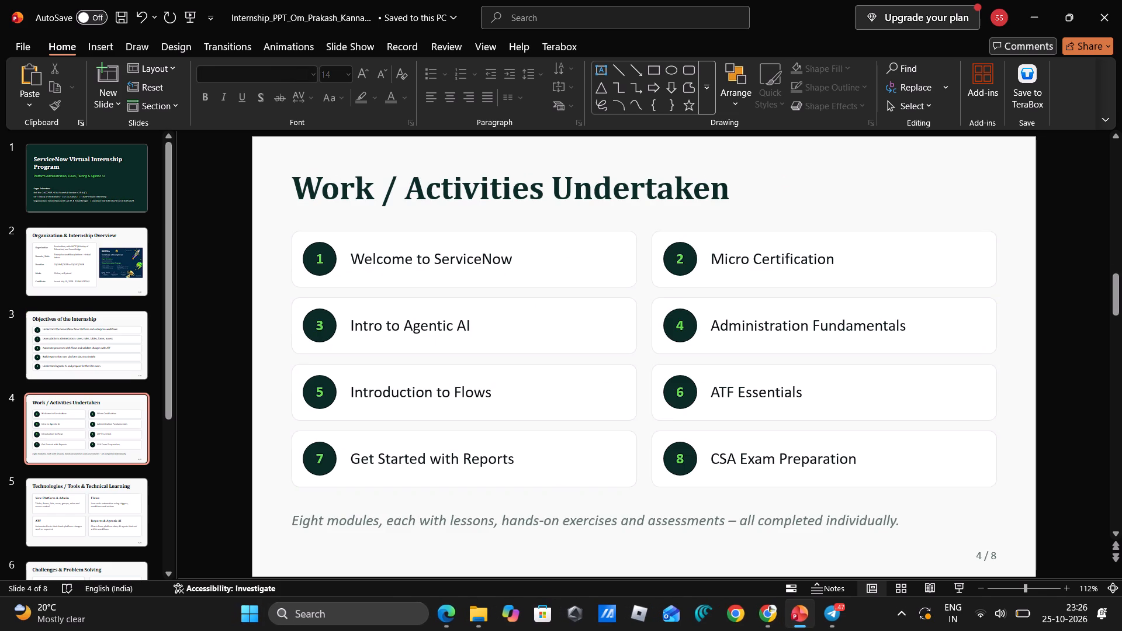
{"action": "key", "text": "Down"}
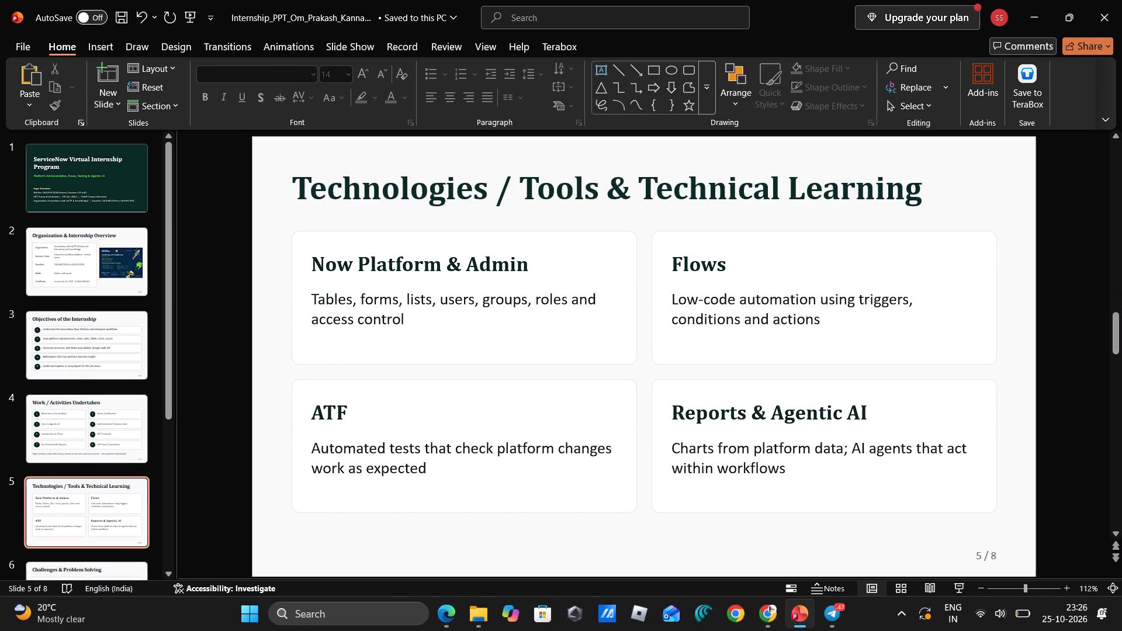
{"action": "key", "text": "Down"}
{"action": "key", "text": "Up"}
{"action": "key", "text": "Up"}
{"action": "key", "text": "Down"}
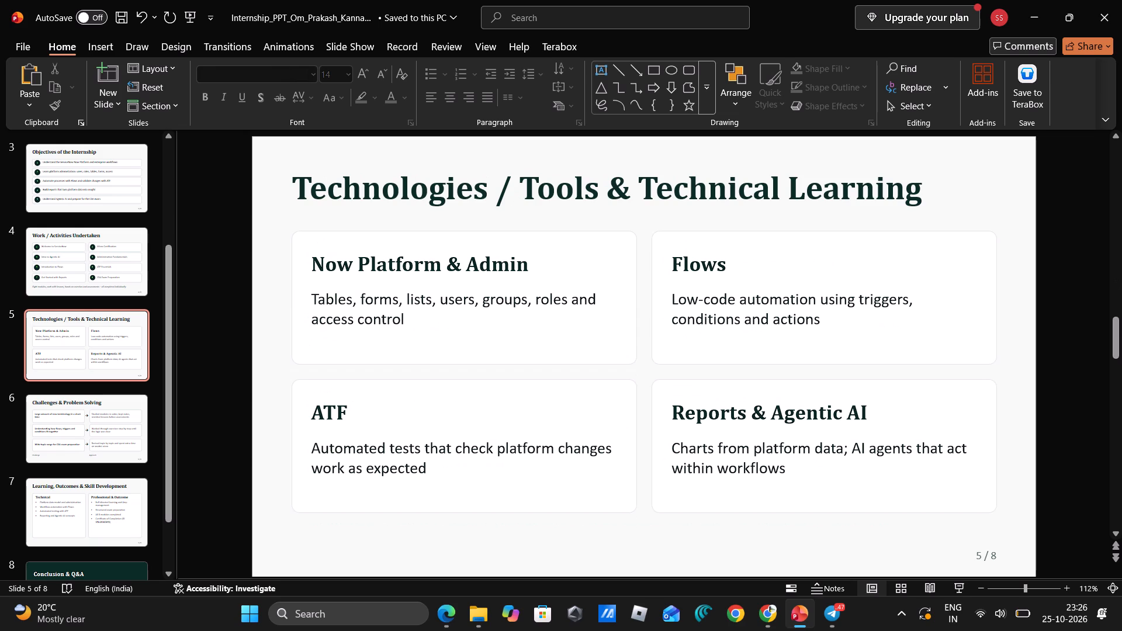
{"action": "key", "text": "Up"}
{"action": "key", "text": "Up"}
{"action": "key", "text": "Up"}
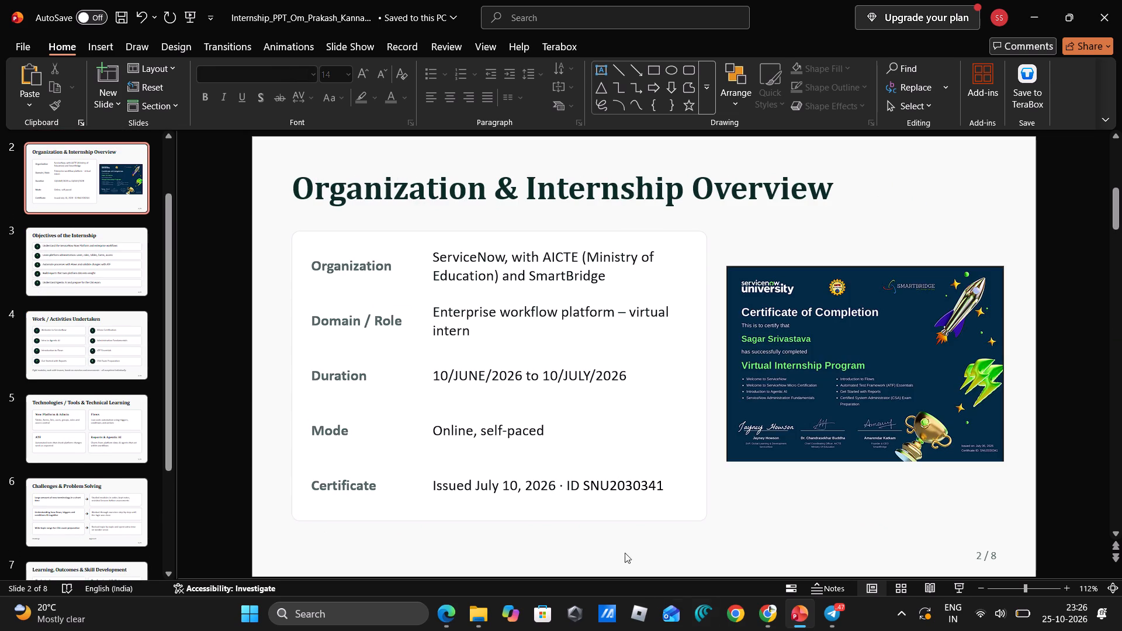
Switch to Chrome and open ServiceNow University's AI Essentials page in a new tab, placed before the LinkedIn tab.
{"action": "left_click", "coordinate": [773, 627]}
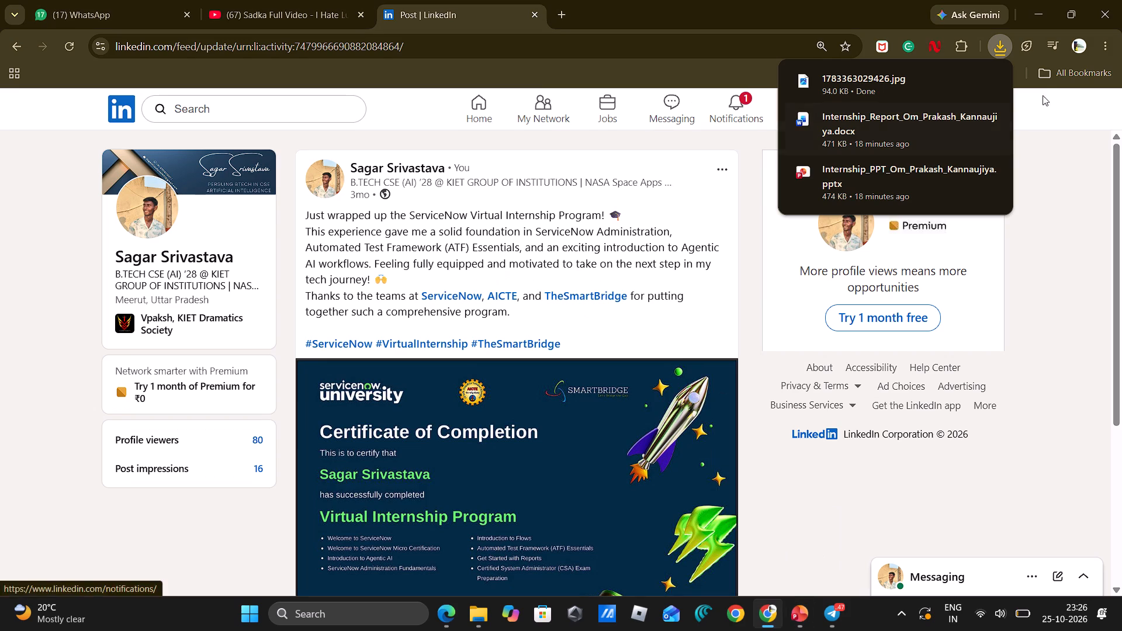
{"action": "left_click", "coordinate": [628, 85]}
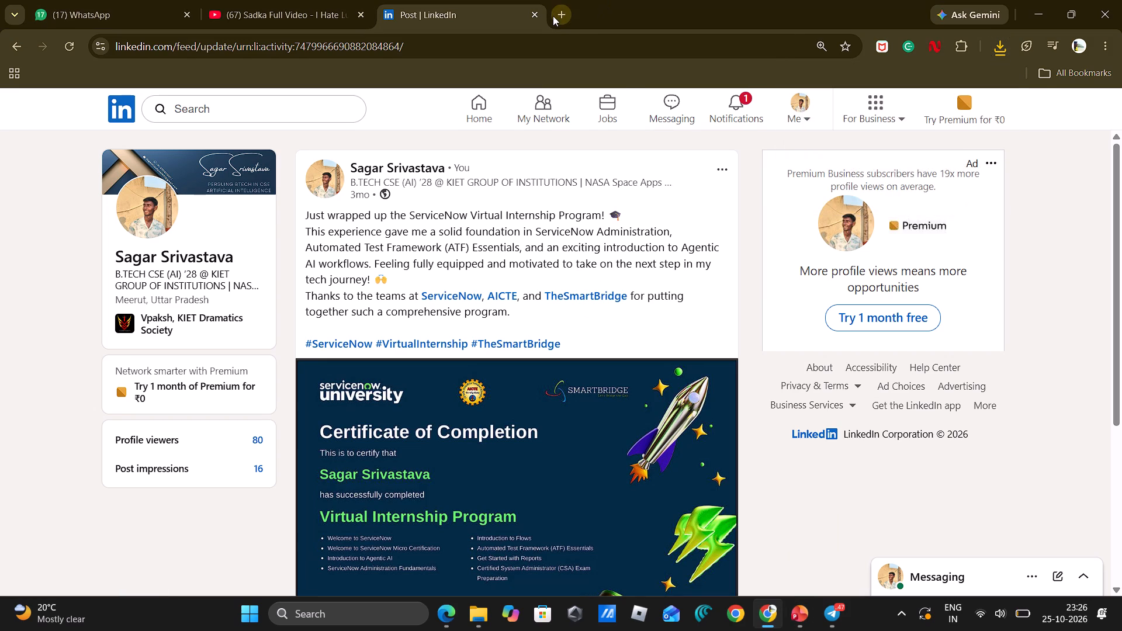
{"action": "left_click", "coordinate": [553, 16]}
{"action": "type", "text": "service now"}
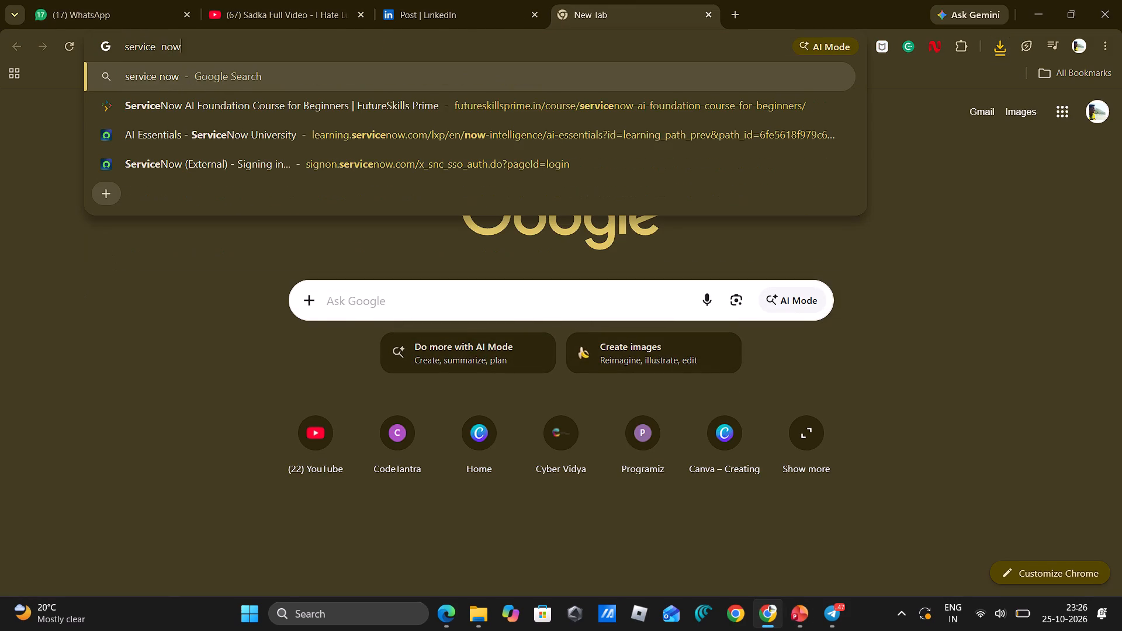
{"action": "left_click", "coordinate": [387, 133]}
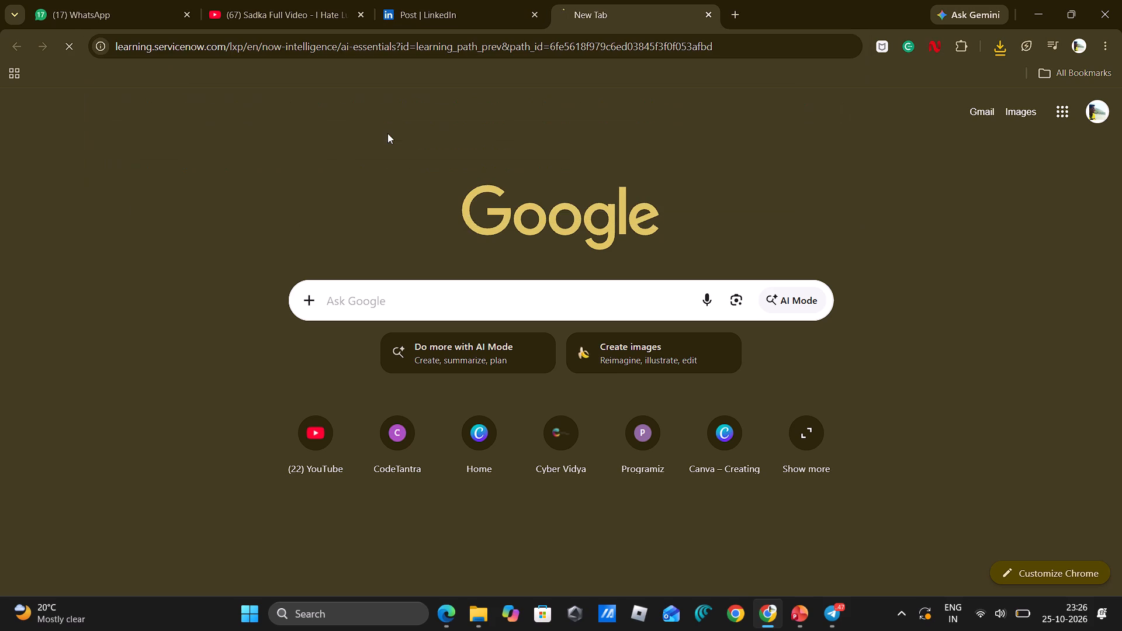
{"action": "left_click_drag", "start_coordinate": [586, 0], "coordinate": [442, 15]}
{"action": "left_click", "coordinate": [602, 0]}
{"action": "left_click", "coordinate": [510, 0]}
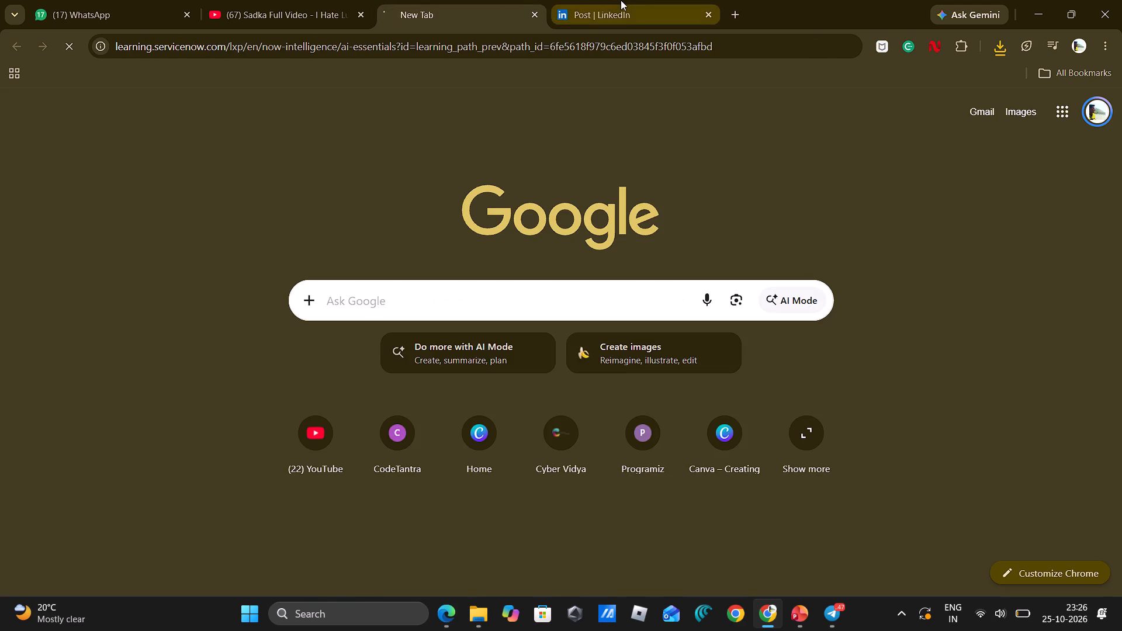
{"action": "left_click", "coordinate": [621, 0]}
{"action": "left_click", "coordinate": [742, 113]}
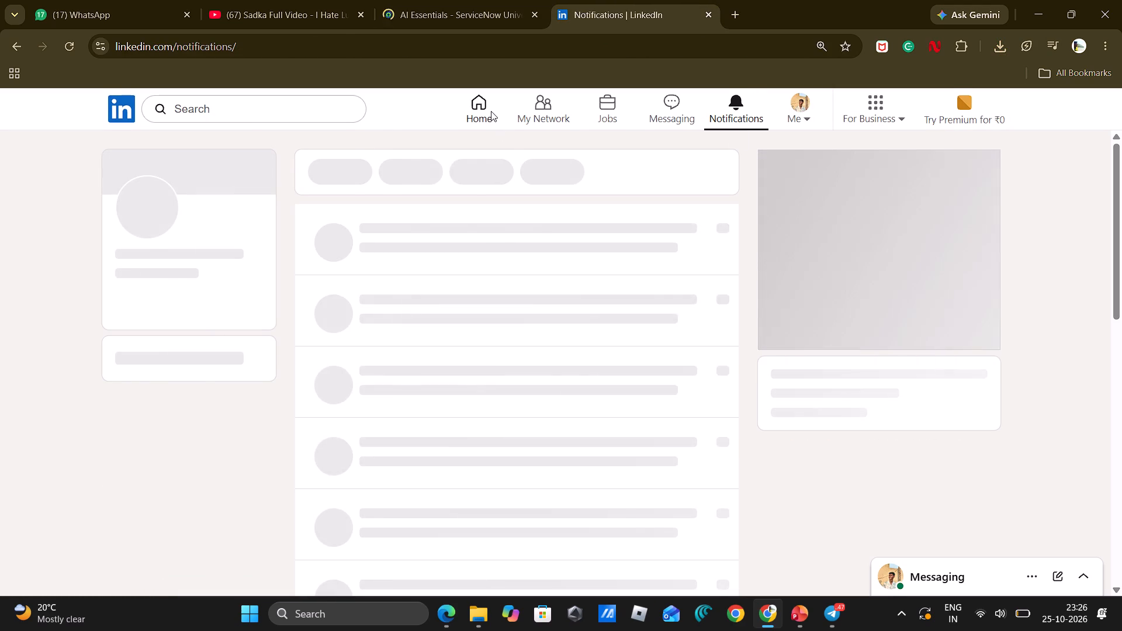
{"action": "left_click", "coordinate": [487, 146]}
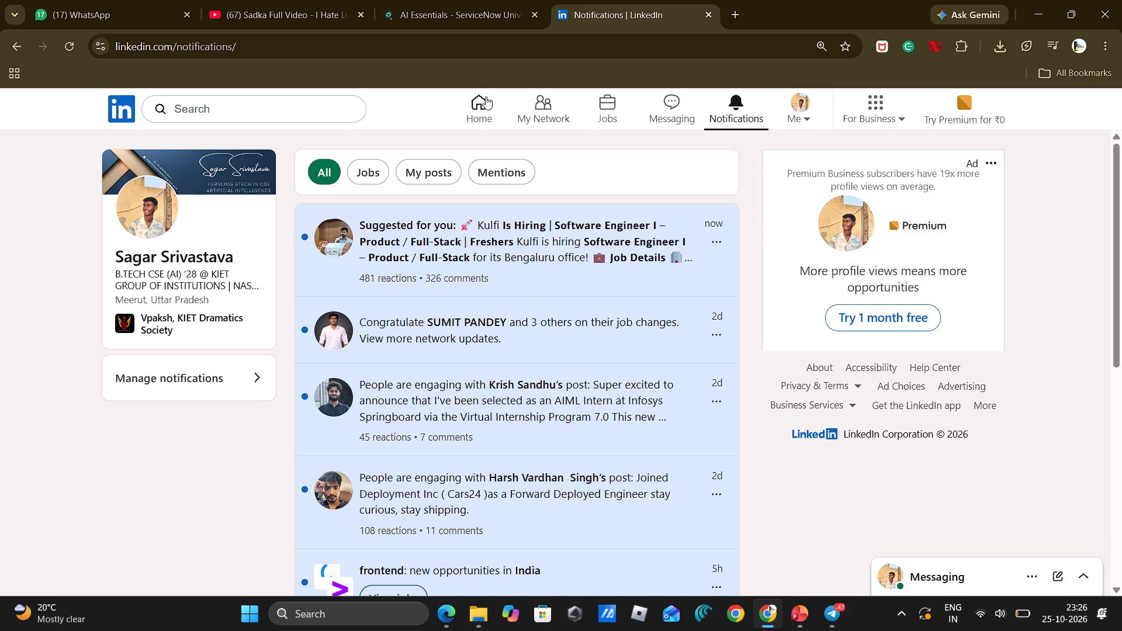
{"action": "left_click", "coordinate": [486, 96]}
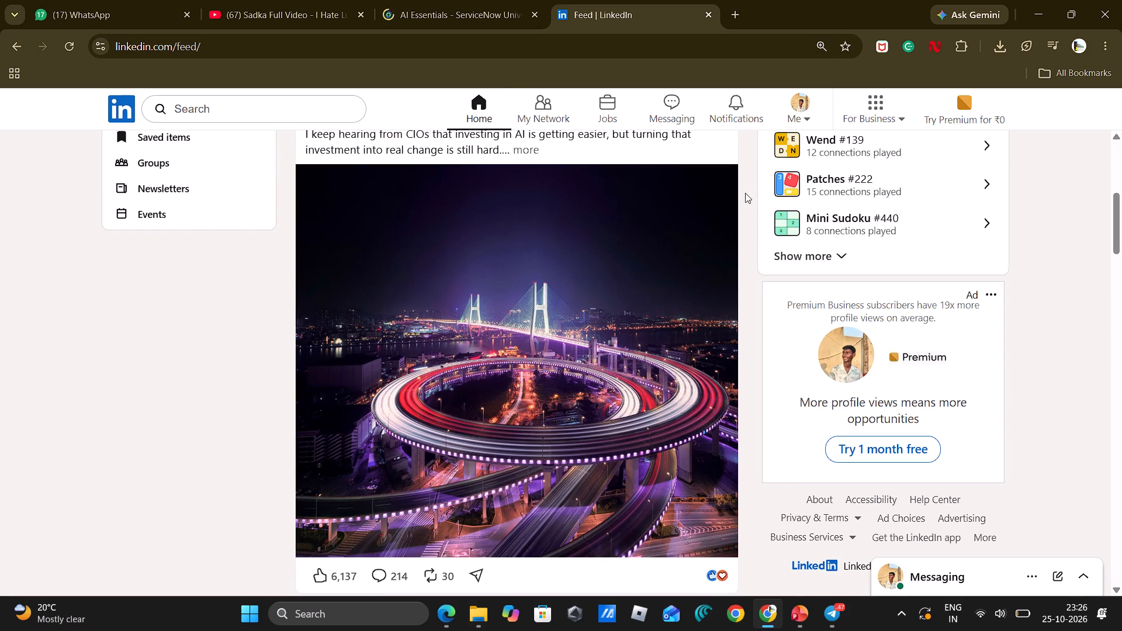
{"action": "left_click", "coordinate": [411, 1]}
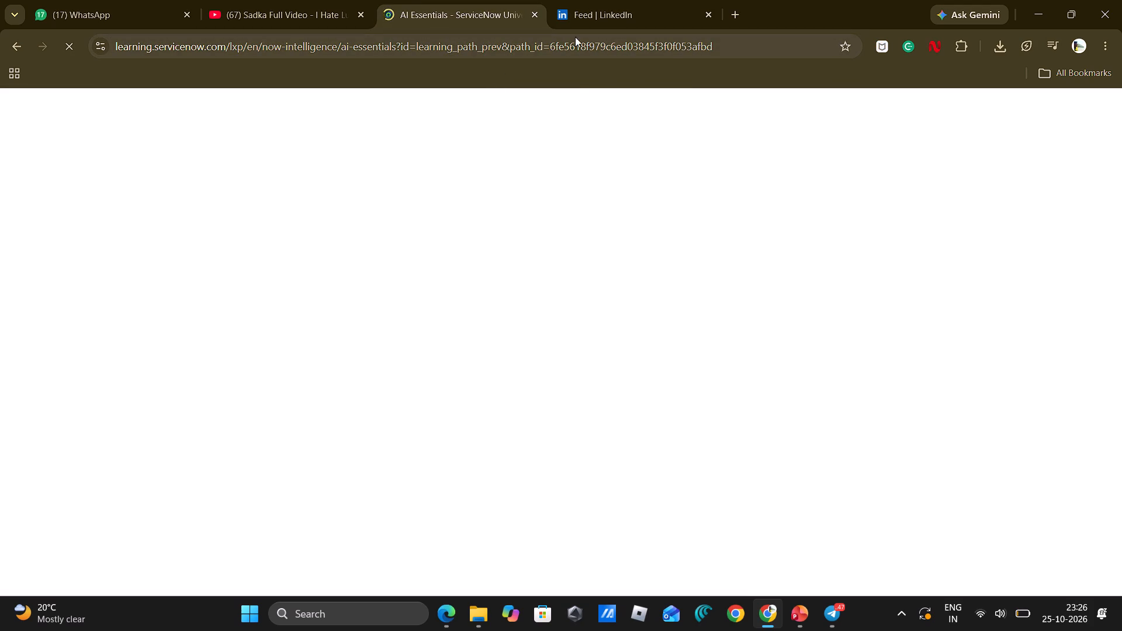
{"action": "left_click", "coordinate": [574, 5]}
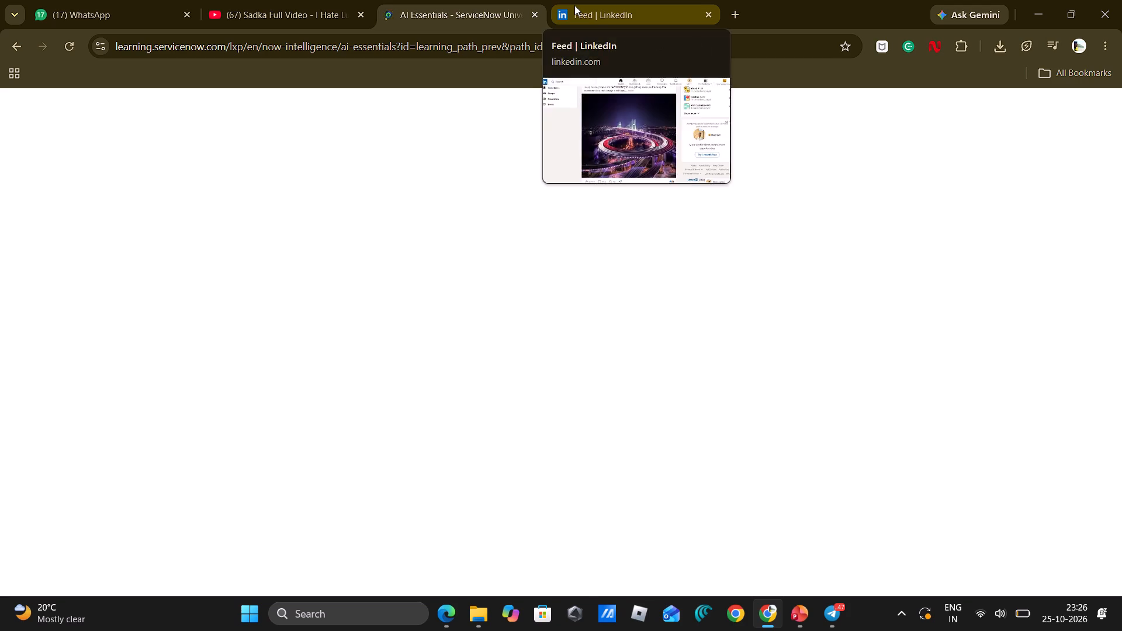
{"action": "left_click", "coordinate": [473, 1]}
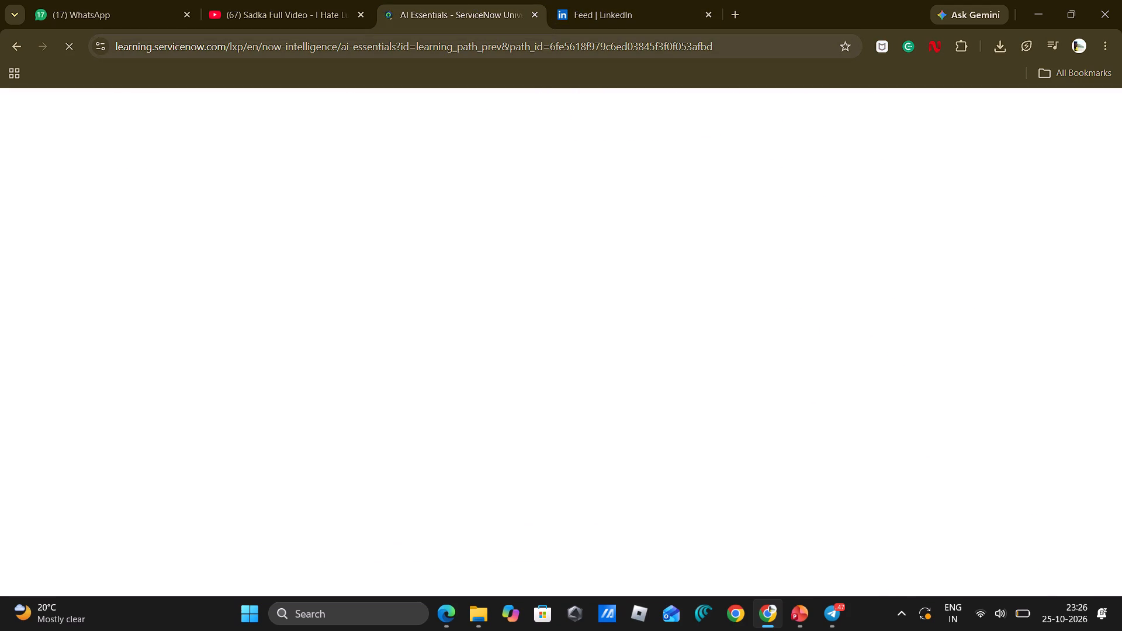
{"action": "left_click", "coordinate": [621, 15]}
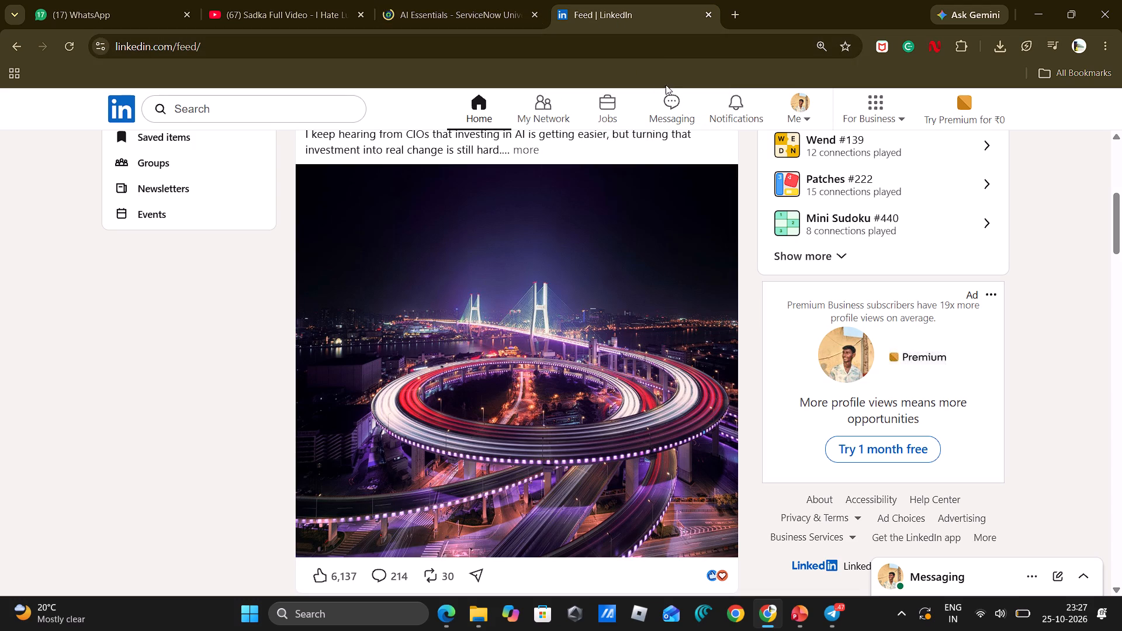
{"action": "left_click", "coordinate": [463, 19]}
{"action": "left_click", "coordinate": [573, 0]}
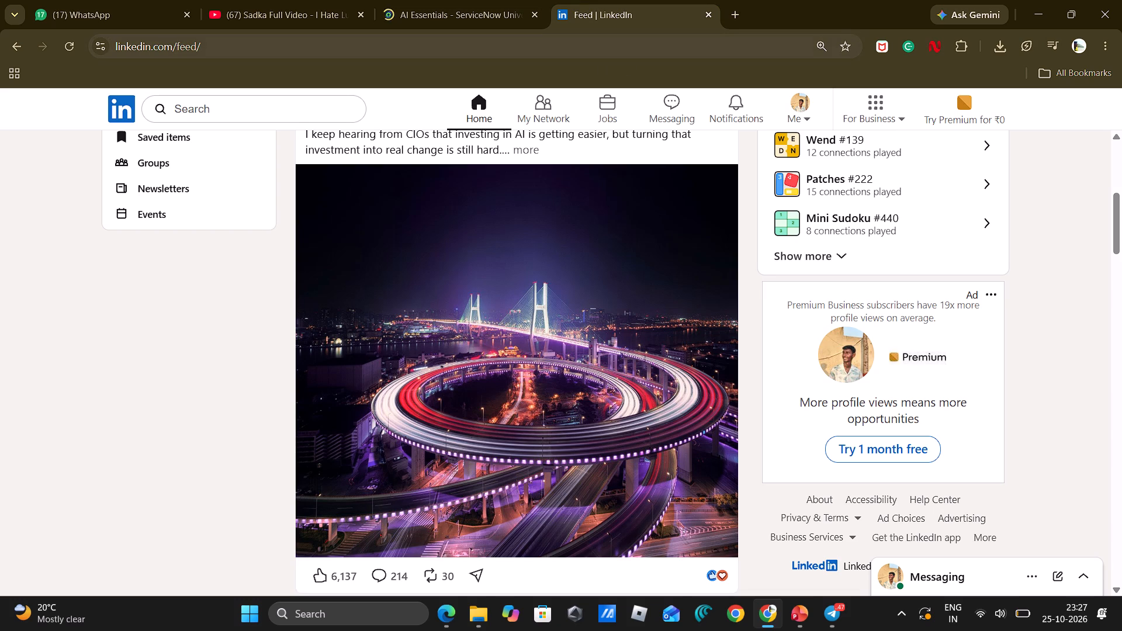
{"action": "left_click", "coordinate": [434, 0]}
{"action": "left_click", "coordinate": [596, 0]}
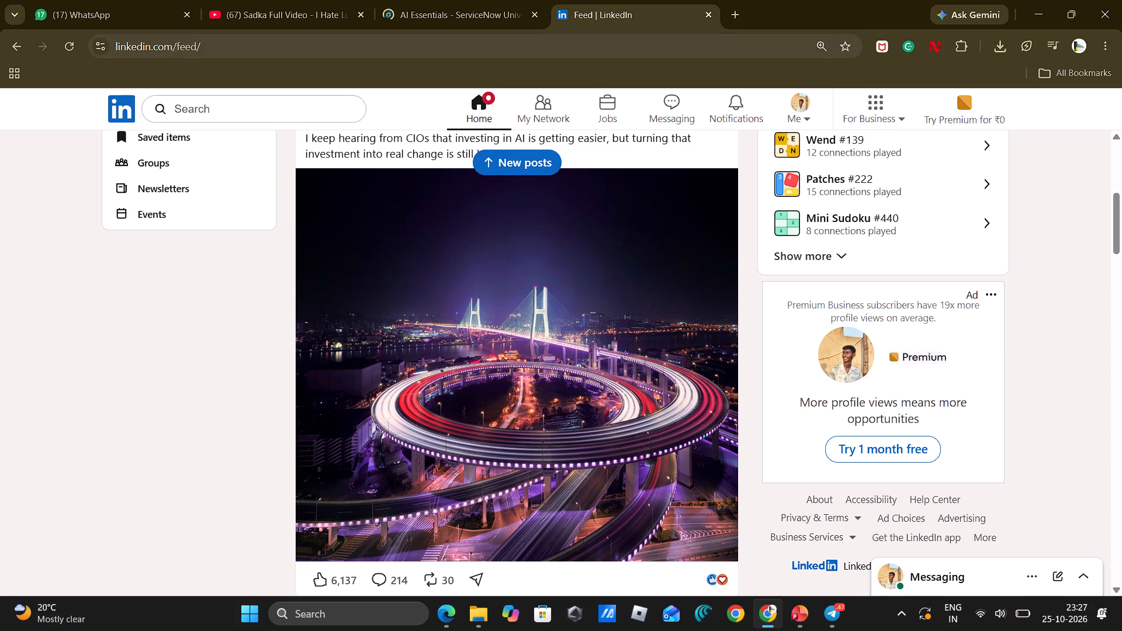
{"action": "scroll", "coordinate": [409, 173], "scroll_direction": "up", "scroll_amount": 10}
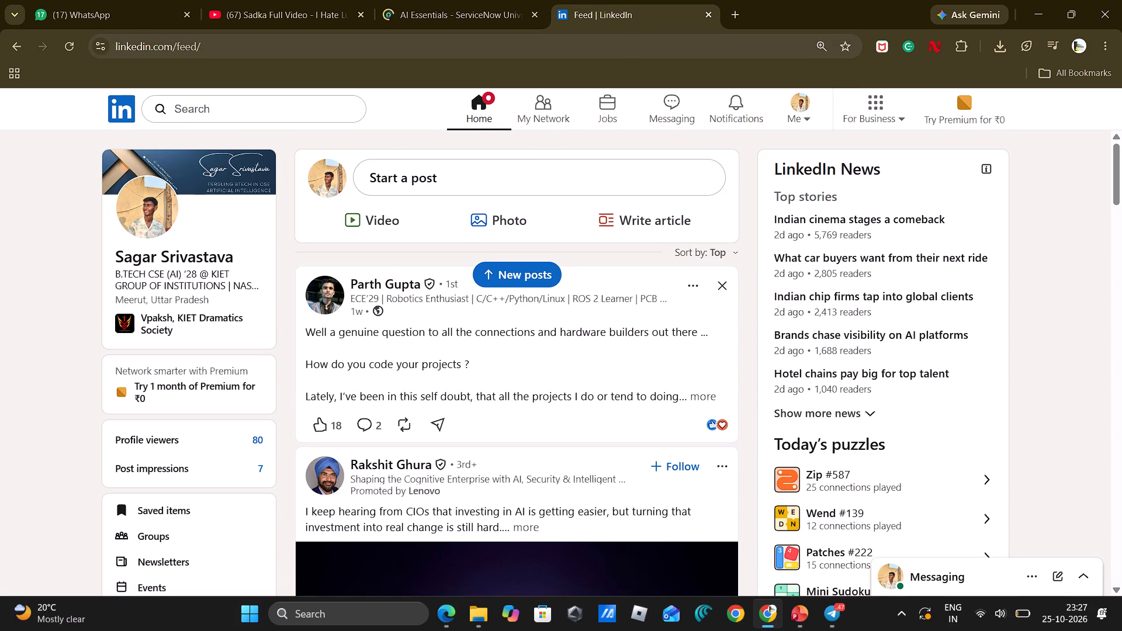
Dismiss two announcement banners on the AI Essentials page and open the ServiceNow sign-in.
{"action": "left_click", "coordinate": [445, 20]}
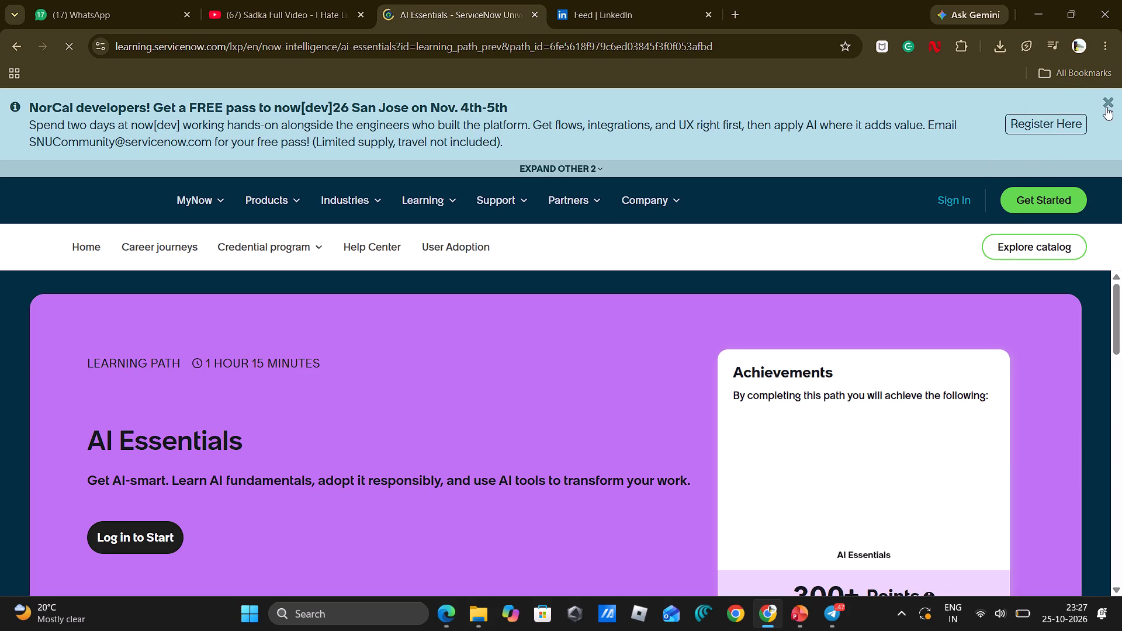
{"action": "left_click", "coordinate": [1106, 107]}
{"action": "scroll", "coordinate": [604, 491], "scroll_direction": "down", "scroll_amount": 1}
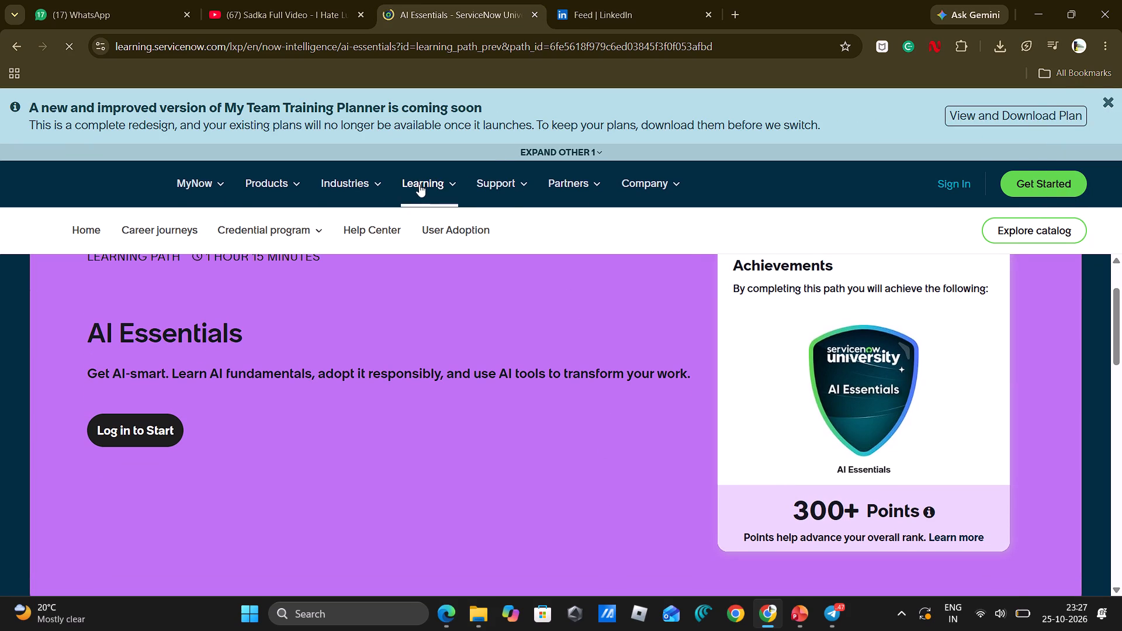
{"action": "scroll", "coordinate": [266, 393], "scroll_direction": "up", "scroll_amount": 1}
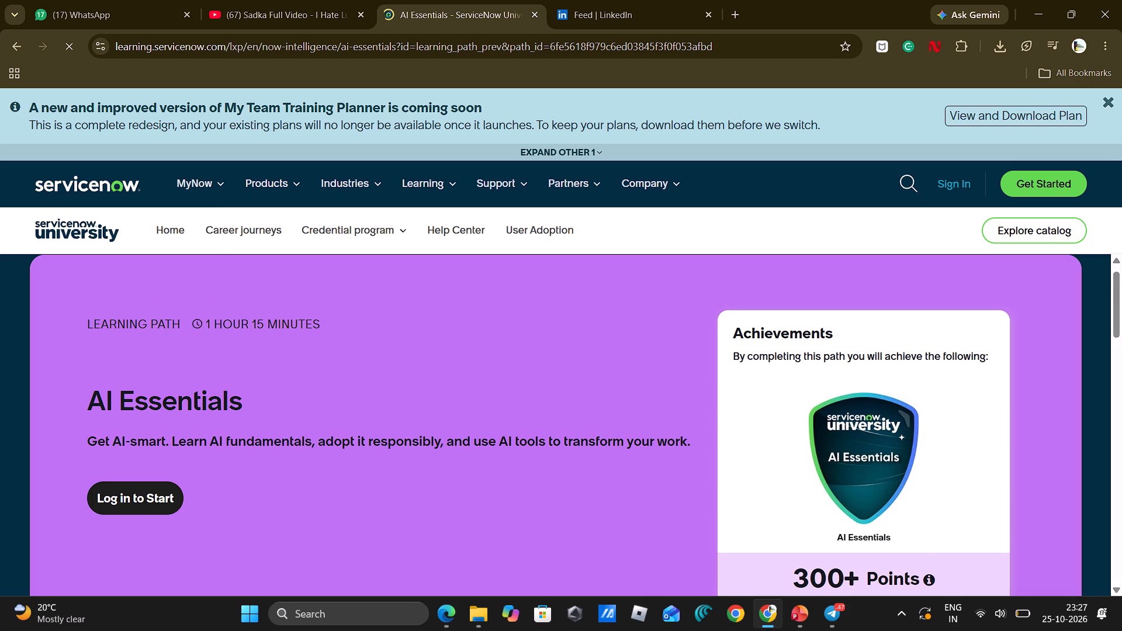
{"action": "scroll", "coordinate": [341, 478], "scroll_direction": "down", "scroll_amount": 1}
{"action": "scroll", "coordinate": [303, 409], "scroll_direction": "up", "scroll_amount": 3}
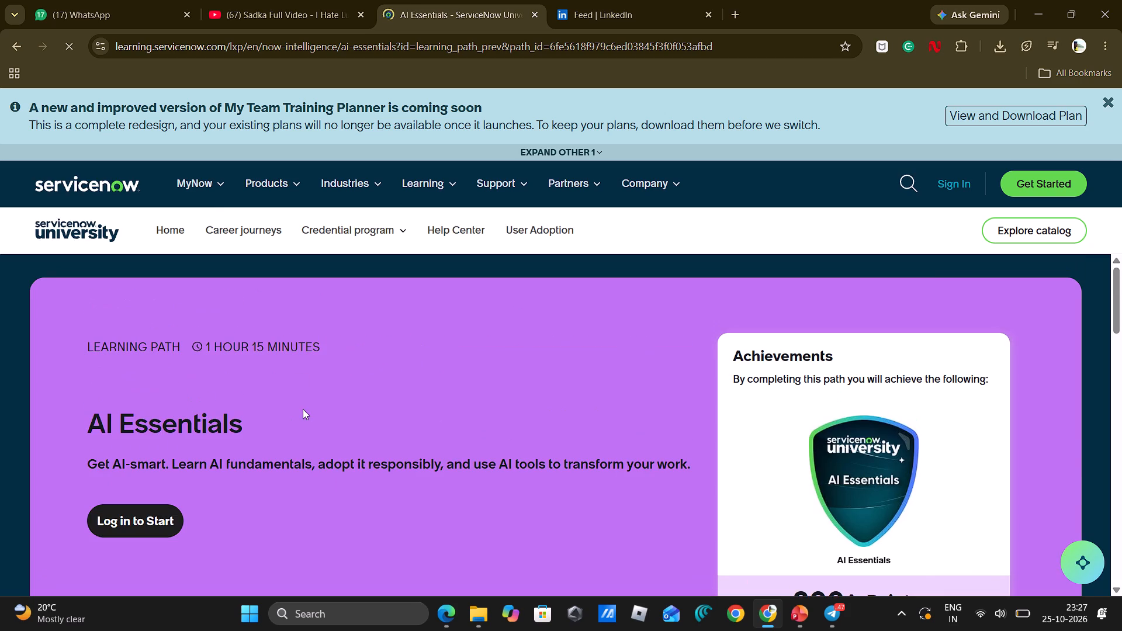
{"action": "left_click", "coordinate": [1111, 104]}
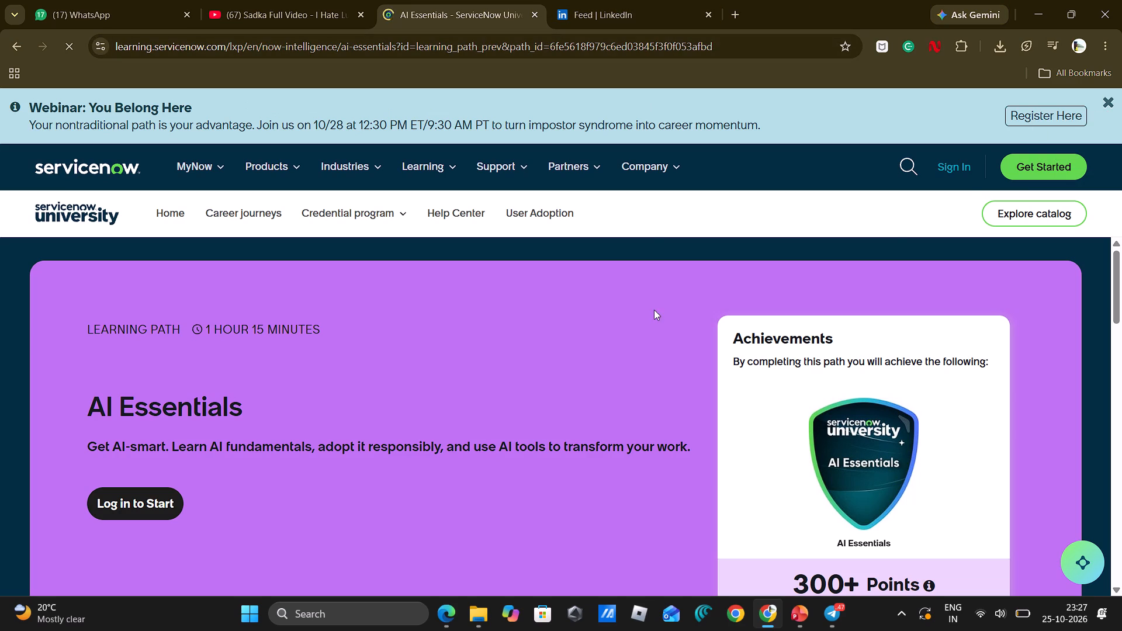
{"action": "left_click", "coordinate": [966, 161]}
{"action": "left_click", "coordinate": [937, 168]}
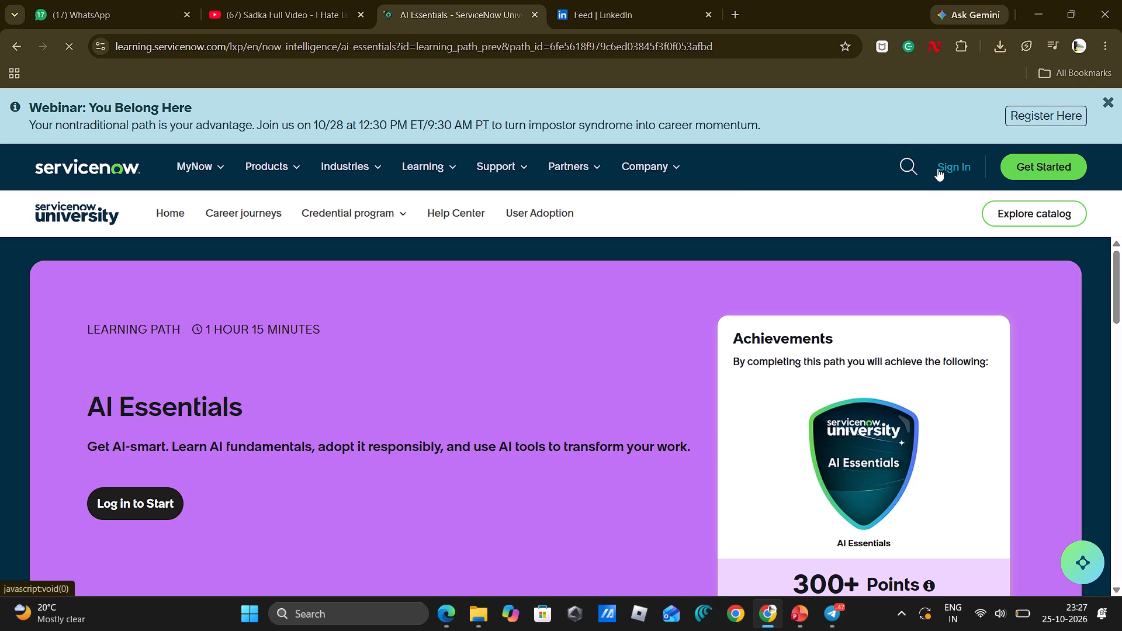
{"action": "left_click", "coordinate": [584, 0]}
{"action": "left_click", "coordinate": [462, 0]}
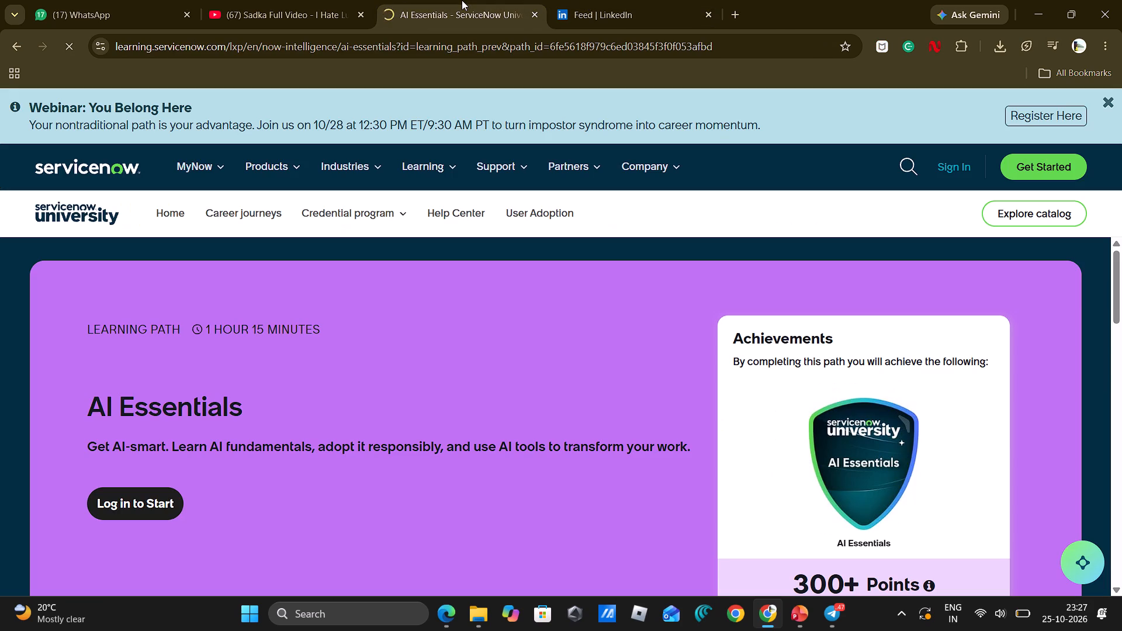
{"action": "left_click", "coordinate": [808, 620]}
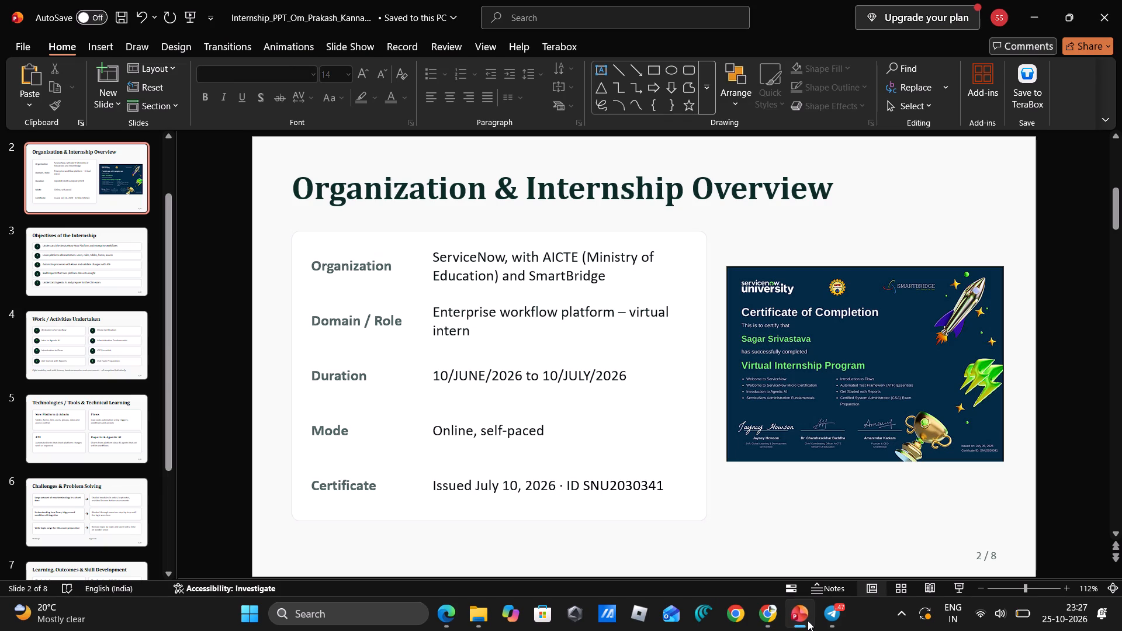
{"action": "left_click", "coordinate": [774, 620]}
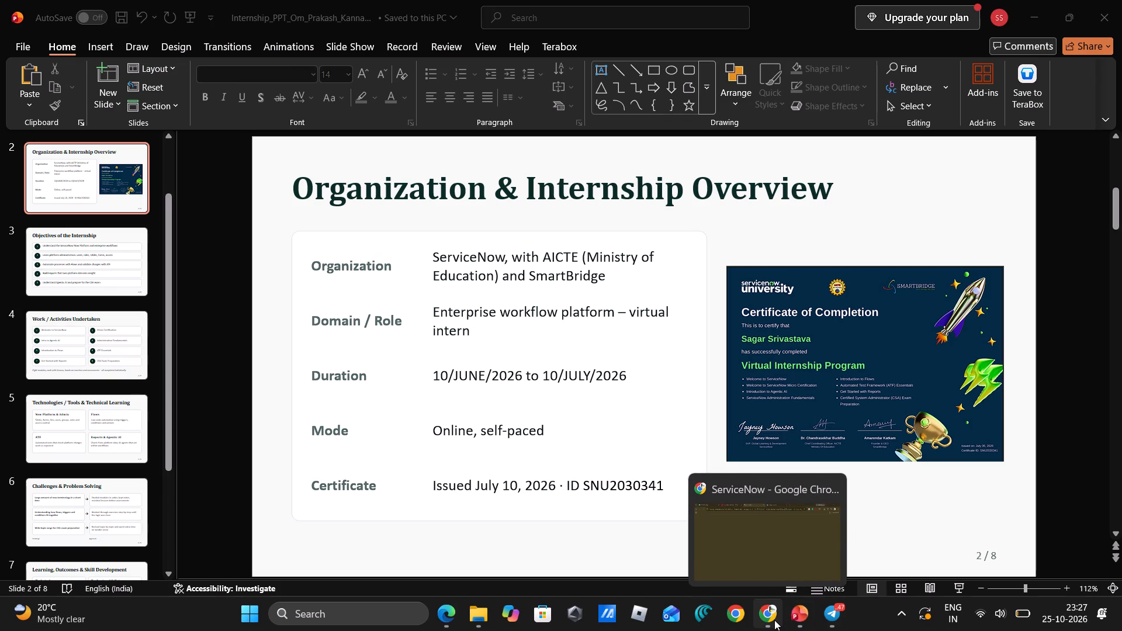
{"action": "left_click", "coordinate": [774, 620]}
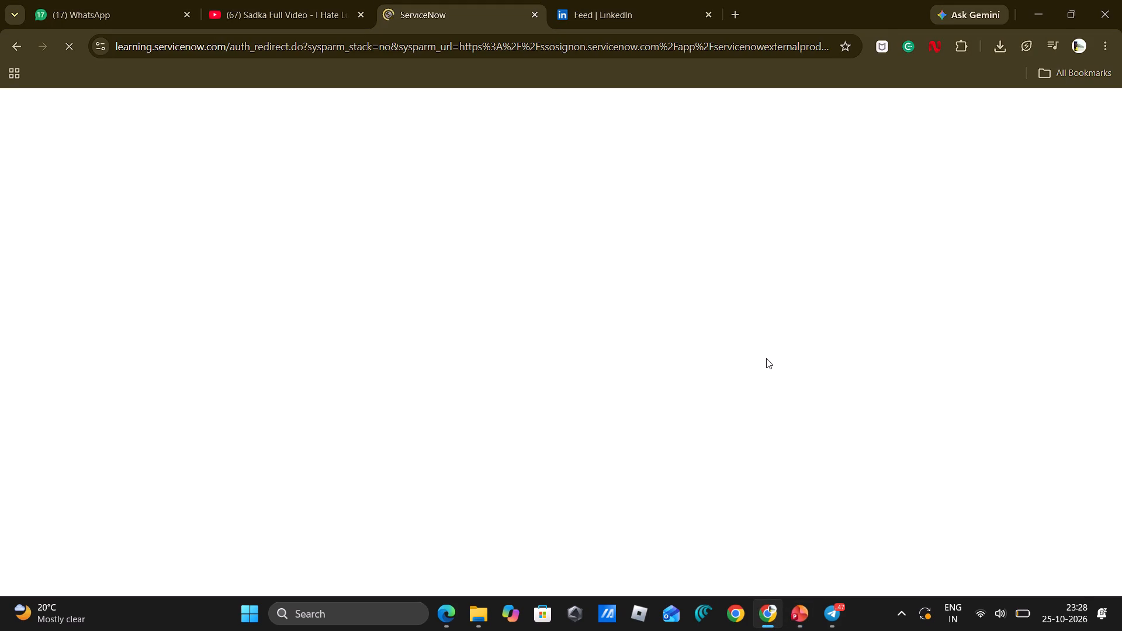
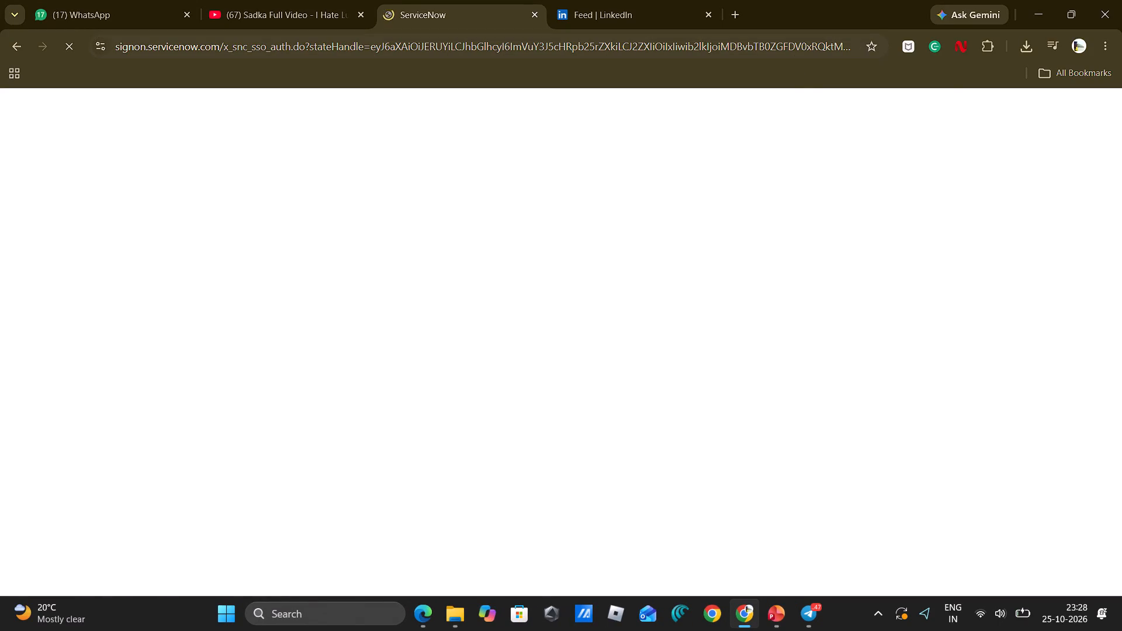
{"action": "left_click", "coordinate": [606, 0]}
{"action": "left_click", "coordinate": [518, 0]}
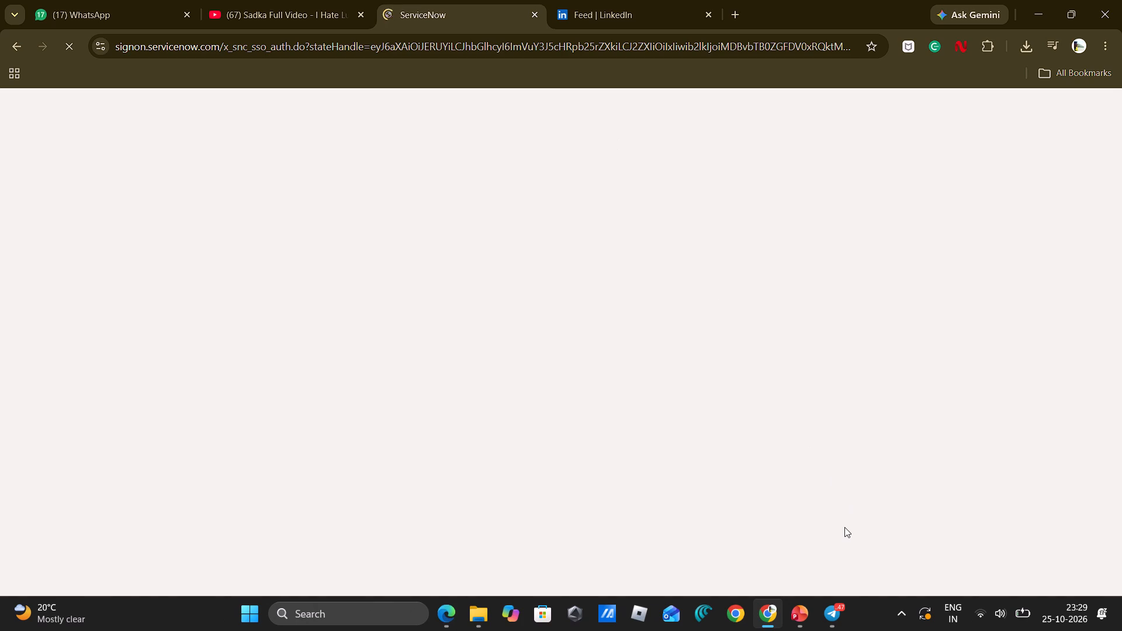
Check the computer's Wi-Fi connection status in the list of available networks, and close the list.
{"action": "left_click", "coordinate": [1010, 630]}
{"action": "left_click", "coordinate": [976, 620]}
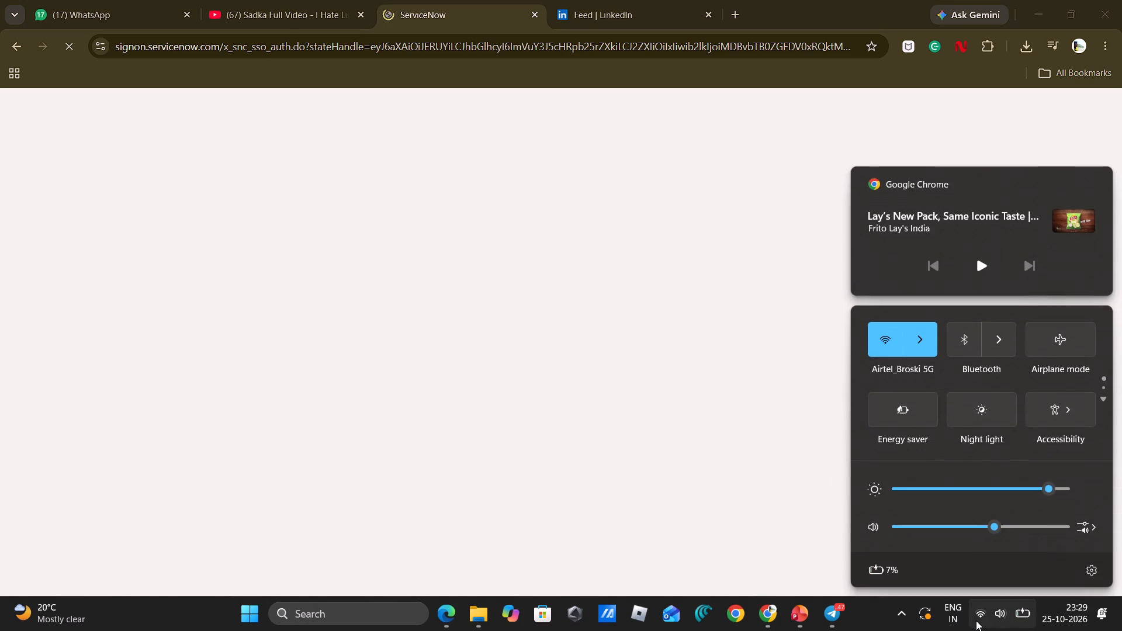
{"action": "left_click", "coordinate": [933, 358]}
{"action": "left_click", "coordinate": [923, 338]}
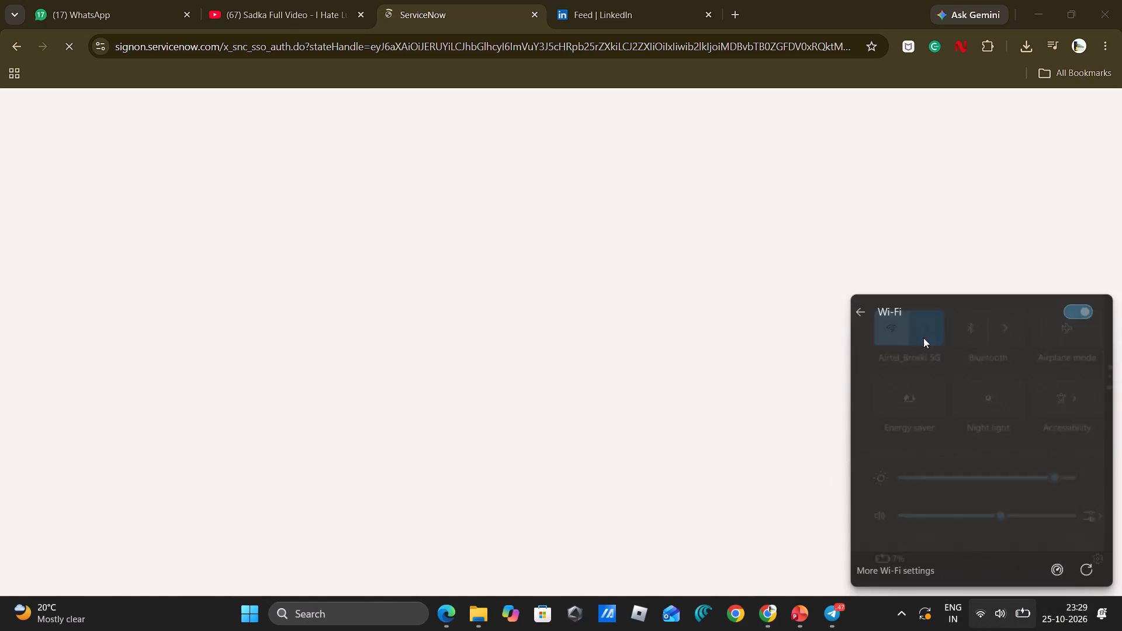
{"action": "left_click", "coordinate": [941, 381]}
{"action": "left_click", "coordinate": [923, 380]}
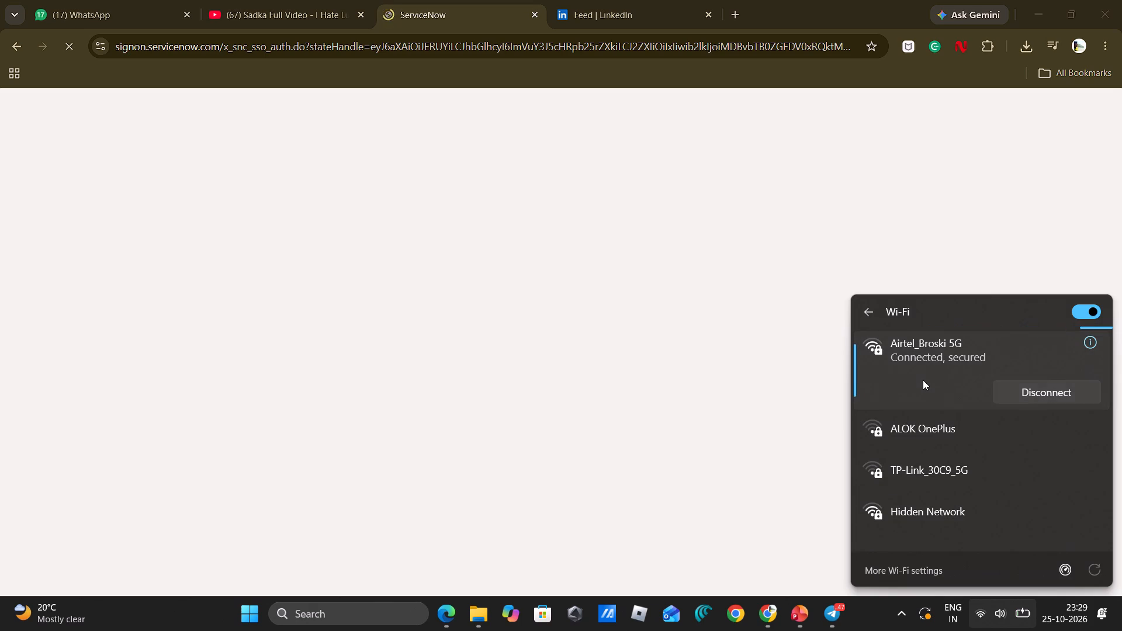
{"action": "left_click", "coordinate": [820, 350]}
Reload the LinkedIn feed page and return to the loading ServiceNow sign-in page.
{"action": "left_click", "coordinate": [643, 0]}
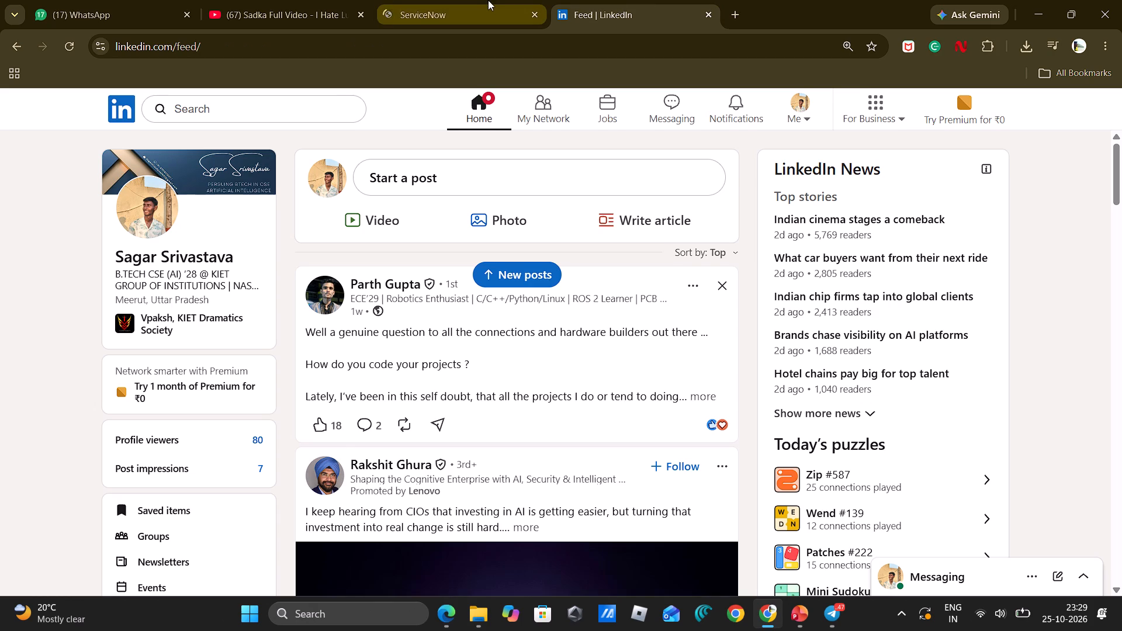
{"action": "scroll", "coordinate": [566, 374], "scroll_direction": "up", "scroll_amount": 3}
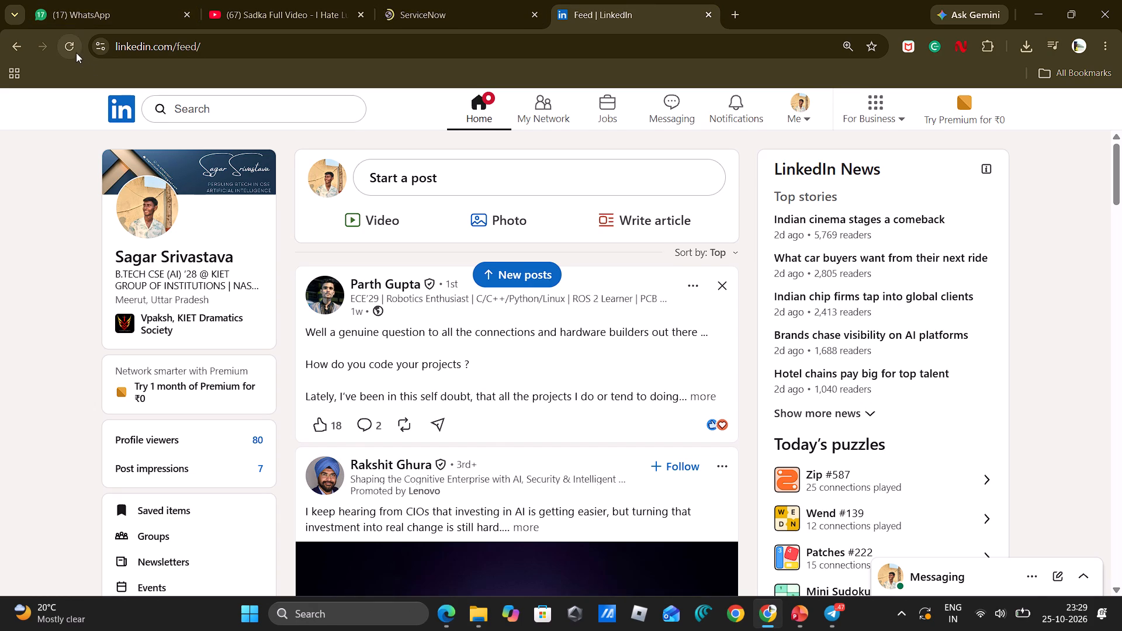
{"action": "left_click", "coordinate": [76, 53]}
{"action": "left_click", "coordinate": [424, 19]}
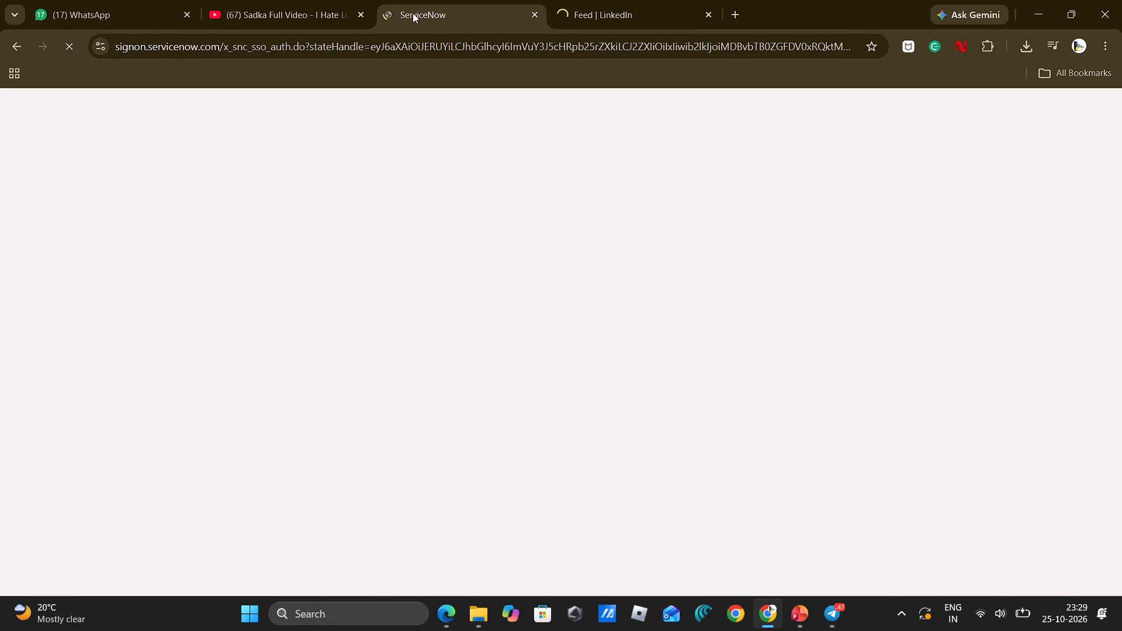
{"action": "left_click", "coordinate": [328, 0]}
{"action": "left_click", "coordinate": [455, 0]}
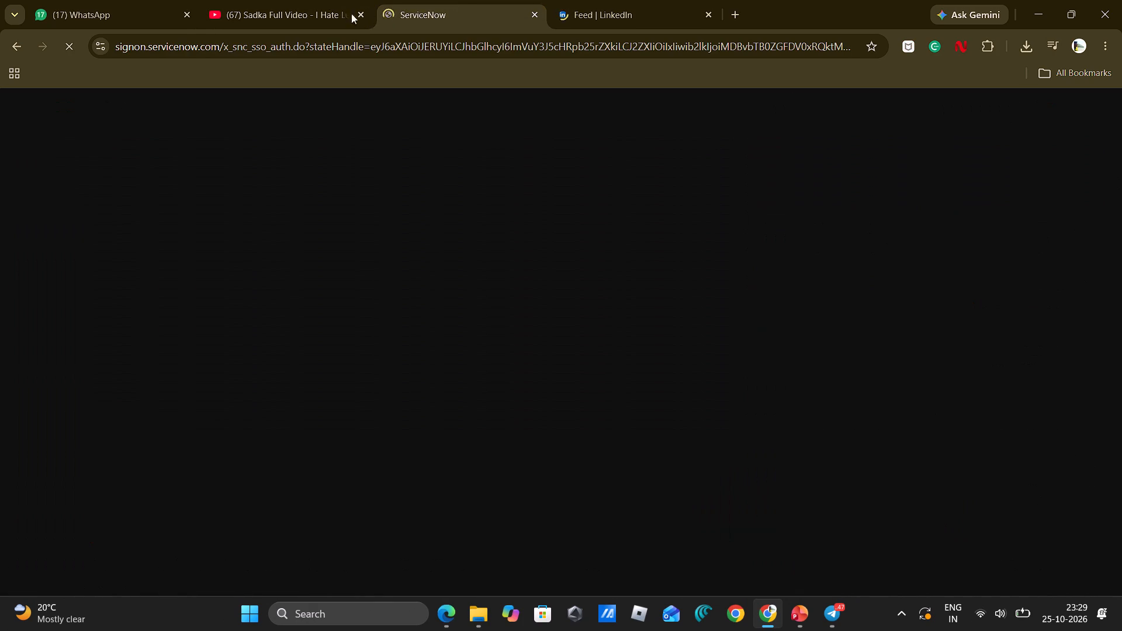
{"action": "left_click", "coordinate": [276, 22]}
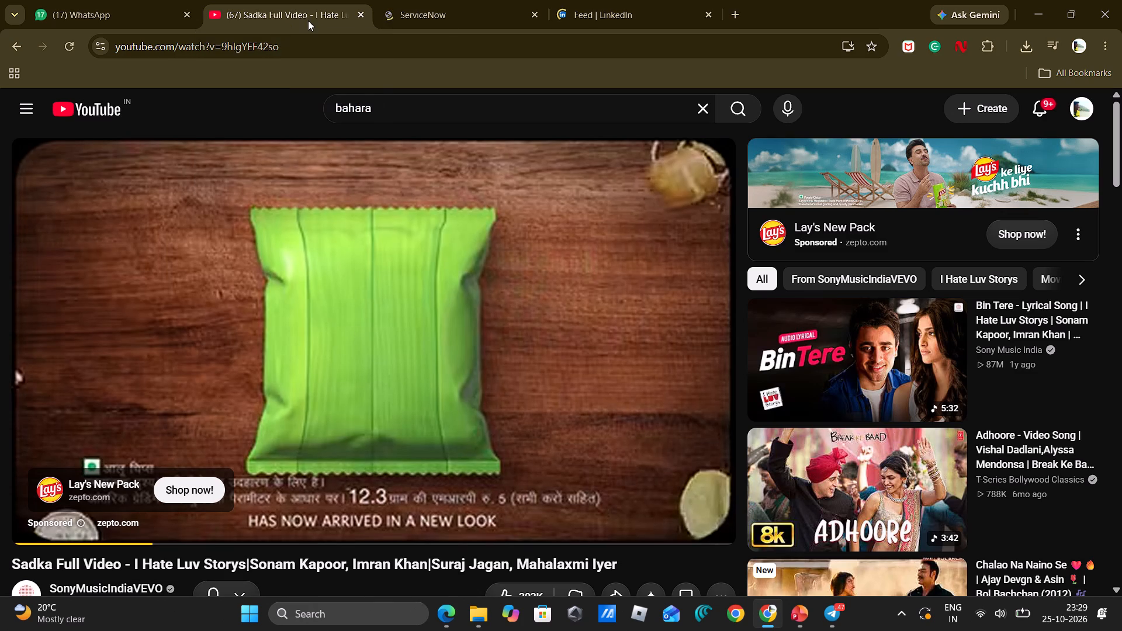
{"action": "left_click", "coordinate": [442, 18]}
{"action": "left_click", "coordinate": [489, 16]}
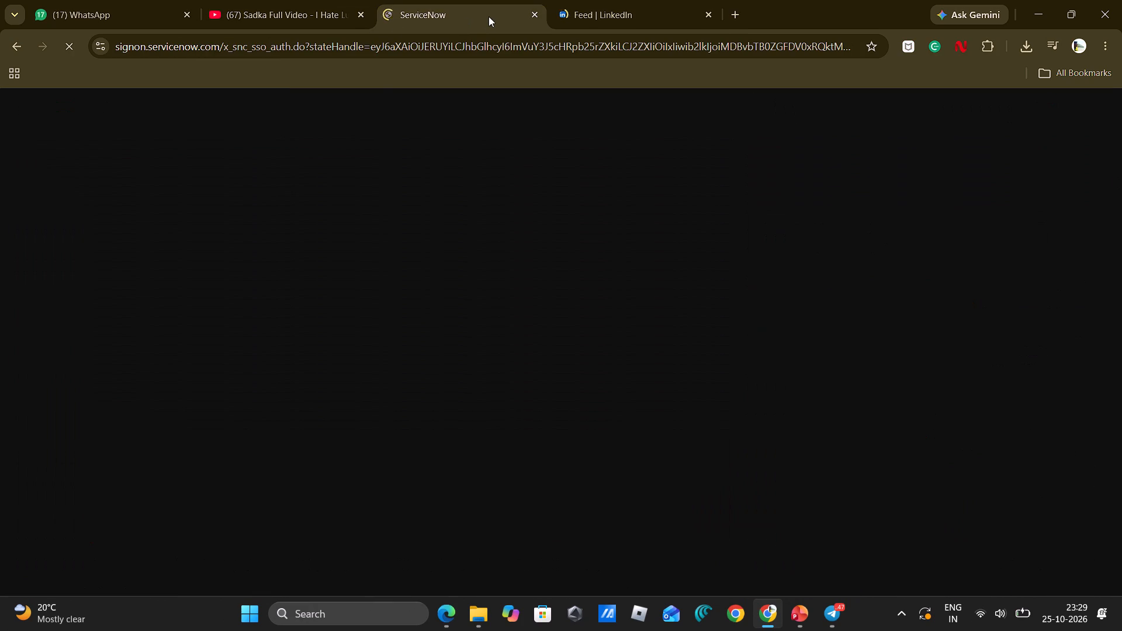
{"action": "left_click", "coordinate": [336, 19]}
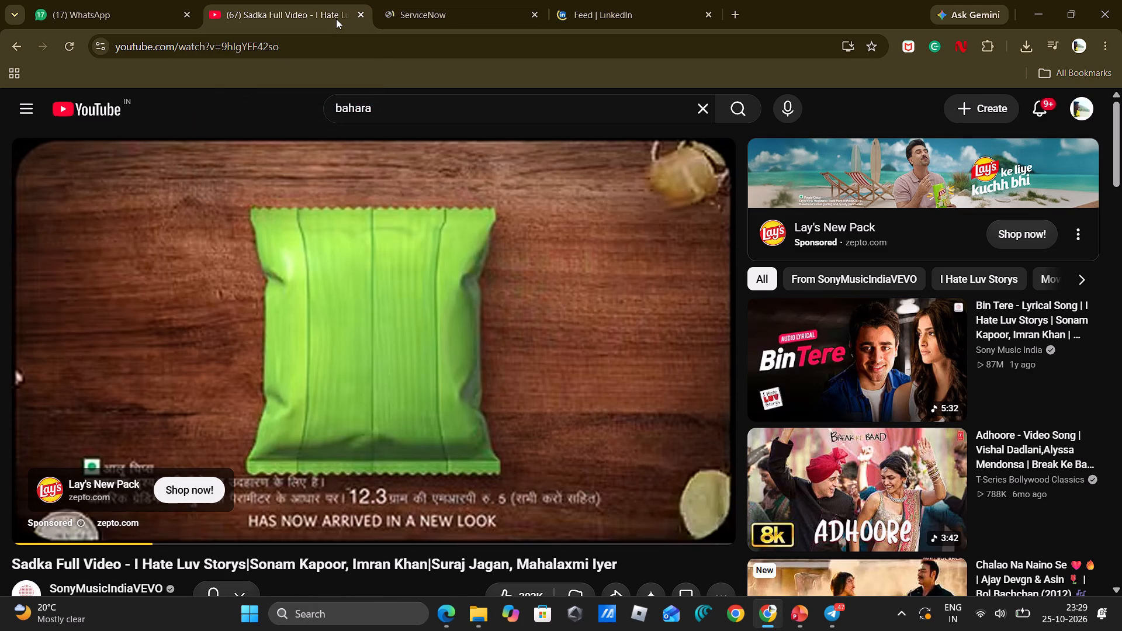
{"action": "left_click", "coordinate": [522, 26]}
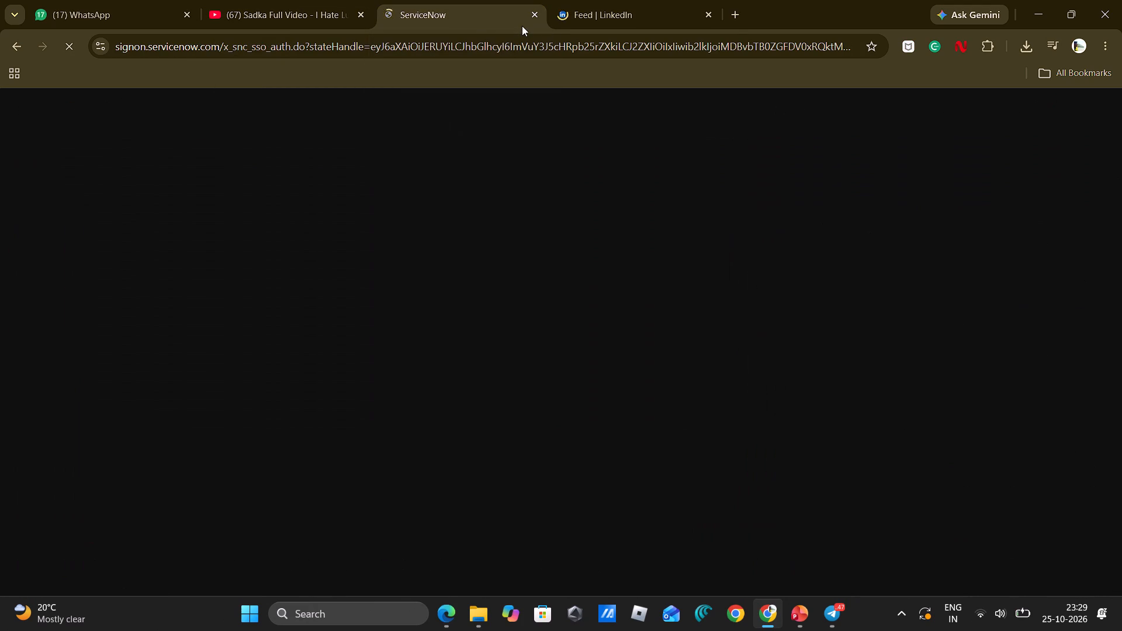
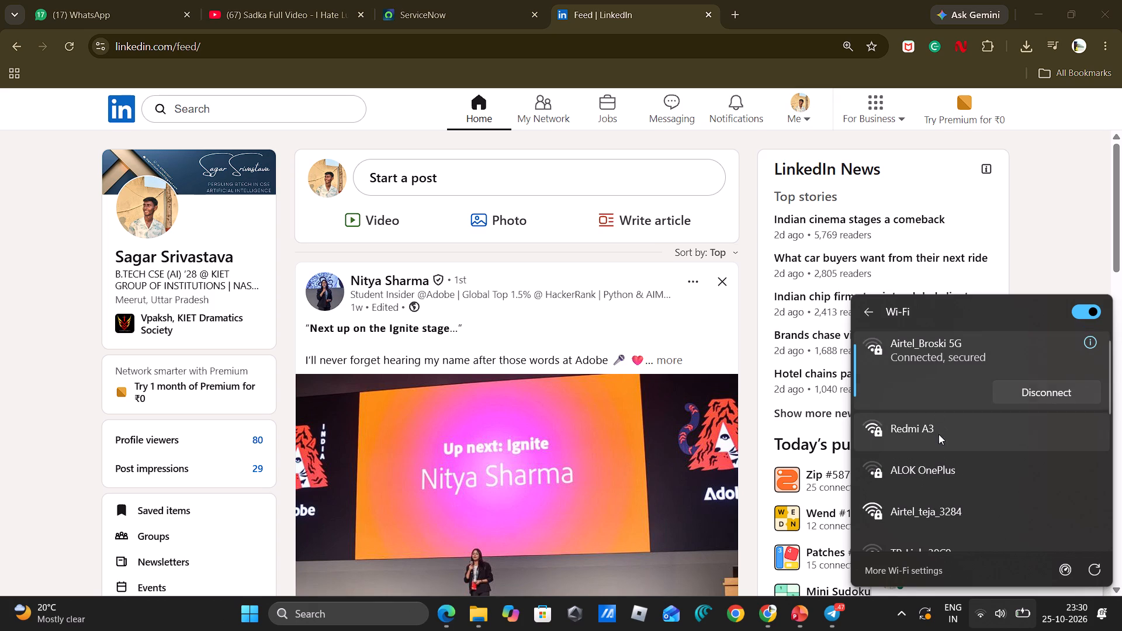
Connect the computer to the Redmi A3 Wi-Fi network and close the network list.
{"action": "left_click", "coordinate": [931, 427]}
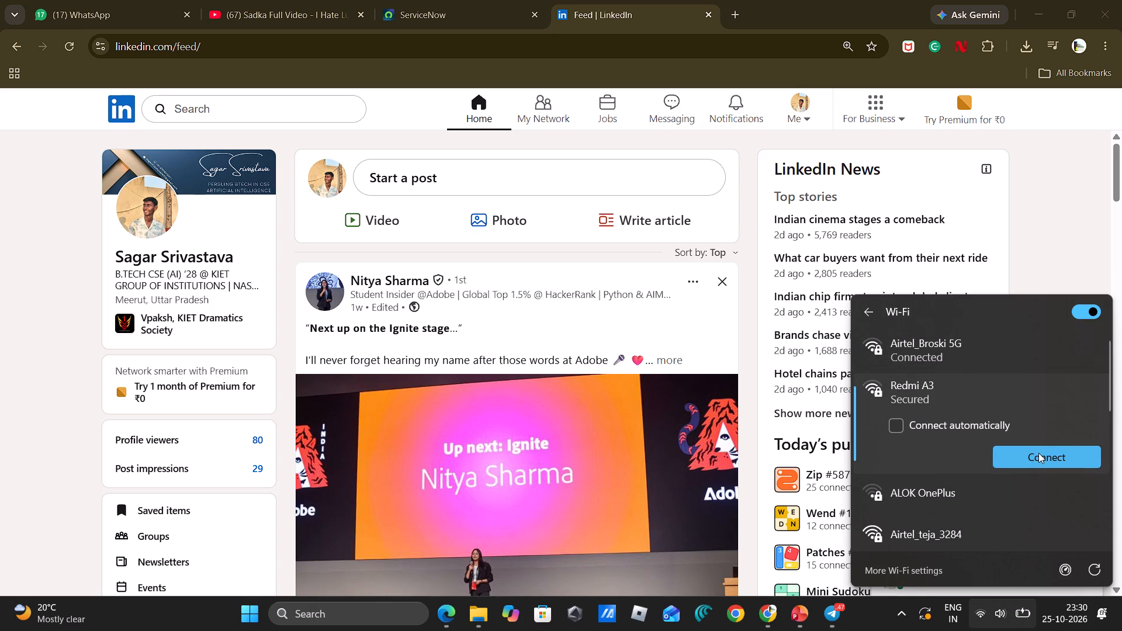
{"action": "left_click", "coordinate": [1038, 453]}
{"action": "left_click", "coordinate": [915, 448]}
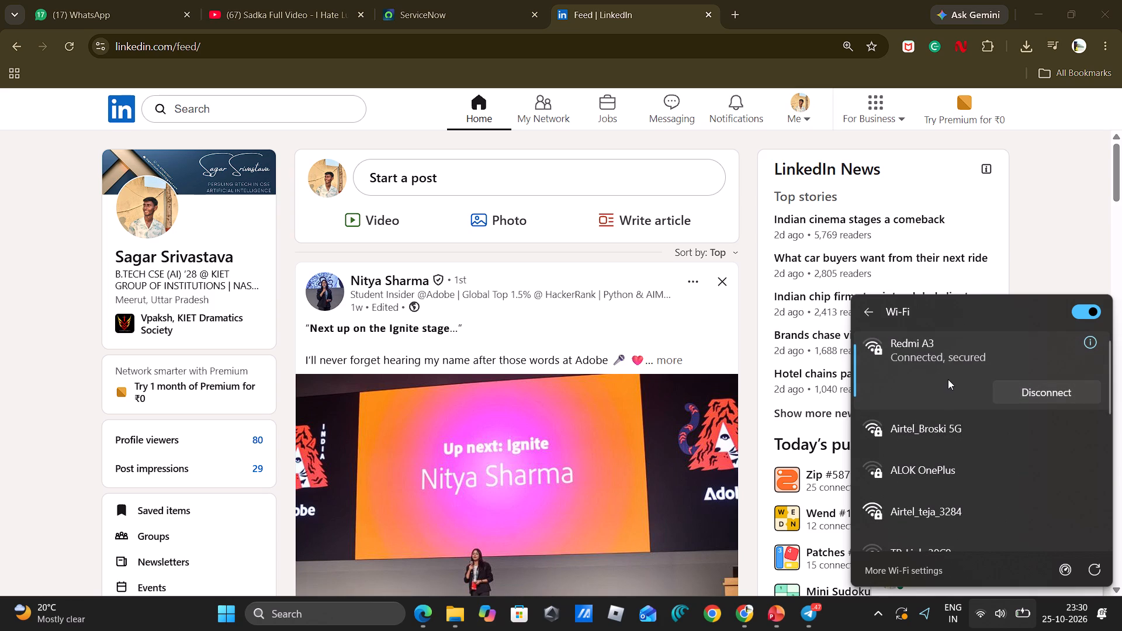
{"action": "left_click", "coordinate": [948, 379]}
{"action": "left_click", "coordinate": [421, 105]}
Check the ServiceNow sign-in page and the LinkedIn feed, and switch to the internship presentation in PowerPoint.
{"action": "left_click", "coordinate": [422, 0]}
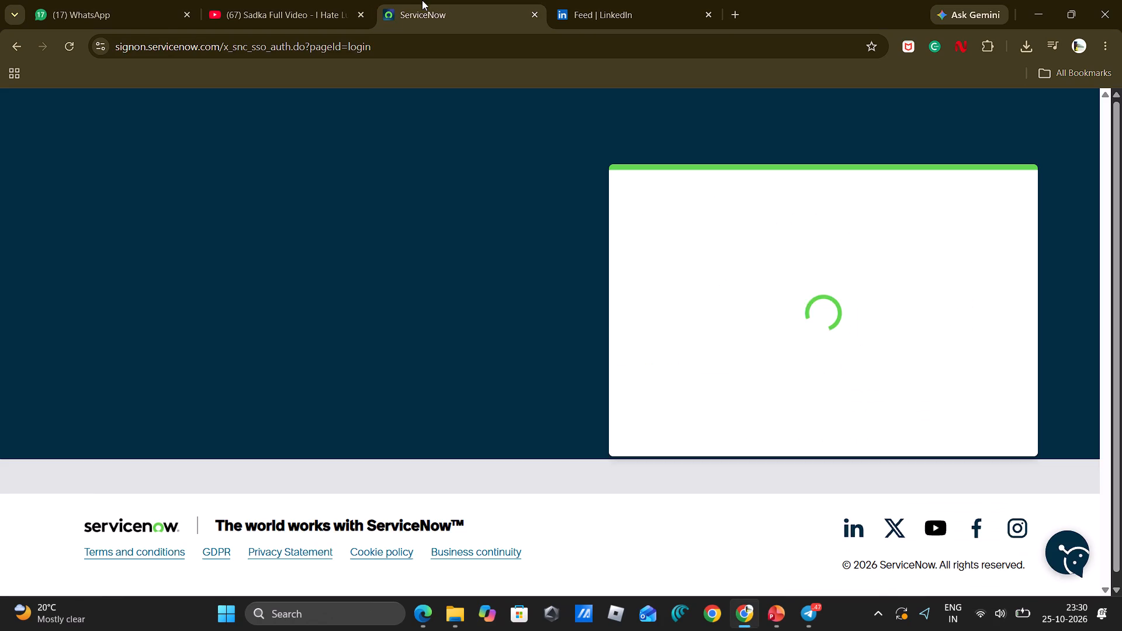
{"action": "left_click", "coordinate": [608, 1]}
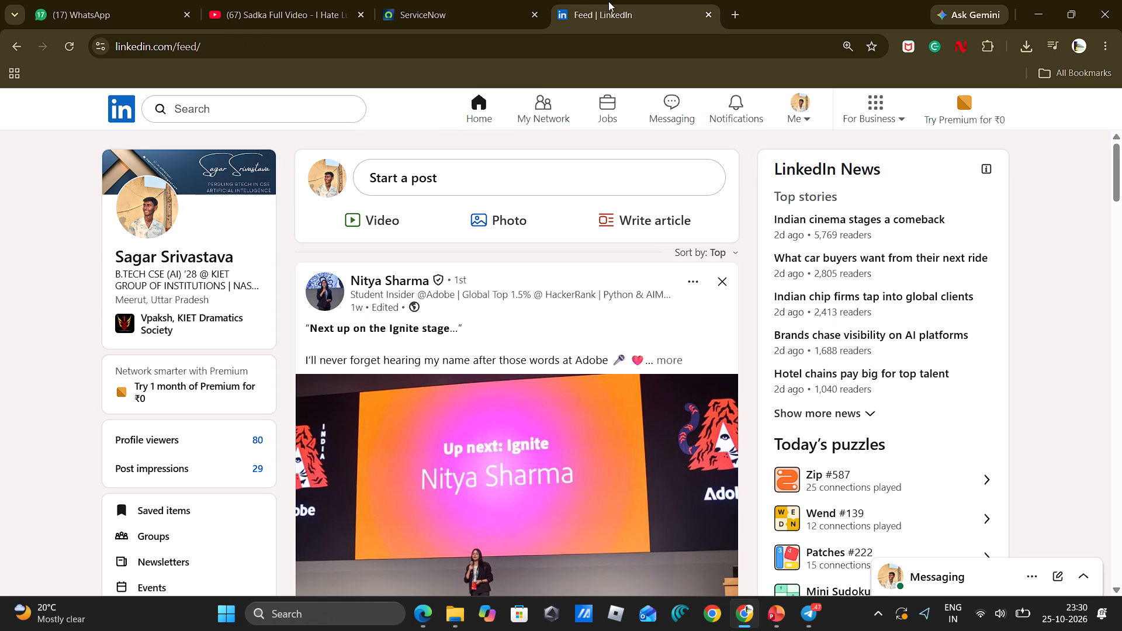
{"action": "left_click", "coordinate": [782, 623]}
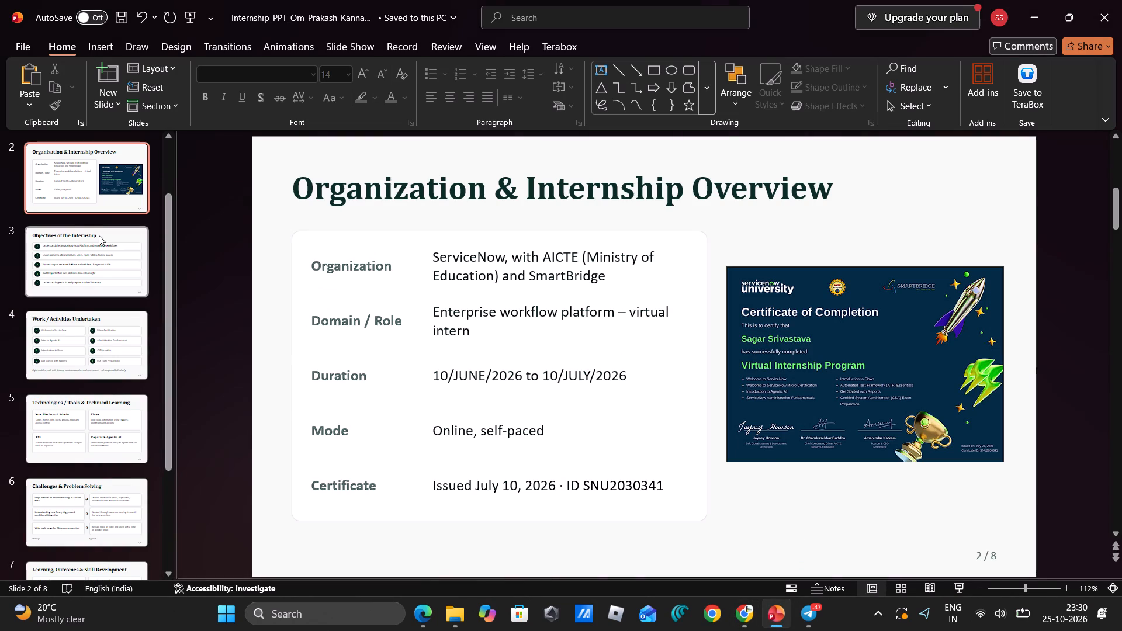
Recheck the title, Organization & Internship Overview, Objectives and Work / Activities slides for remaining details to adapt, ending on the overview slide.
{"action": "left_click", "coordinate": [99, 235]}
{"action": "scroll", "coordinate": [99, 235], "scroll_direction": "up", "scroll_amount": 3}
{"action": "left_click", "coordinate": [115, 194]}
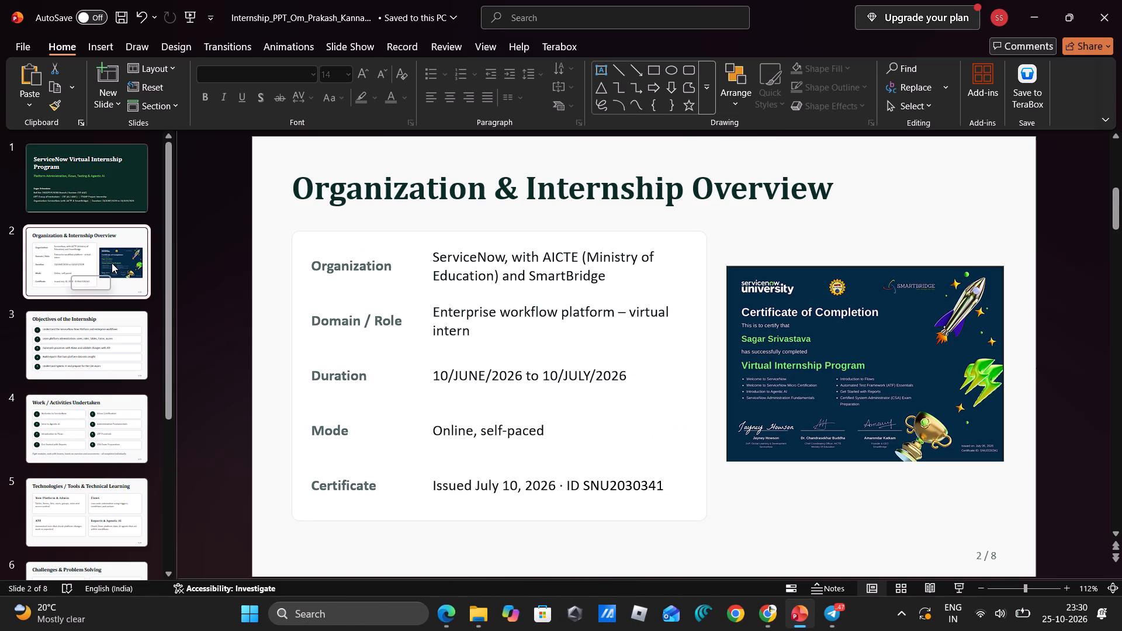
{"action": "left_click", "coordinate": [112, 270]}
{"action": "left_click", "coordinate": [112, 270]}
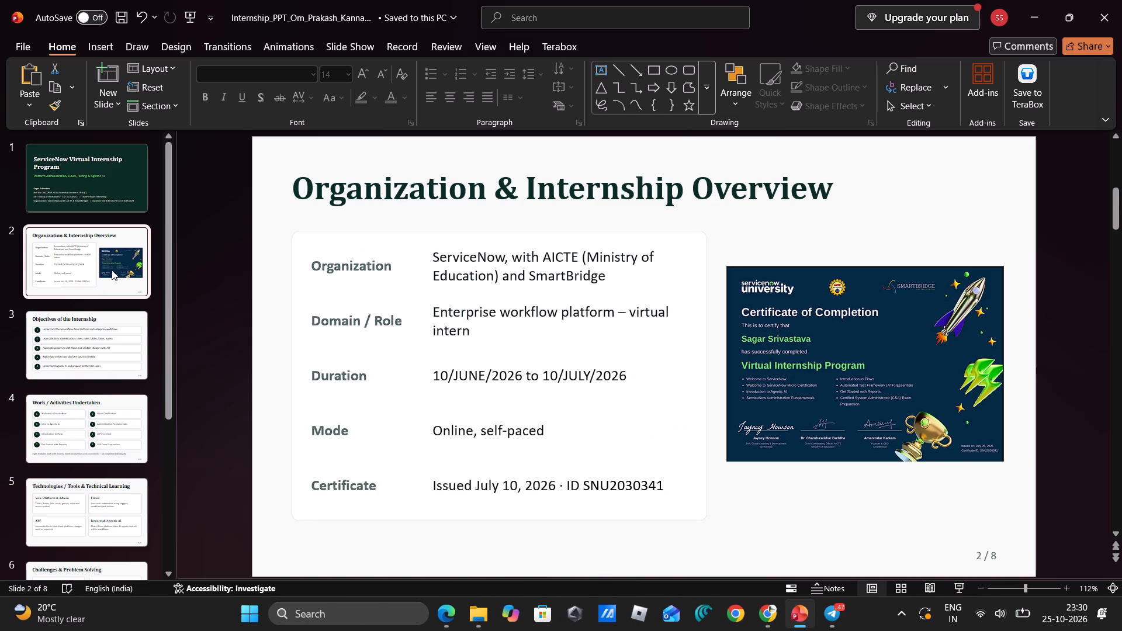
{"action": "left_click", "coordinate": [112, 270]}
{"action": "left_click", "coordinate": [113, 184]}
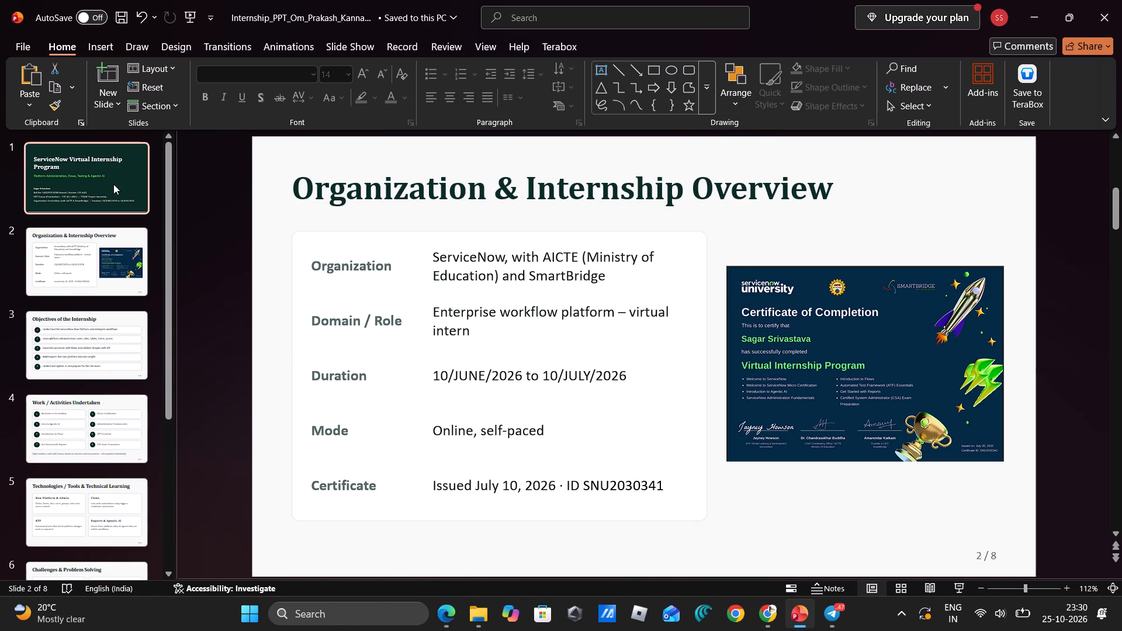
{"action": "left_click", "coordinate": [117, 278]}
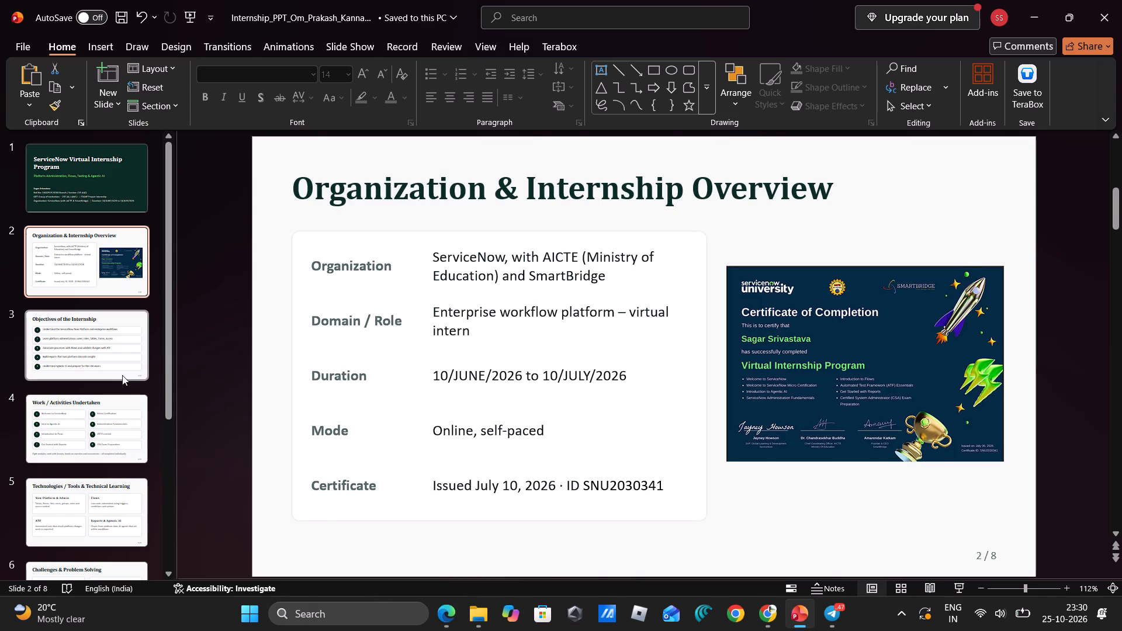
{"action": "left_click", "coordinate": [122, 375]}
{"action": "left_click", "coordinate": [112, 421]}
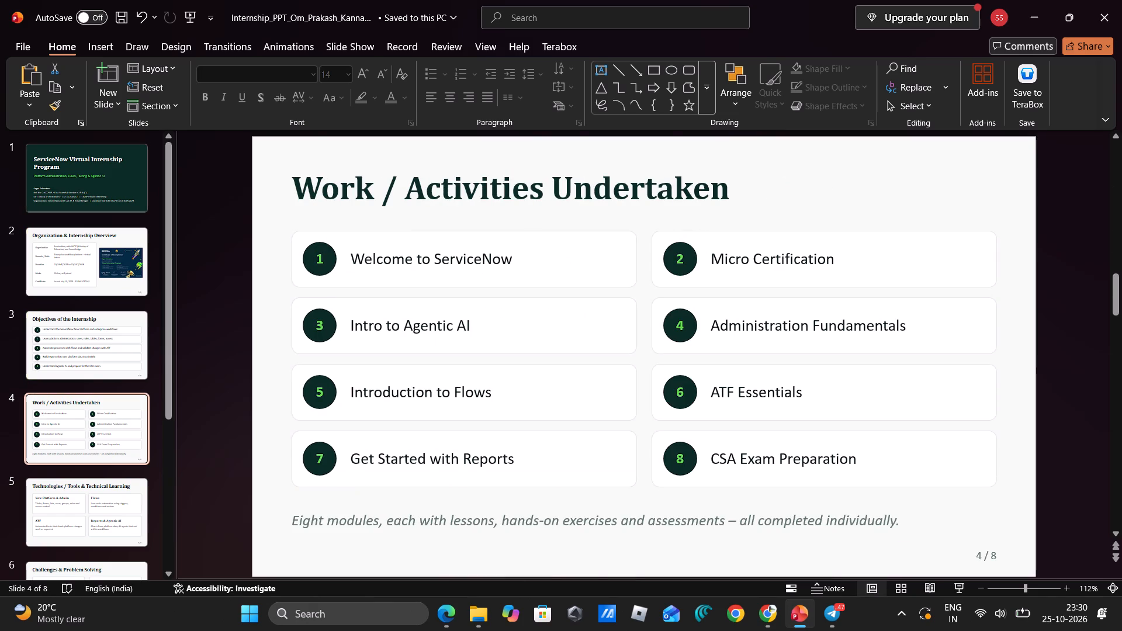
{"action": "left_click", "coordinate": [114, 368]}
{"action": "left_click", "coordinate": [114, 252]}
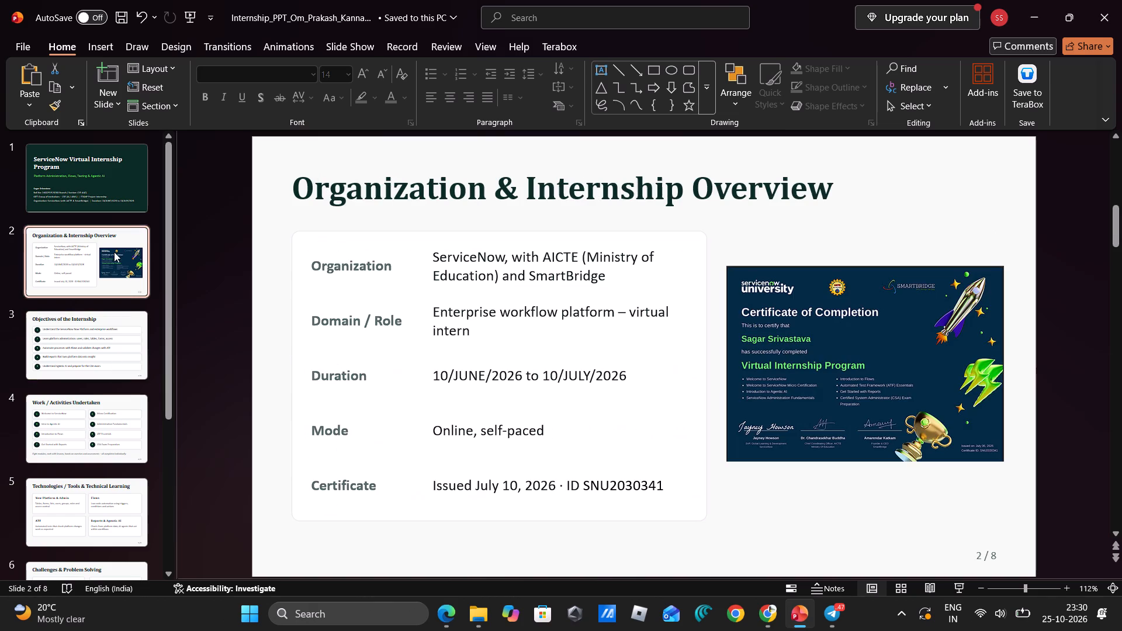
{"action": "left_click", "coordinate": [102, 439]}
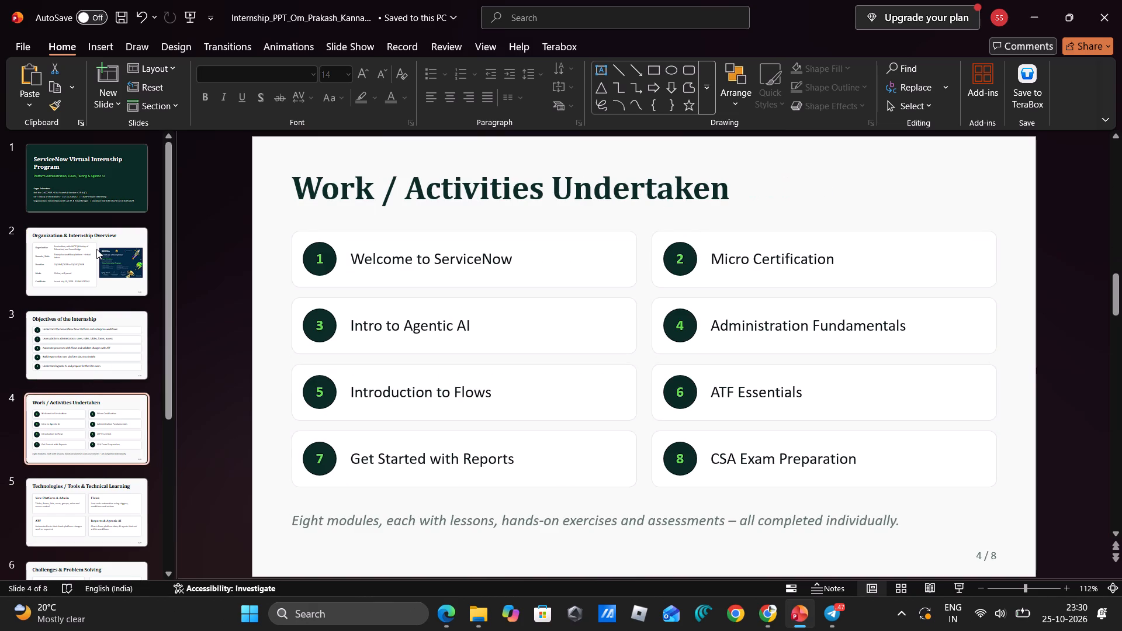
{"action": "left_click", "coordinate": [96, 249]}
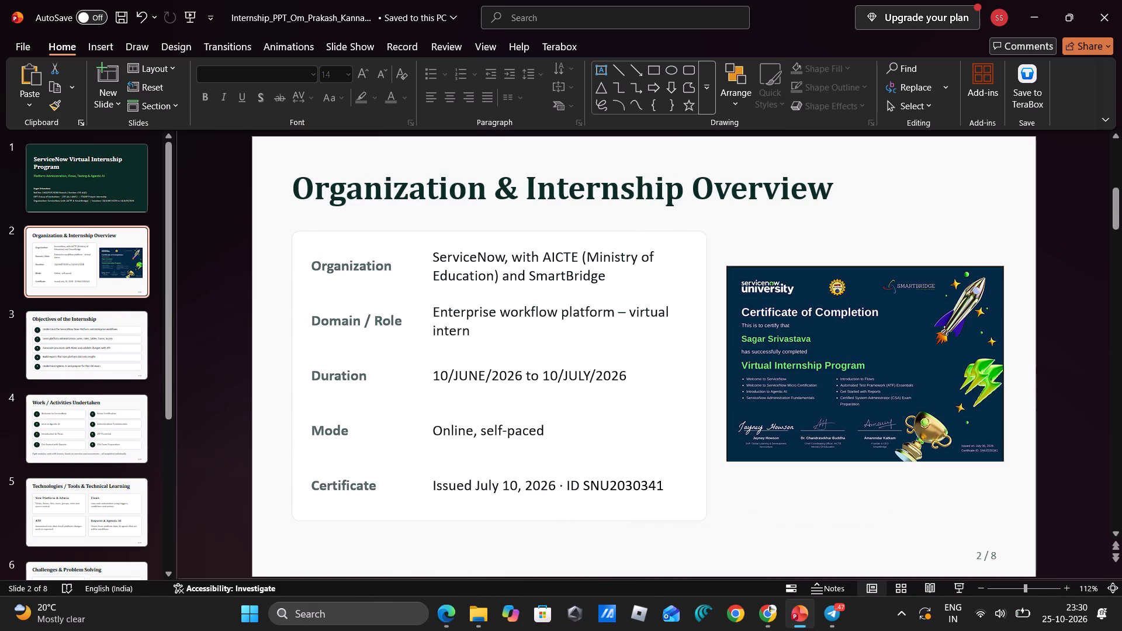
Switch to the Chrome window that holds the ServiceNow sign-in and LinkedIn tabs.
{"action": "left_click", "coordinate": [774, 623]}
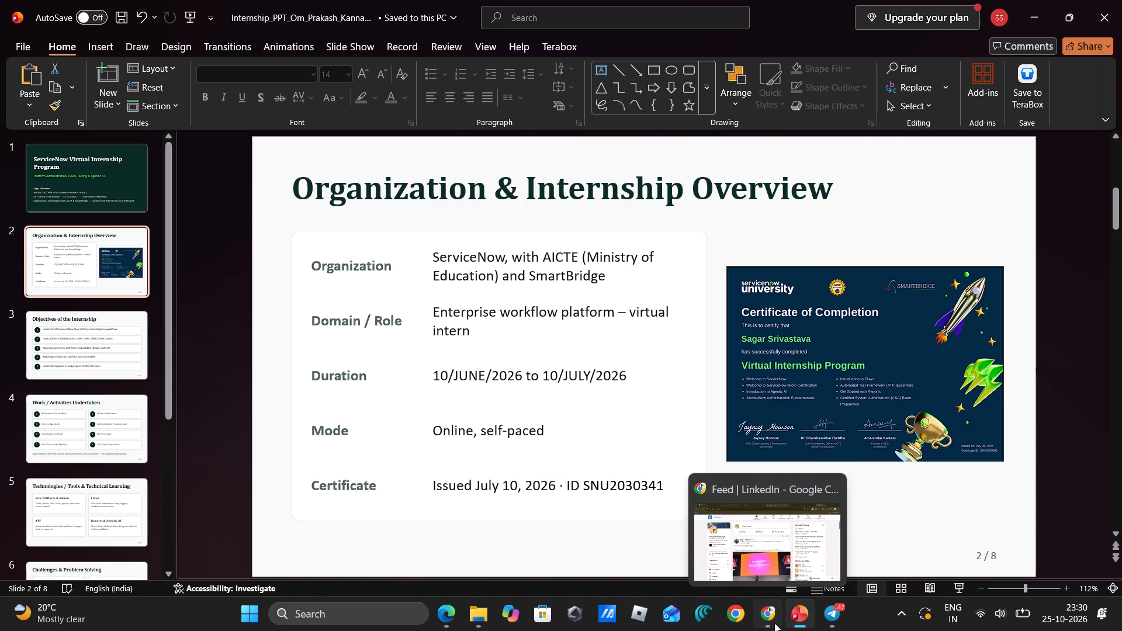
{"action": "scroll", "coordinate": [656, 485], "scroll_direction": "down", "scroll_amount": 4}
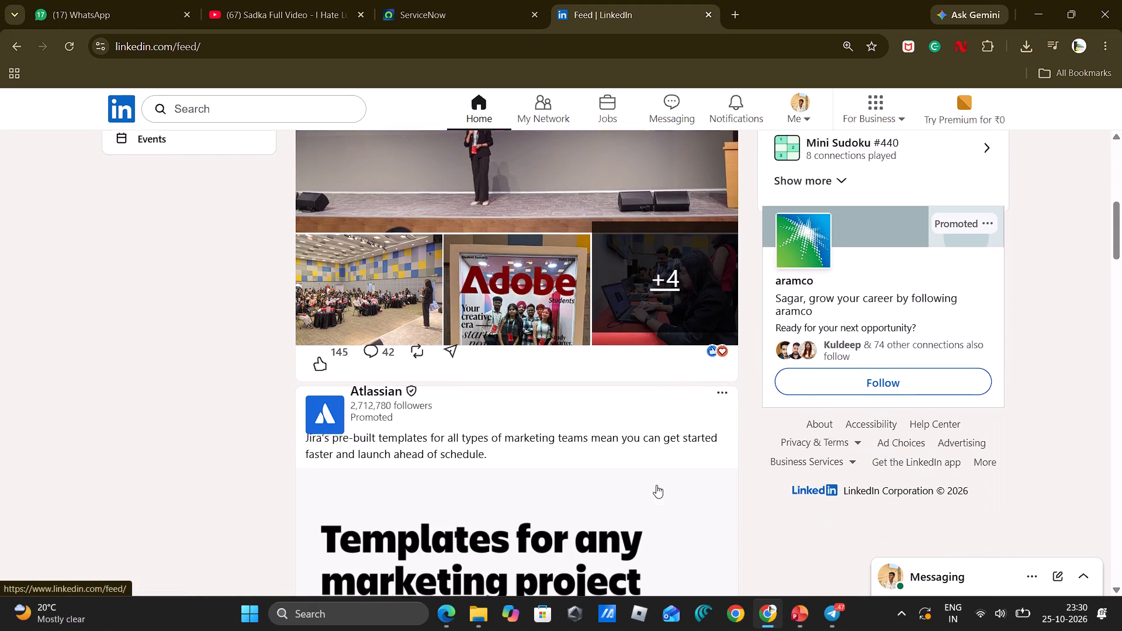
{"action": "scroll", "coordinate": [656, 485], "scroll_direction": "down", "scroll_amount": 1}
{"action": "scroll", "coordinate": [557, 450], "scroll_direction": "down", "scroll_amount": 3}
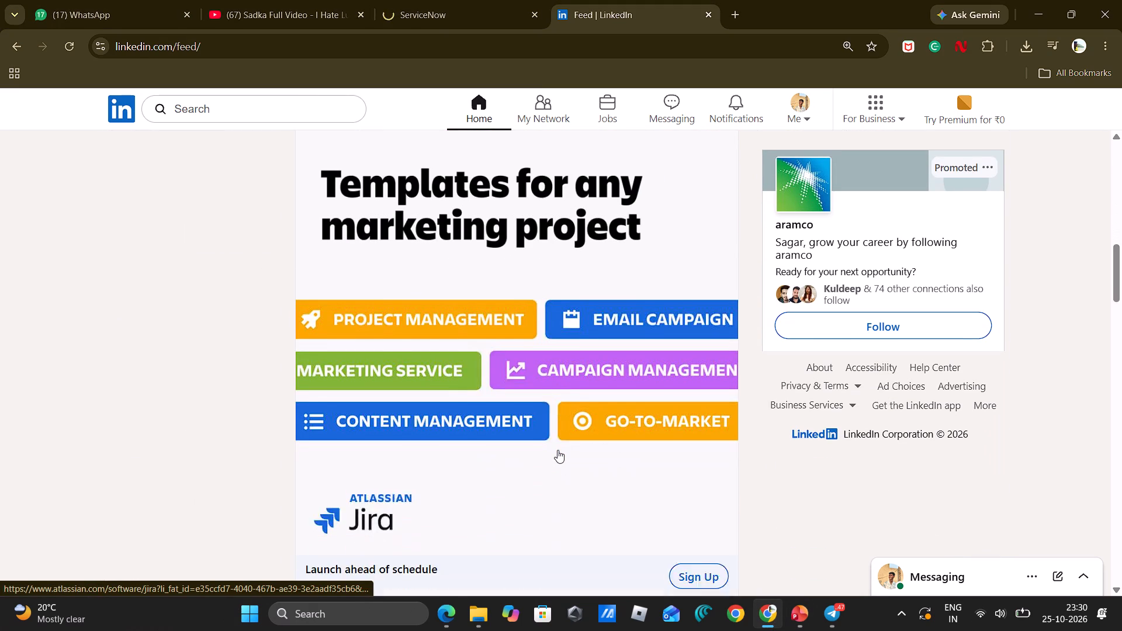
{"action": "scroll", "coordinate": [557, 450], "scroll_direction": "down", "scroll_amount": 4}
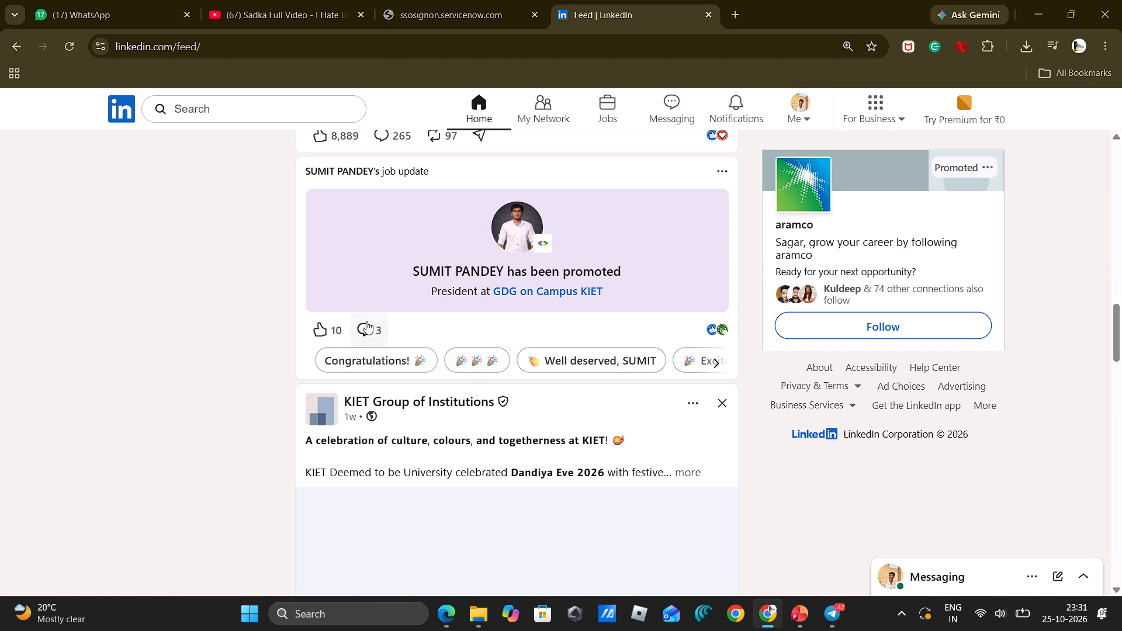
Return to the top of the LinkedIn home feed and refresh it, retrying while the posts are still loading.
{"action": "scroll", "coordinate": [367, 303], "scroll_direction": "up", "scroll_amount": 1}
{"action": "scroll", "coordinate": [278, 327], "scroll_direction": "up", "scroll_amount": 3}
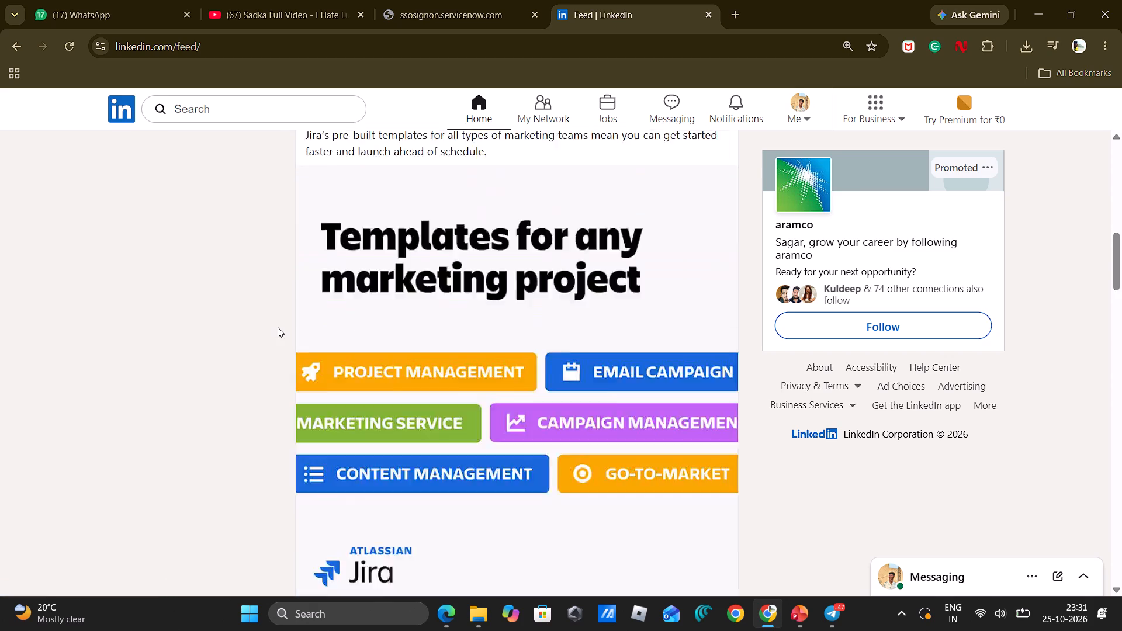
{"action": "scroll", "coordinate": [278, 327], "scroll_direction": "up", "scroll_amount": 7}
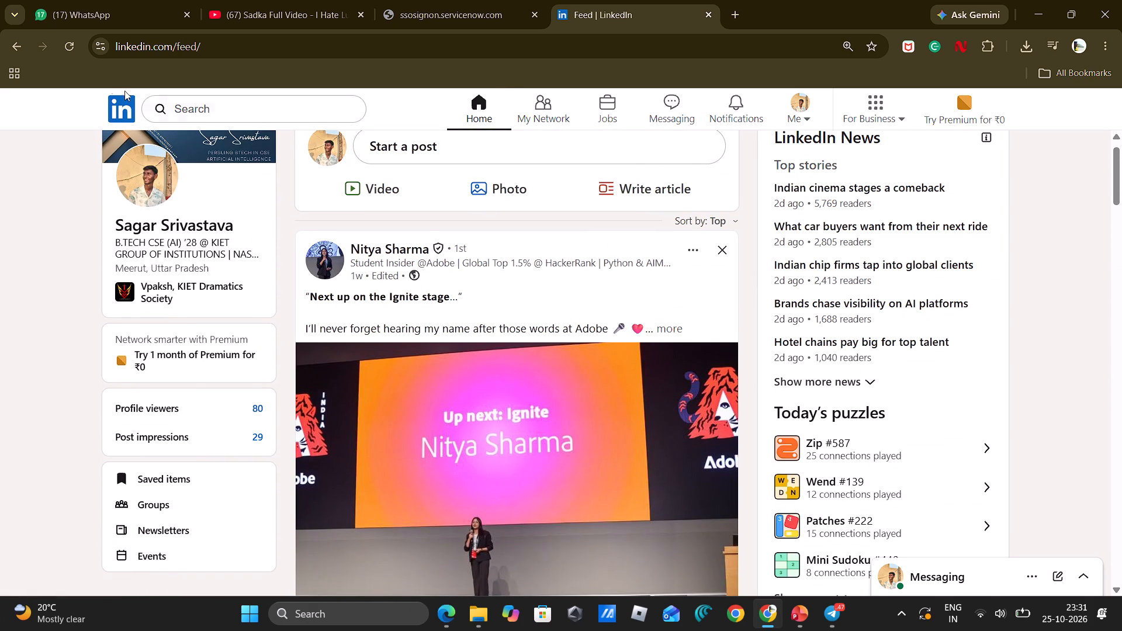
{"action": "left_click", "coordinate": [77, 48]}
{"action": "scroll", "coordinate": [468, 155], "scroll_direction": "up", "scroll_amount": 3}
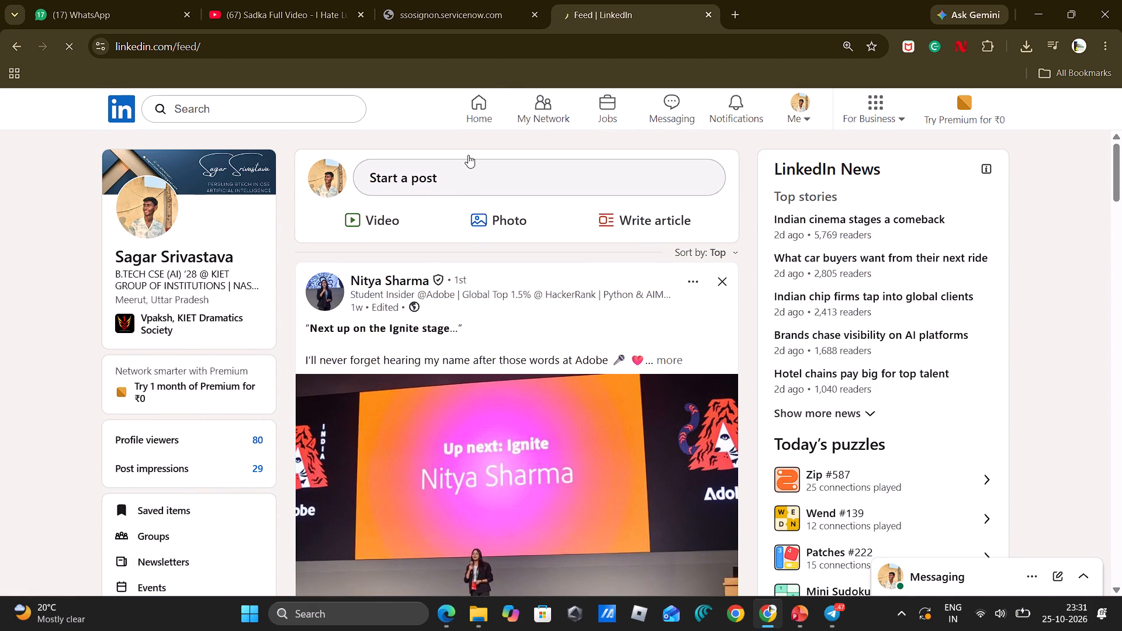
{"action": "left_click", "coordinate": [470, 116]}
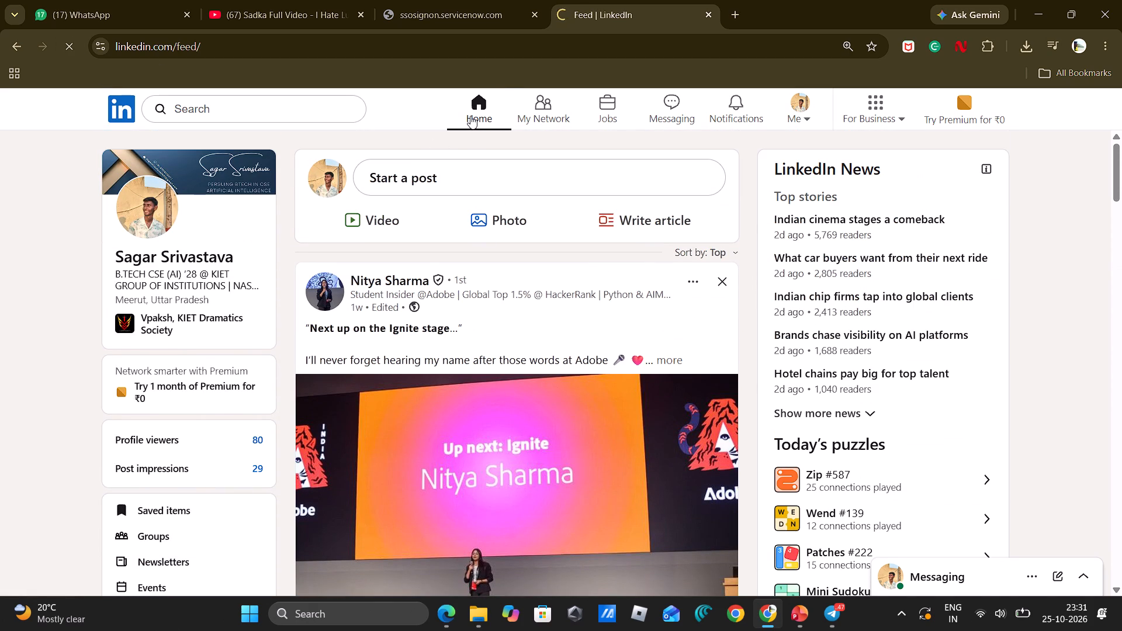
{"action": "left_click", "coordinate": [470, 116]}
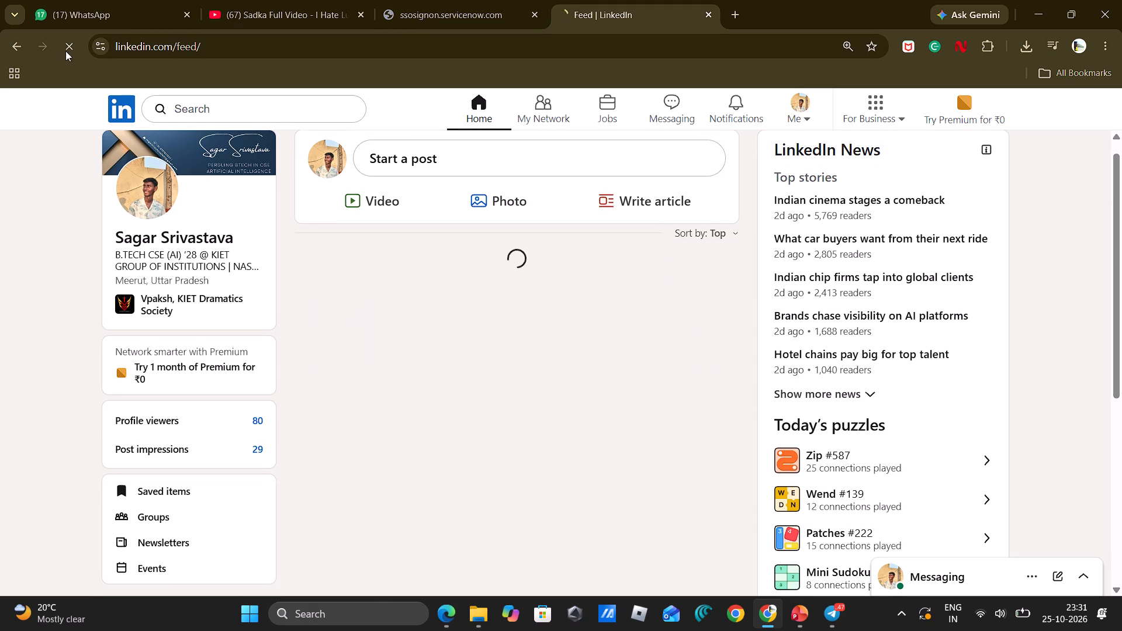
{"action": "double_click", "coordinate": [61, 50]}
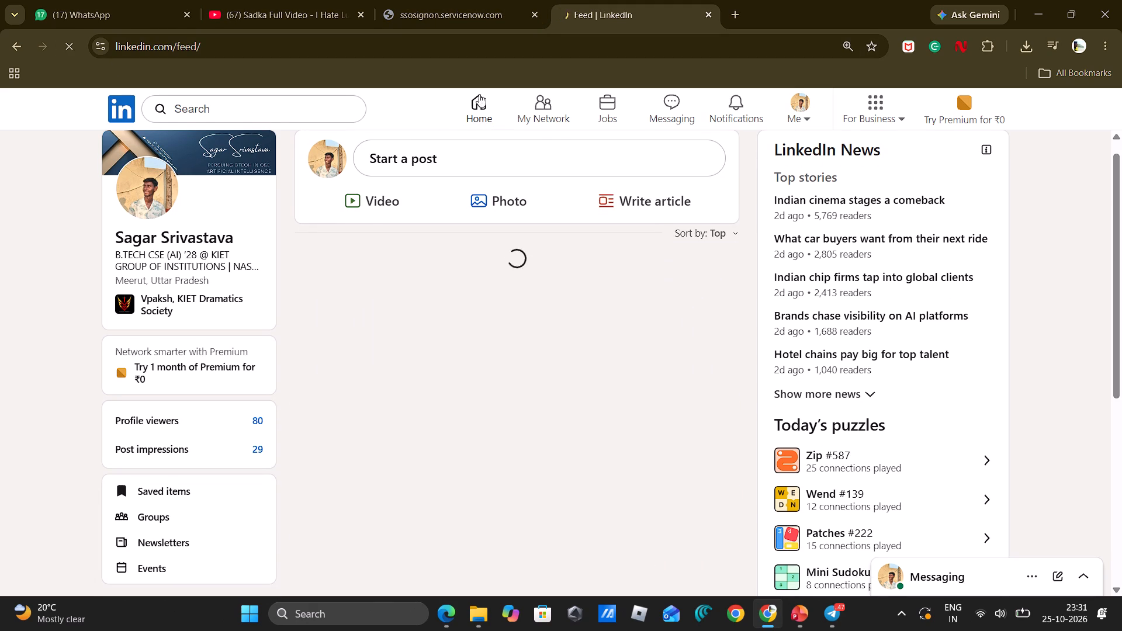
{"action": "double_click", "coordinate": [481, 96]}
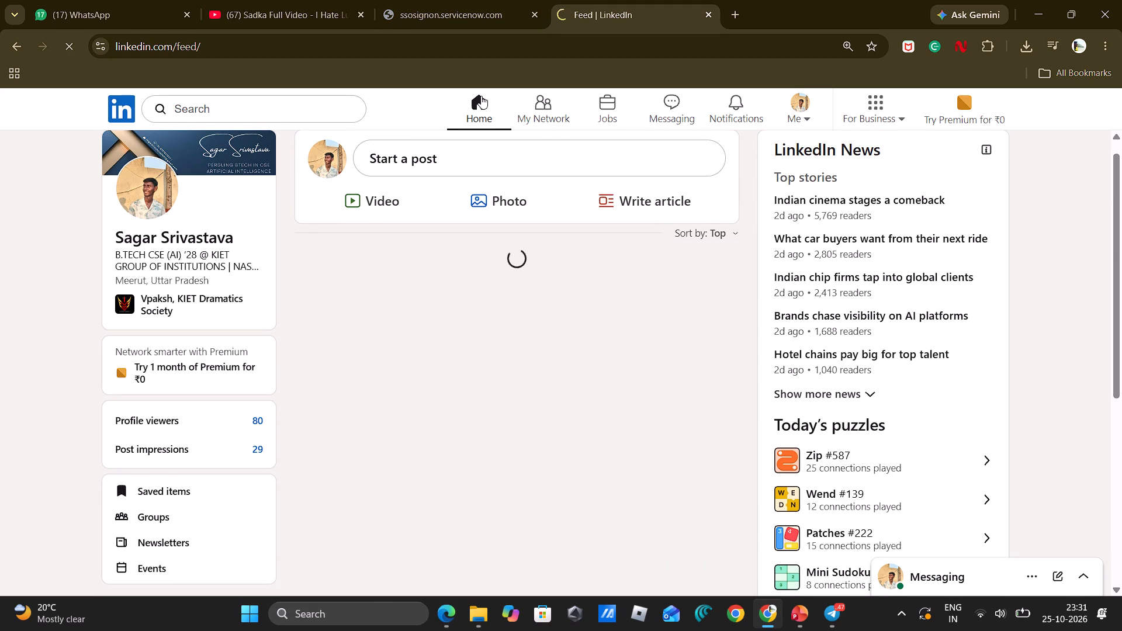
{"action": "left_click", "coordinate": [481, 96]}
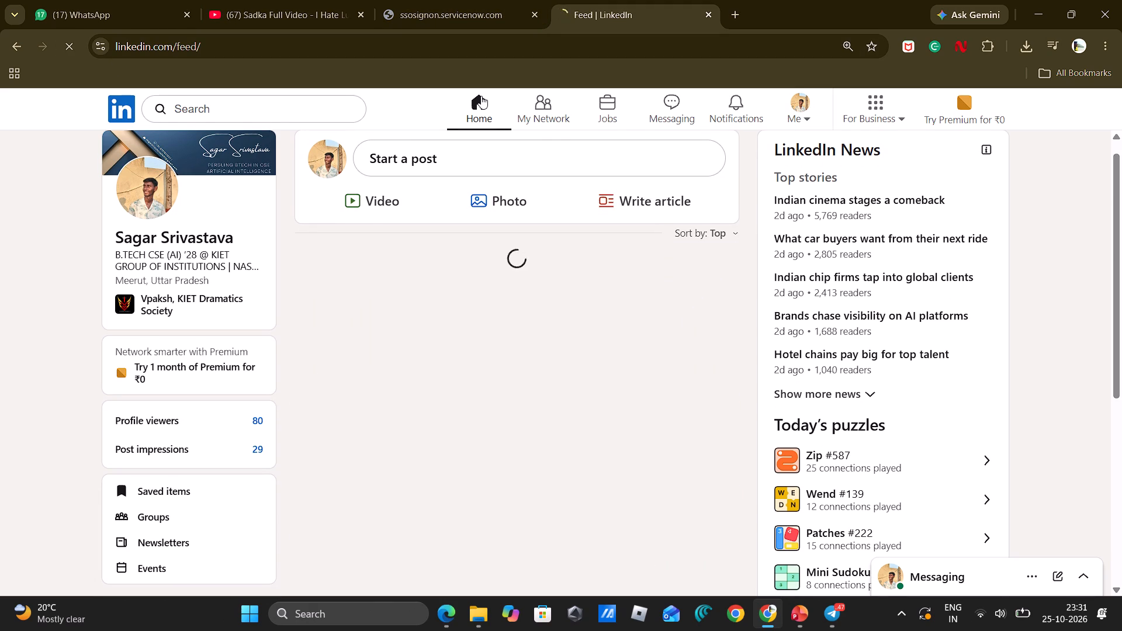
{"action": "double_click", "coordinate": [481, 96]}
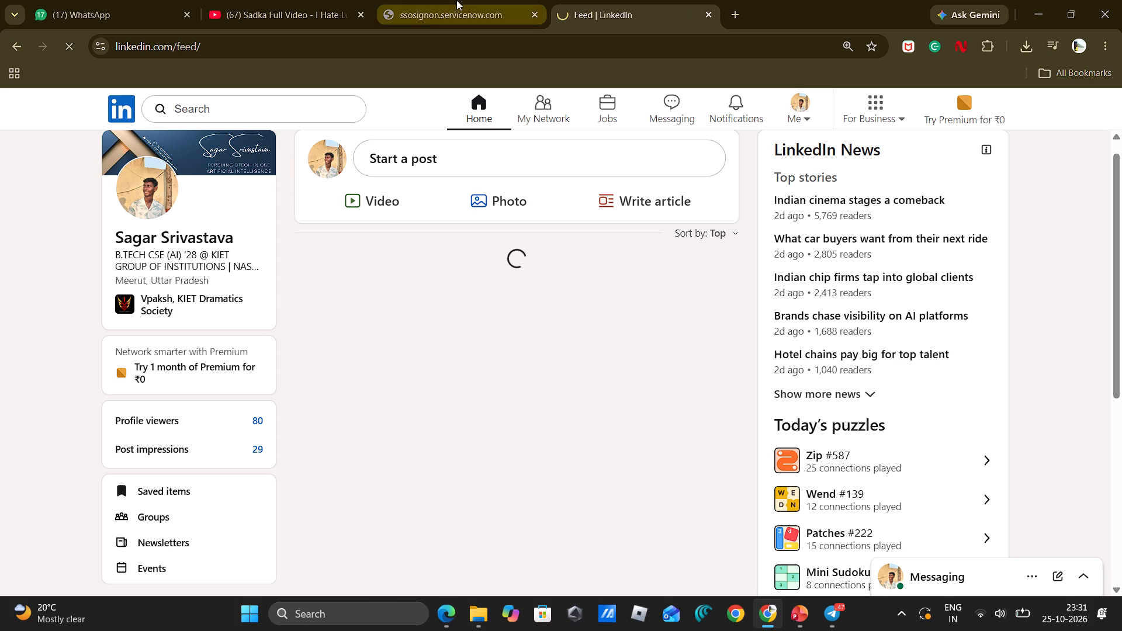
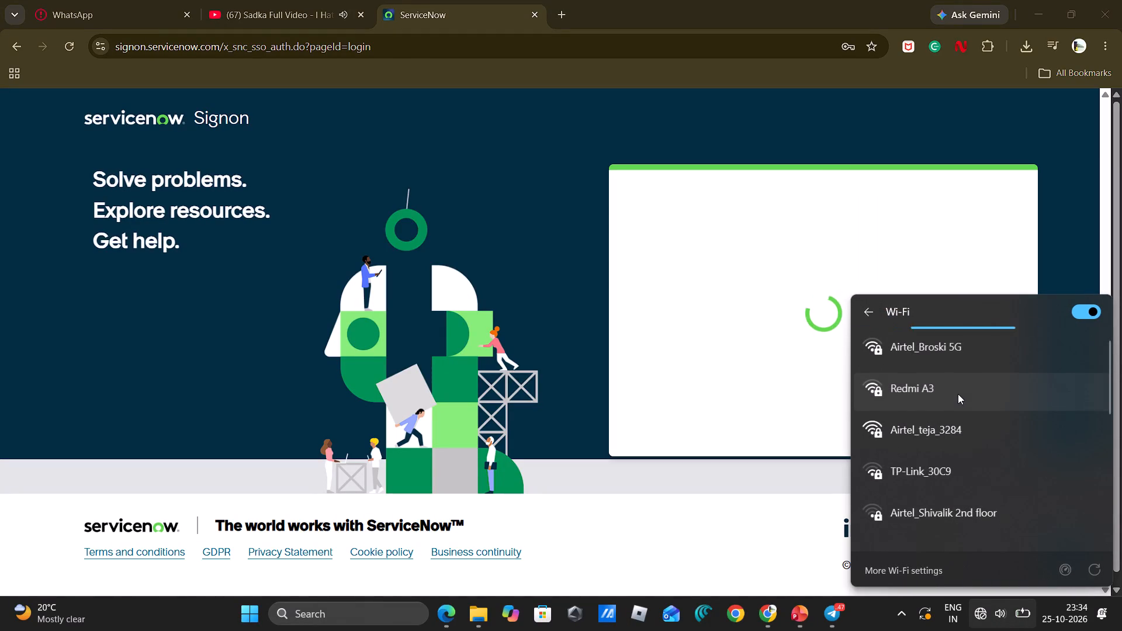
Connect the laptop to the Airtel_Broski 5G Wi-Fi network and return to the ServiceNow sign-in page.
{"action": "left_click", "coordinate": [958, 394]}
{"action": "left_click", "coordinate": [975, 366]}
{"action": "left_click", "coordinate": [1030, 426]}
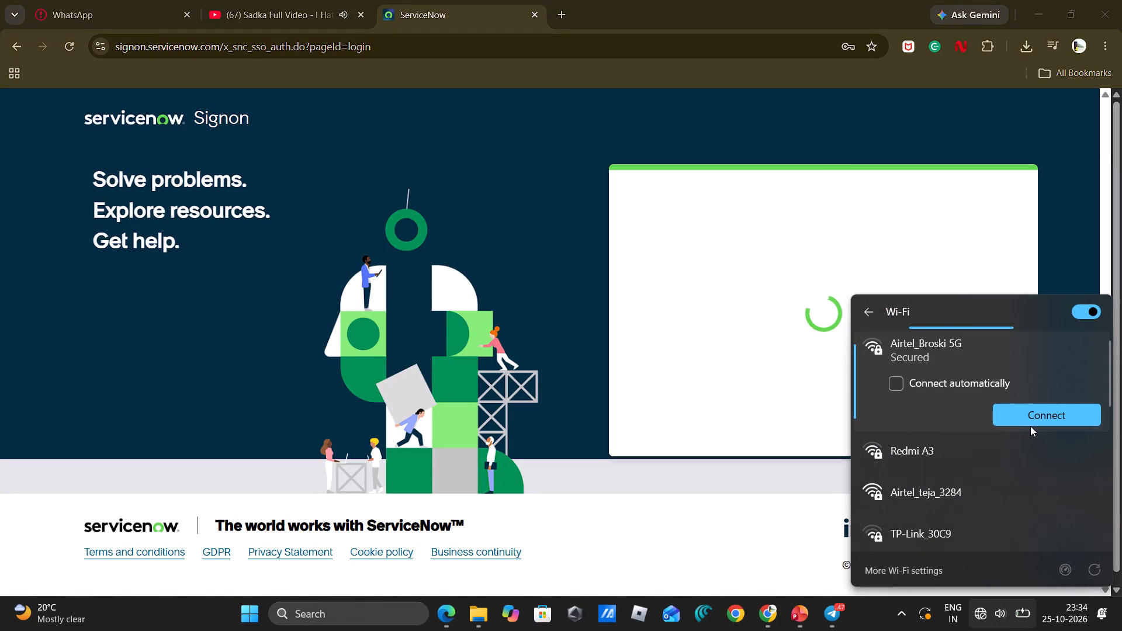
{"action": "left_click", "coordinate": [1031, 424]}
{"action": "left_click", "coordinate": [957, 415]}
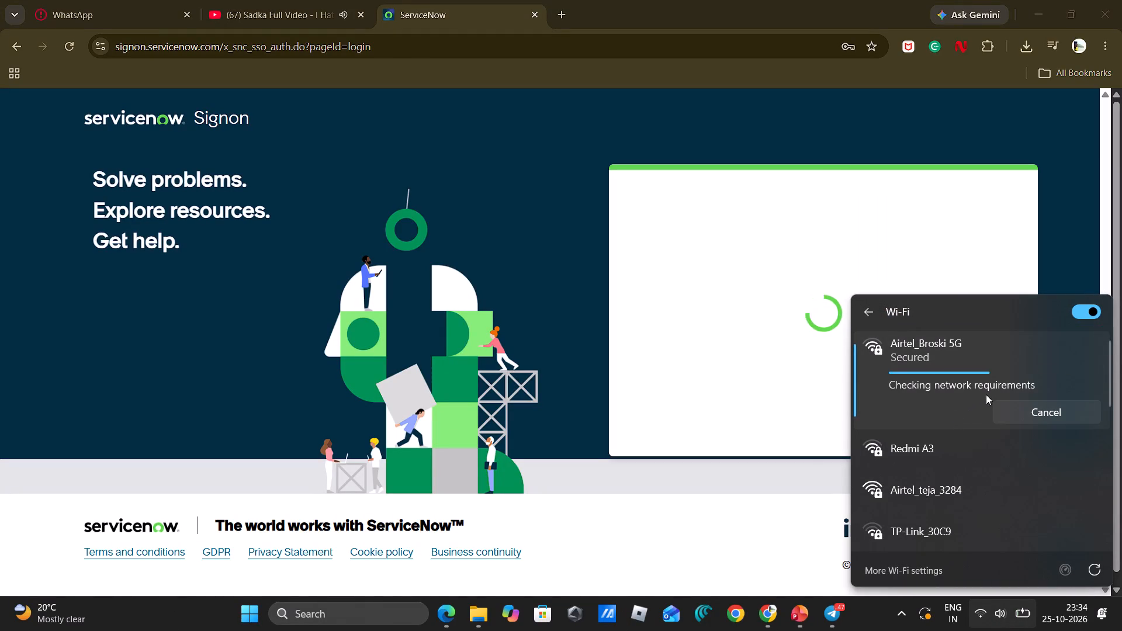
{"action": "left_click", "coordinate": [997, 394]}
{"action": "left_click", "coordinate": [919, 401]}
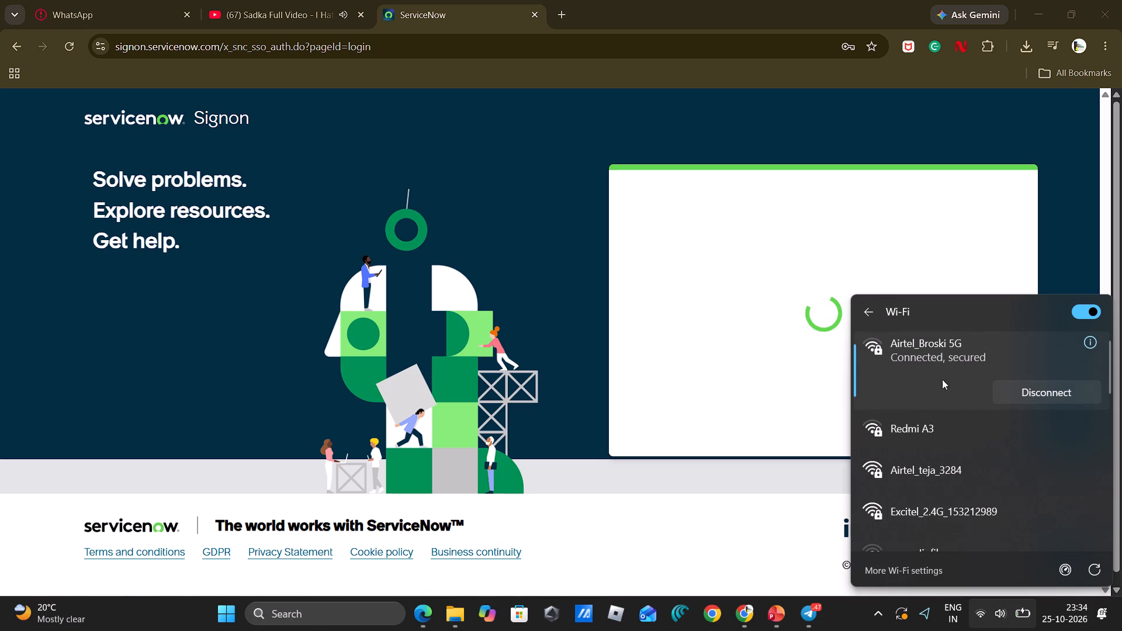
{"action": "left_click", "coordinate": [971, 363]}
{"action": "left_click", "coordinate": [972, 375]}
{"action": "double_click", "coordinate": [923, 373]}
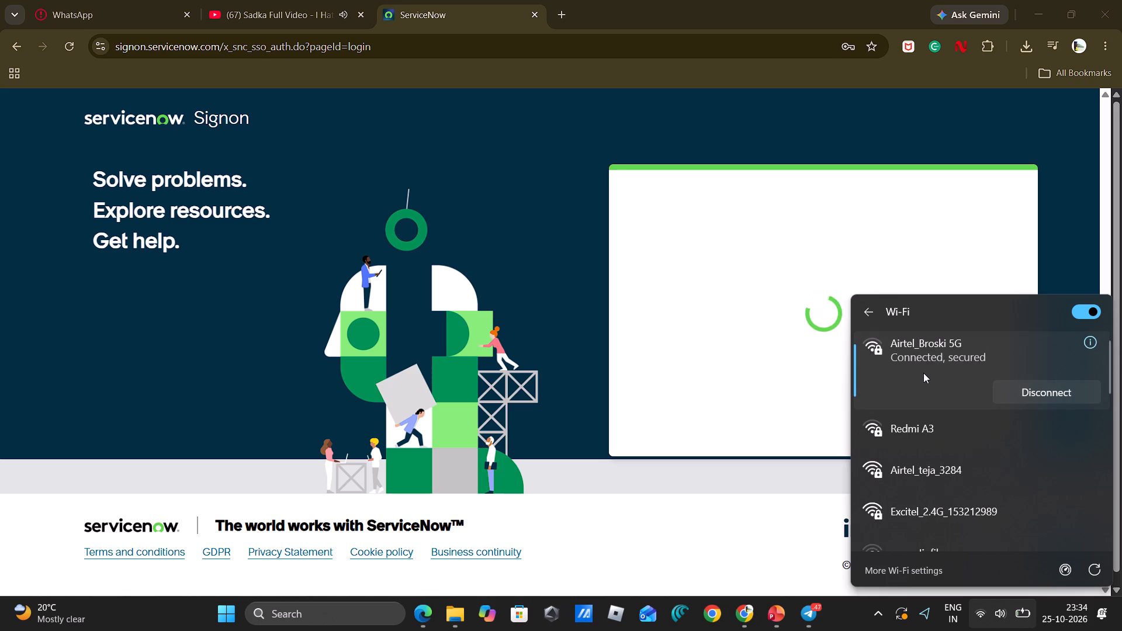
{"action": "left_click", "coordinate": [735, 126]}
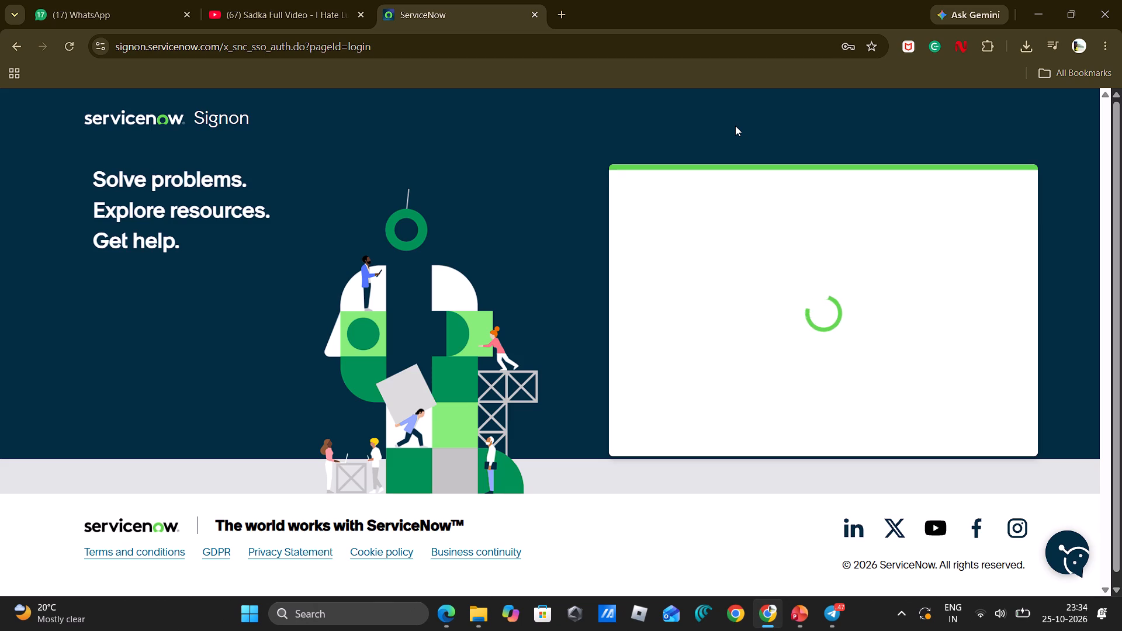
Check the Wi-Fi connection status and compare how the YouTube video and the ServiceNow sign-in page are loading.
{"action": "left_click", "coordinate": [1003, 627]}
{"action": "left_click", "coordinate": [935, 349]}
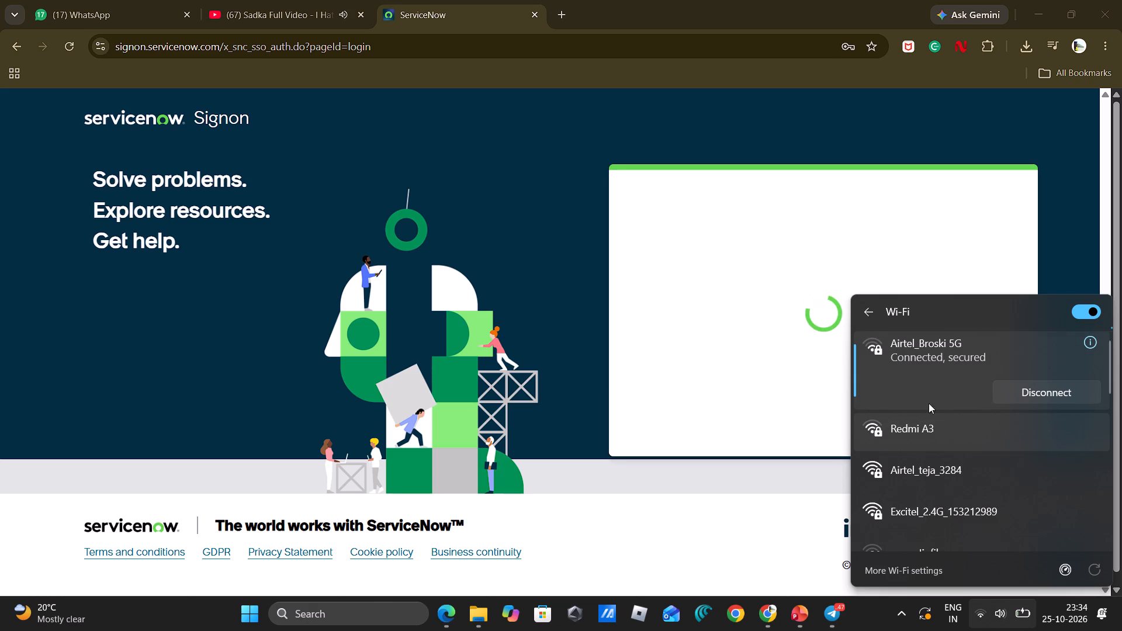
{"action": "left_click", "coordinate": [868, 178]}
{"action": "left_click", "coordinate": [253, 4]}
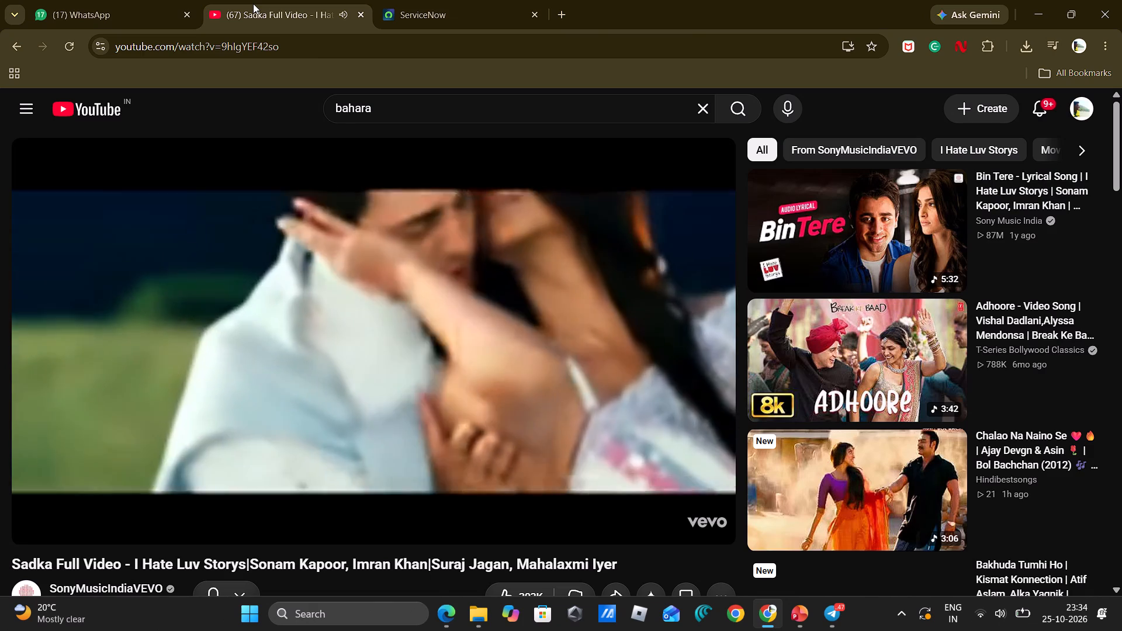
{"action": "left_click", "coordinate": [424, 0]}
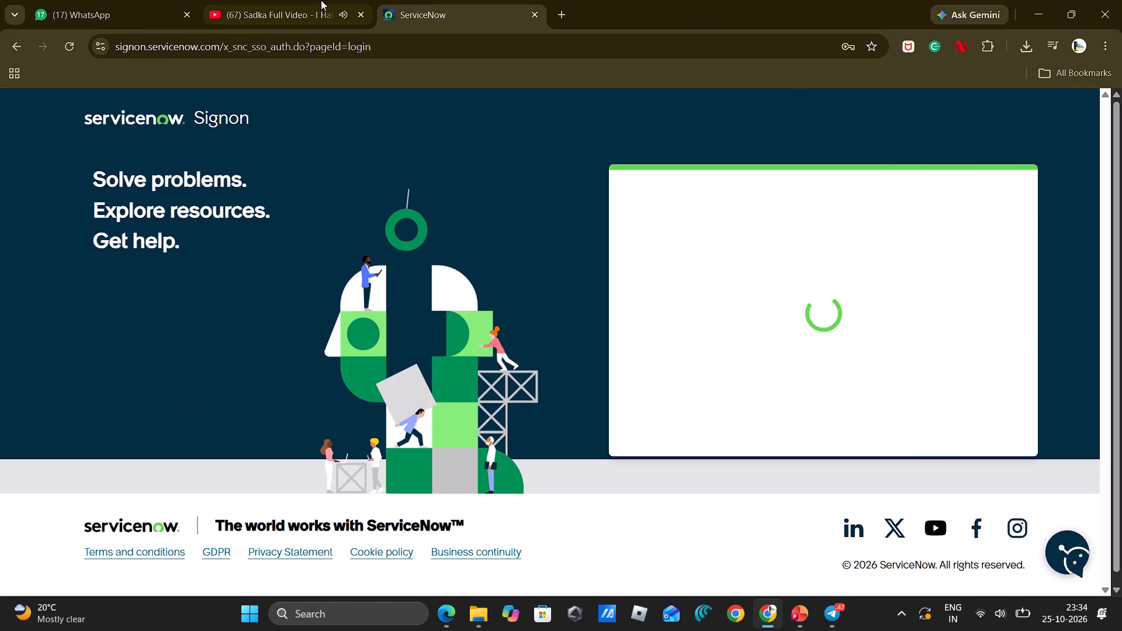
{"action": "left_click", "coordinate": [317, 0]}
{"action": "left_click", "coordinate": [475, 18]}
{"action": "left_click", "coordinate": [994, 626]}
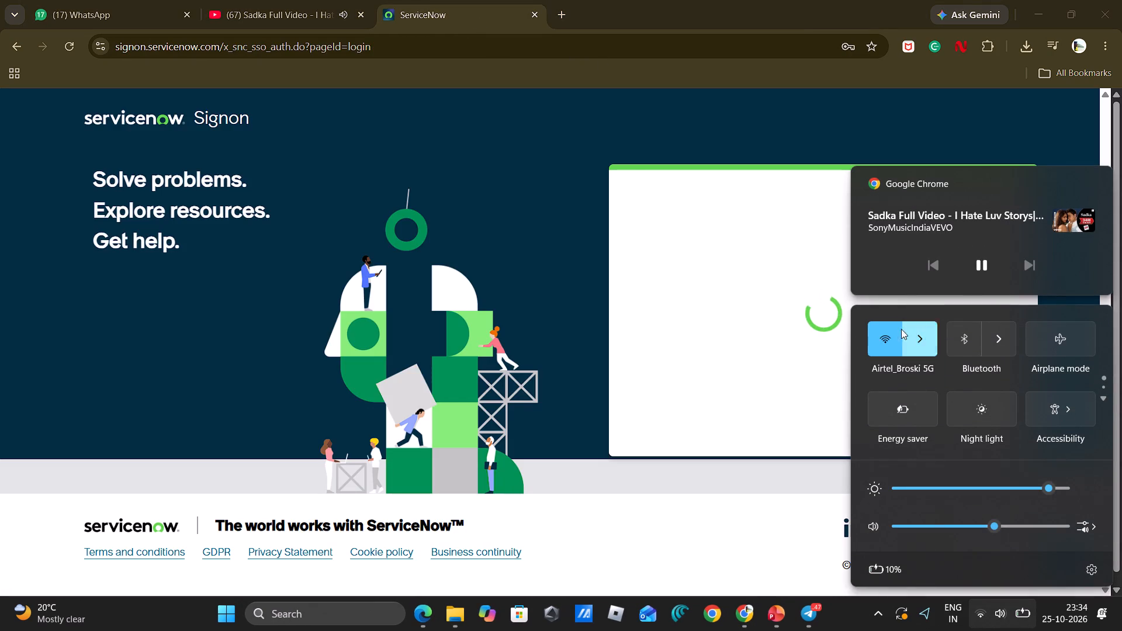
{"action": "left_click", "coordinate": [936, 343]}
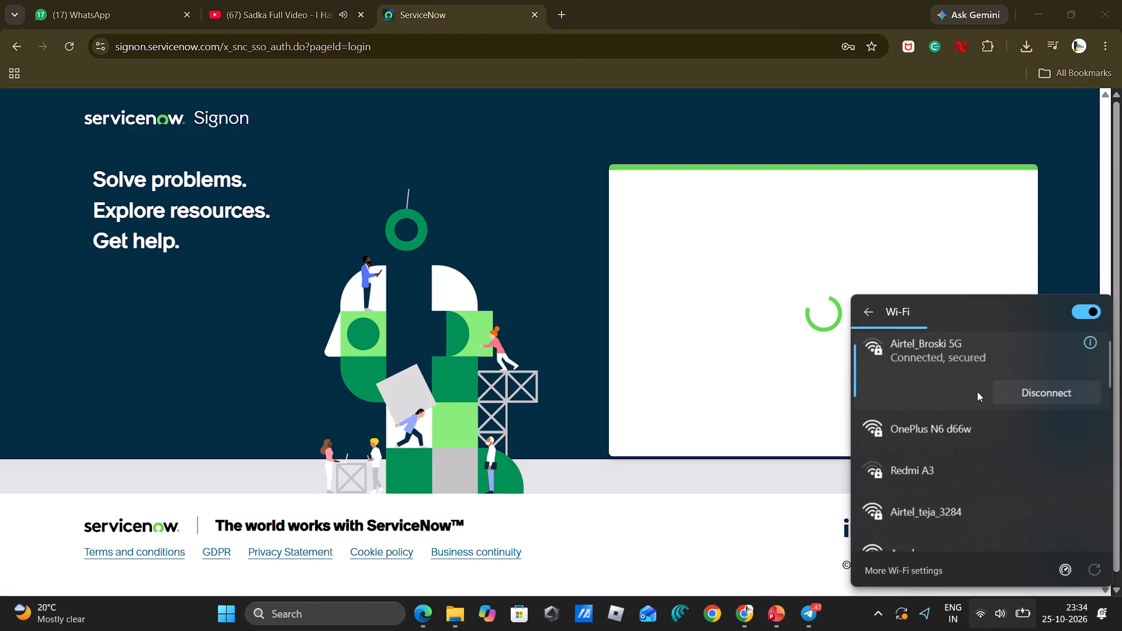
{"action": "left_click", "coordinate": [971, 383]}
{"action": "left_click", "coordinate": [801, 349]}
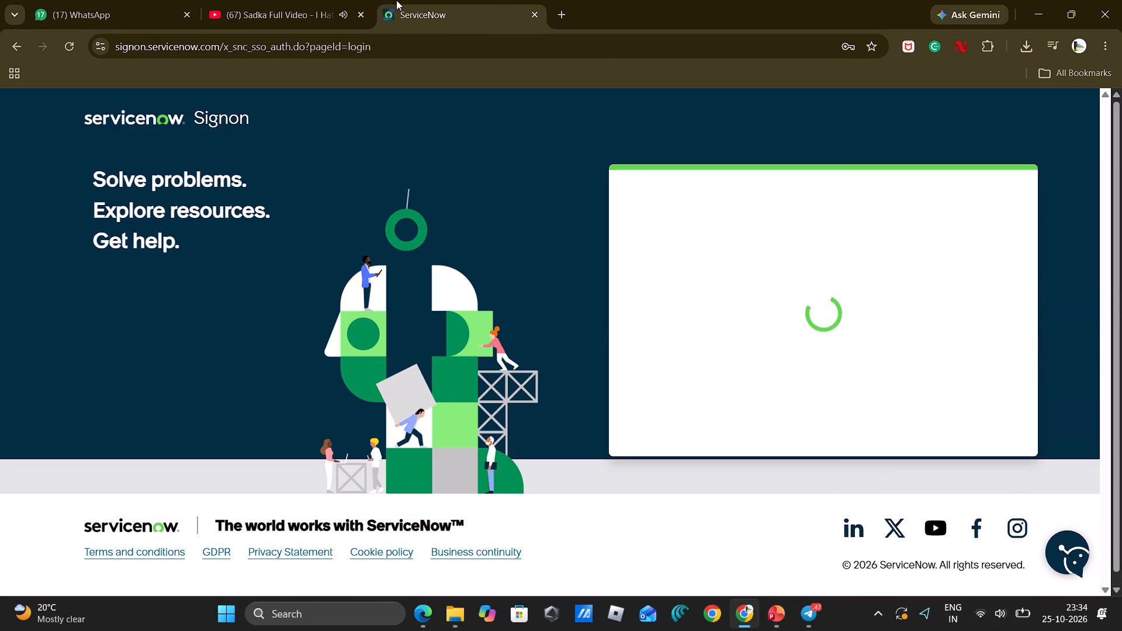
{"action": "left_click", "coordinate": [323, 15]}
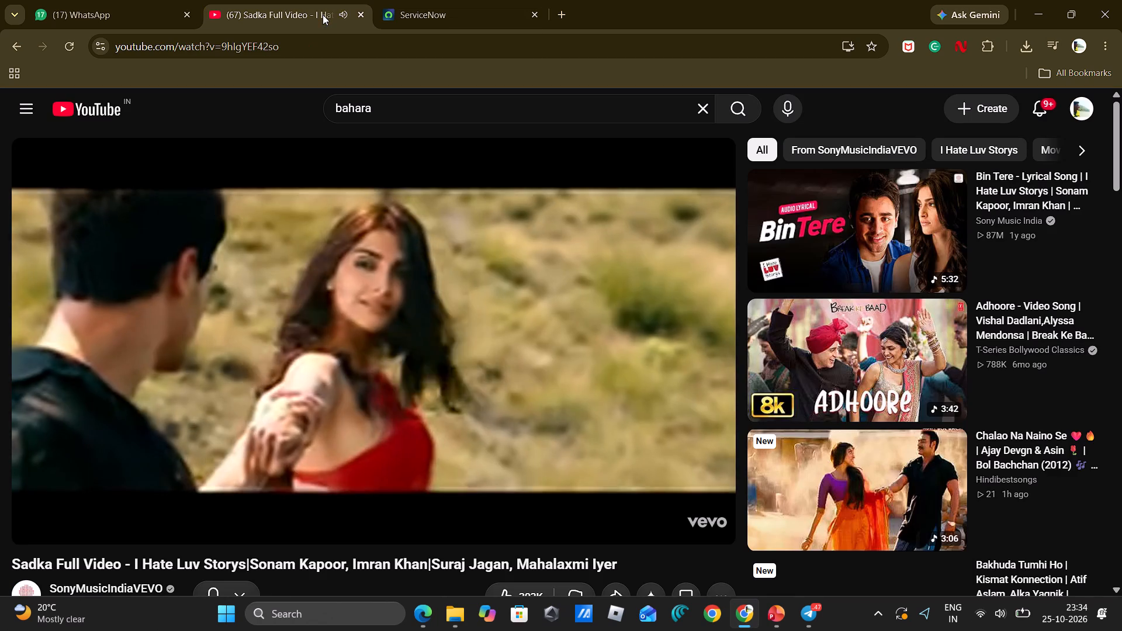
{"action": "left_click", "coordinate": [493, 6]}
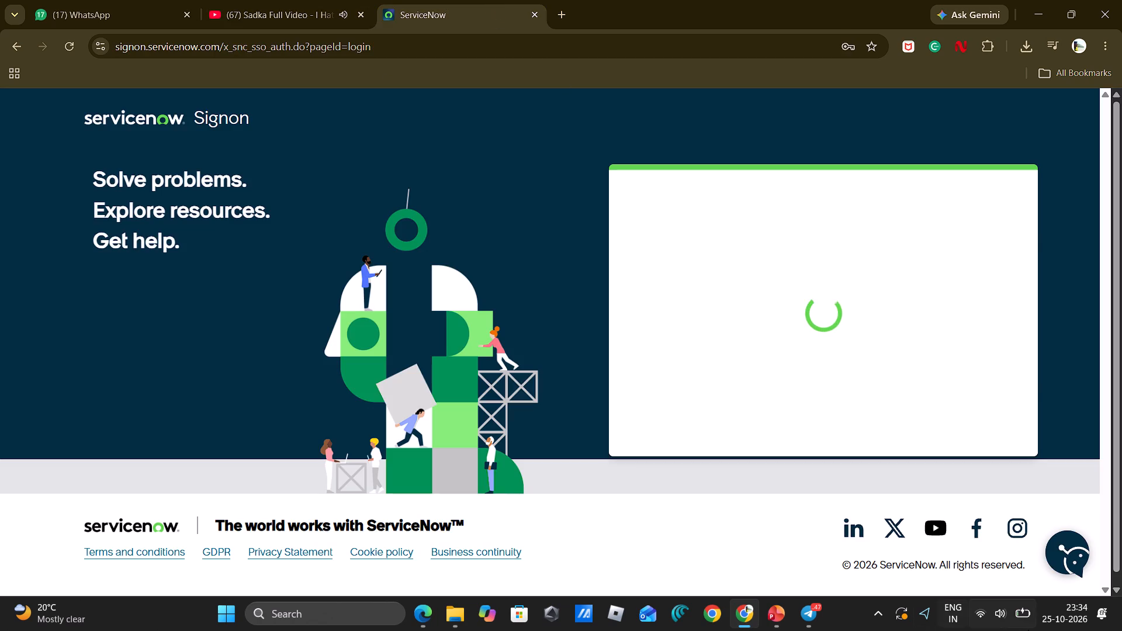
Switch the Wi-Fi connection to the OnePlus N6 d66w network and return to the ServiceNow sign-in page.
{"action": "left_click", "coordinate": [1027, 627]}
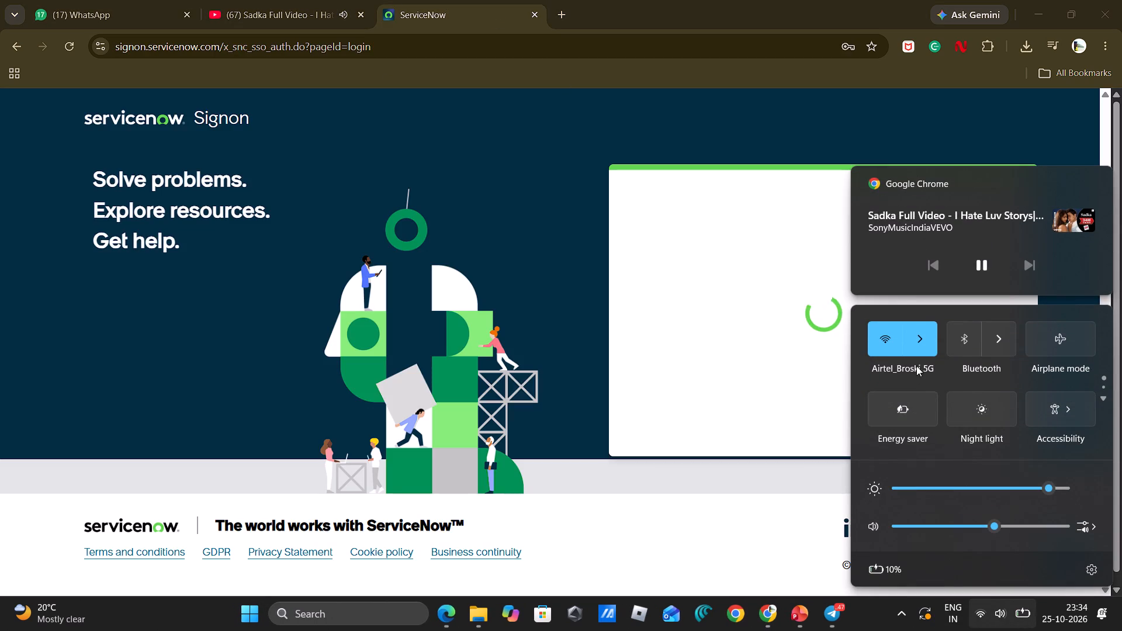
{"action": "left_click", "coordinate": [920, 347]}
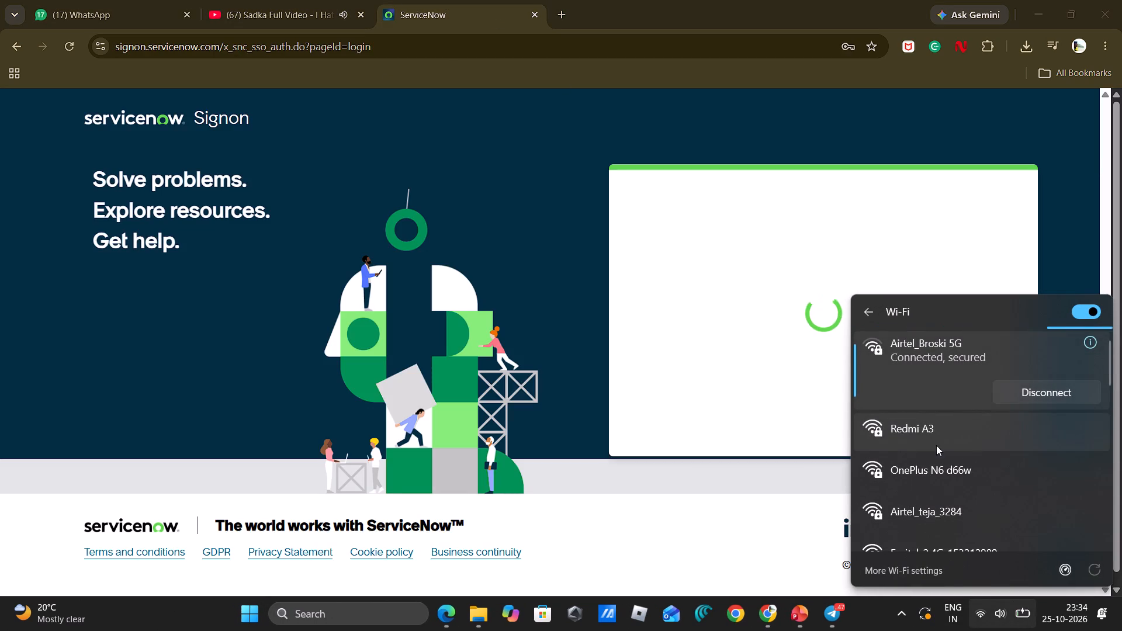
{"action": "left_click", "coordinate": [940, 460]}
{"action": "left_click", "coordinate": [1017, 384]}
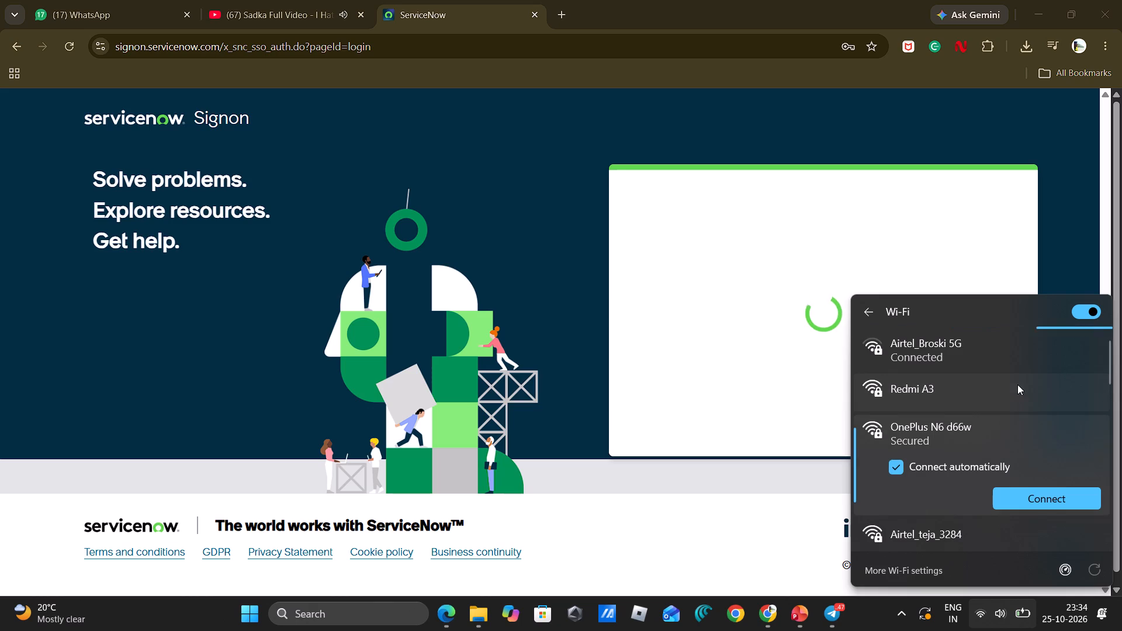
{"action": "left_click_drag", "start_coordinate": [1028, 462], "coordinate": [946, 495]}
{"action": "left_click", "coordinate": [946, 495]}
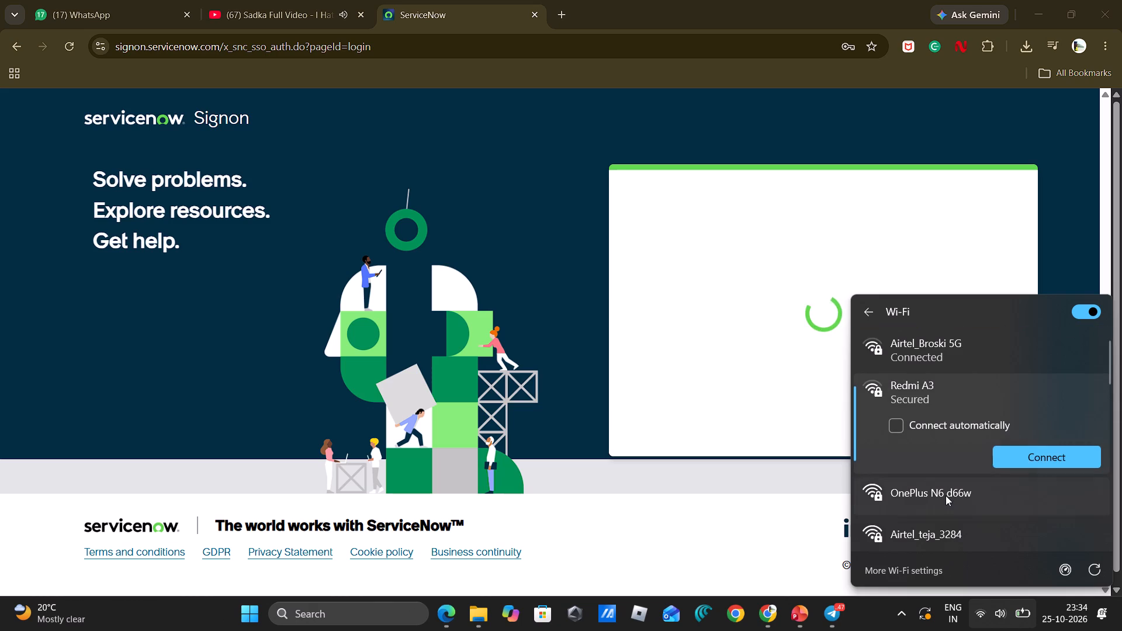
{"action": "left_click", "coordinate": [1030, 498]}
{"action": "left_click", "coordinate": [957, 476]}
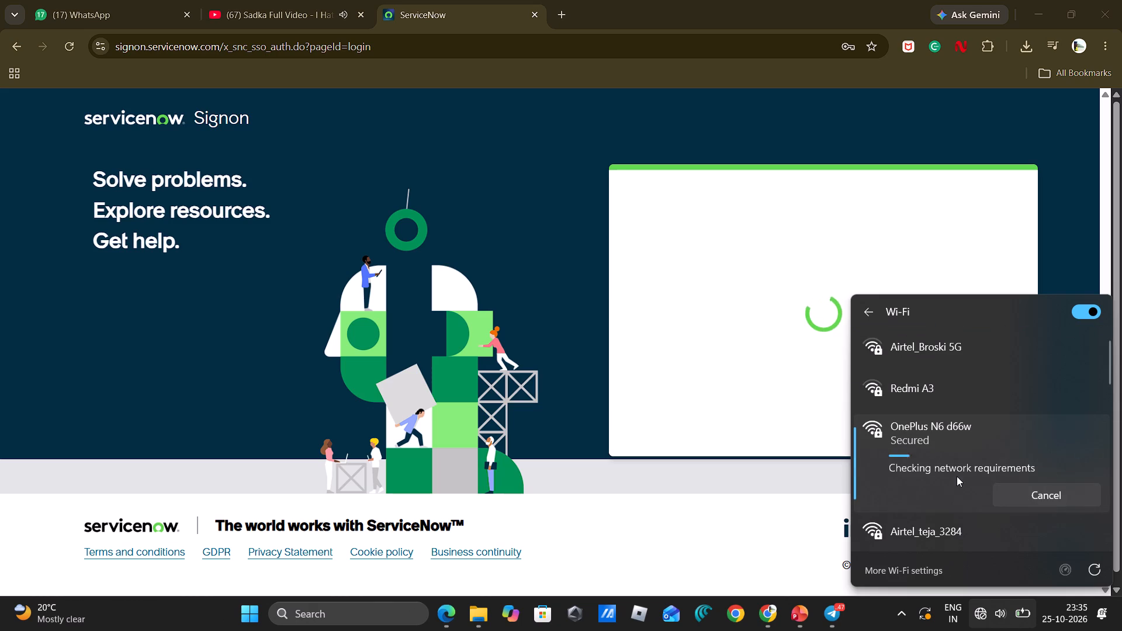
{"action": "left_click", "coordinate": [1038, 423]}
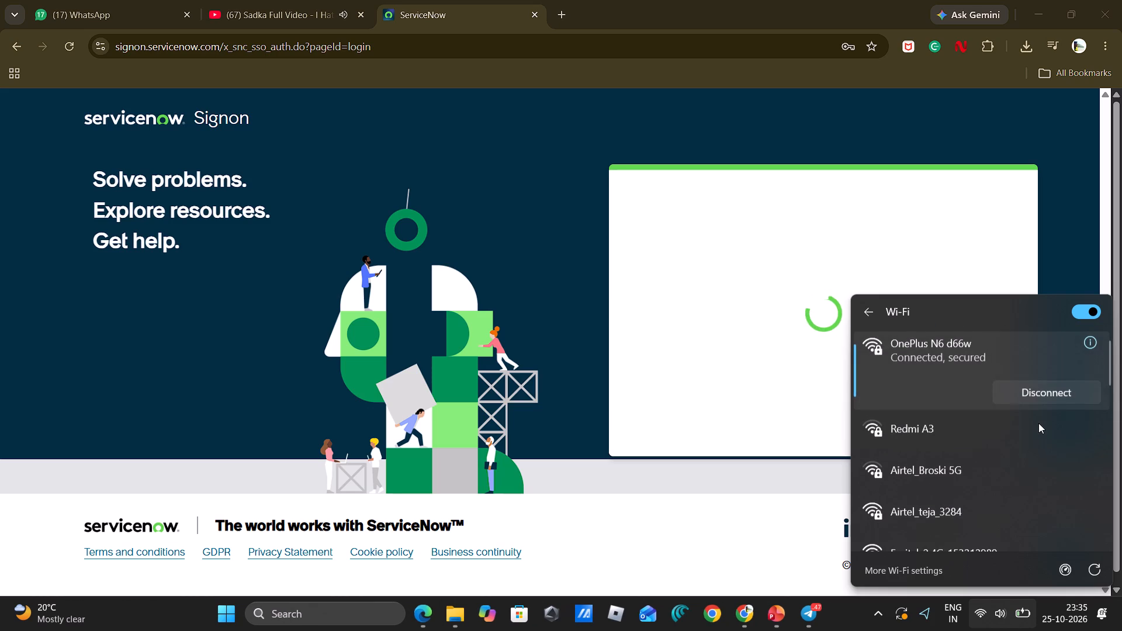
{"action": "left_click", "coordinate": [871, 320]}
{"action": "left_click", "coordinate": [785, 323]}
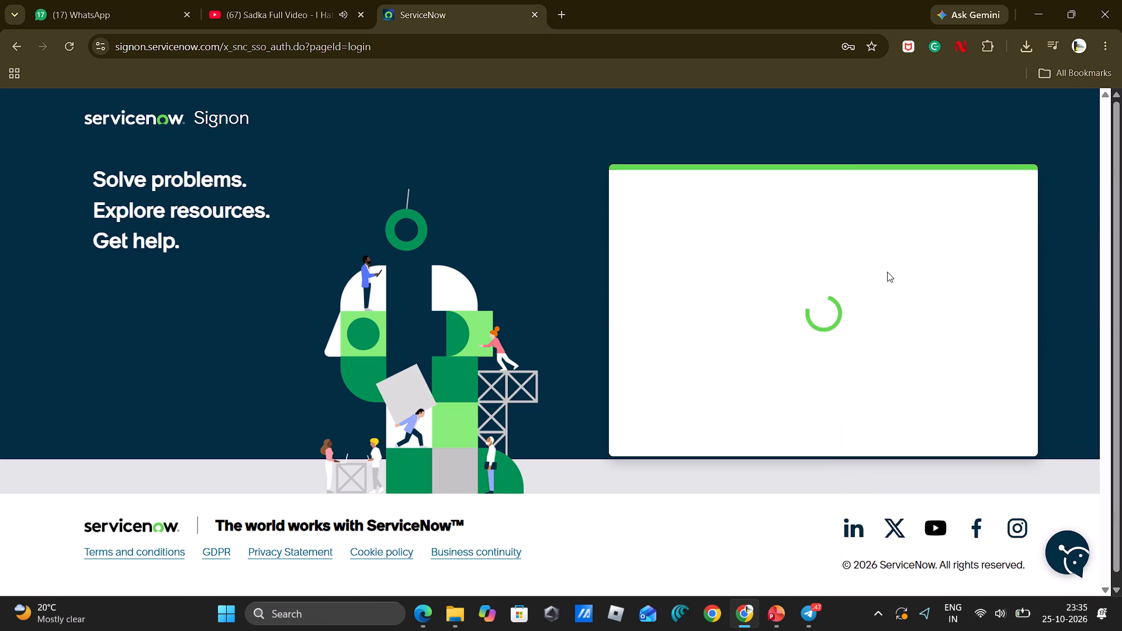
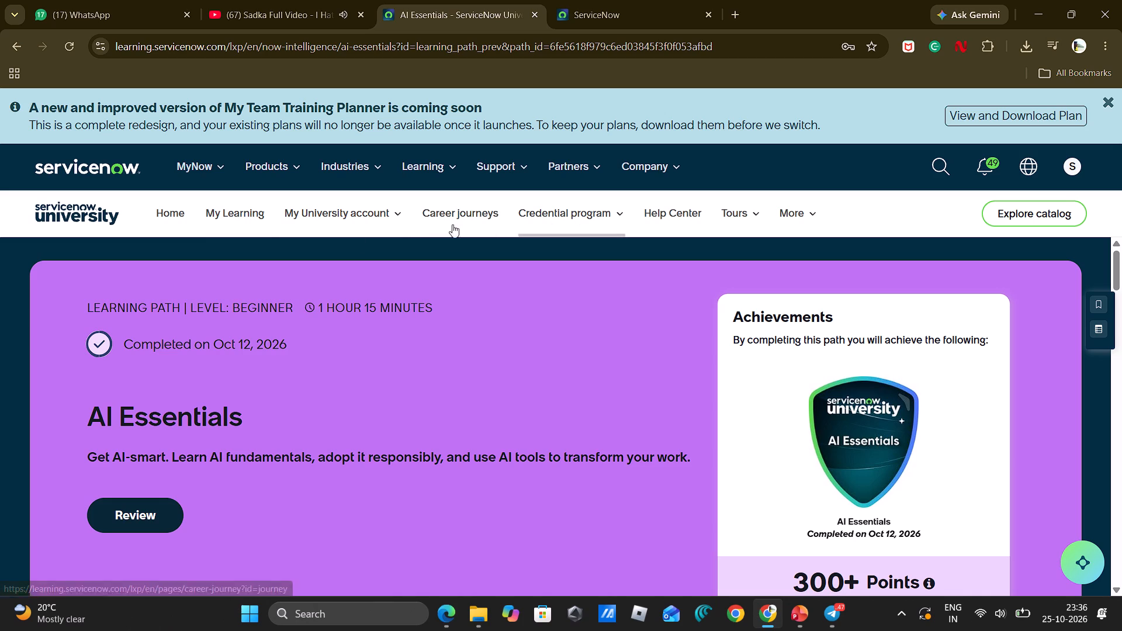
Open the My Learning dashboard of ServiceNow University and close the leftover ServiceNow sign-in tab.
{"action": "left_click", "coordinate": [237, 214]}
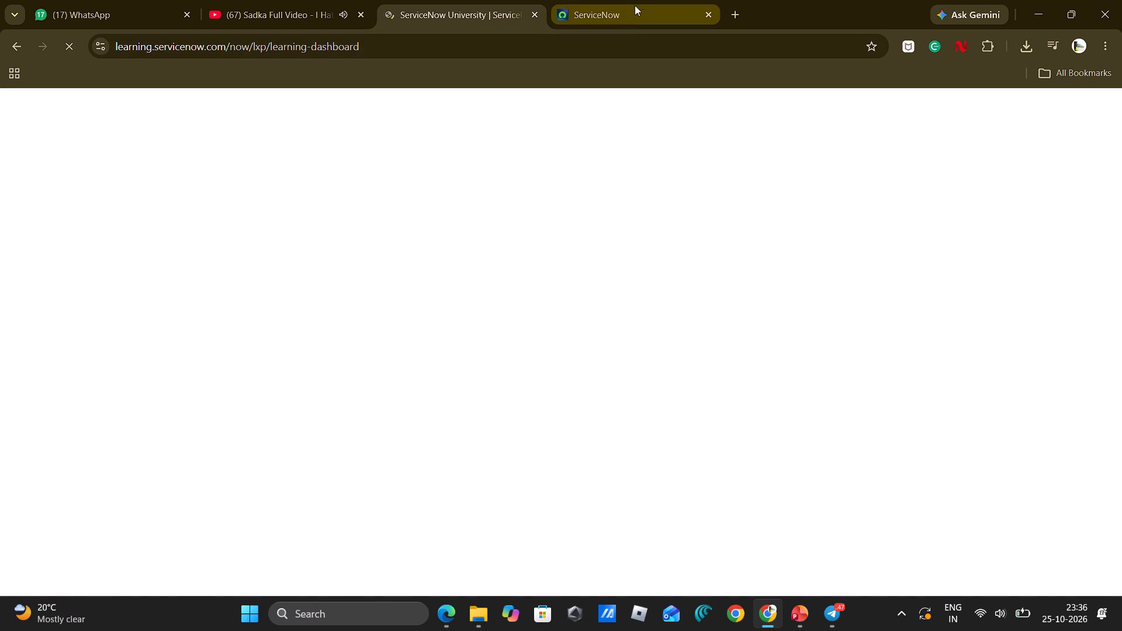
{"action": "left_click", "coordinate": [633, 0]}
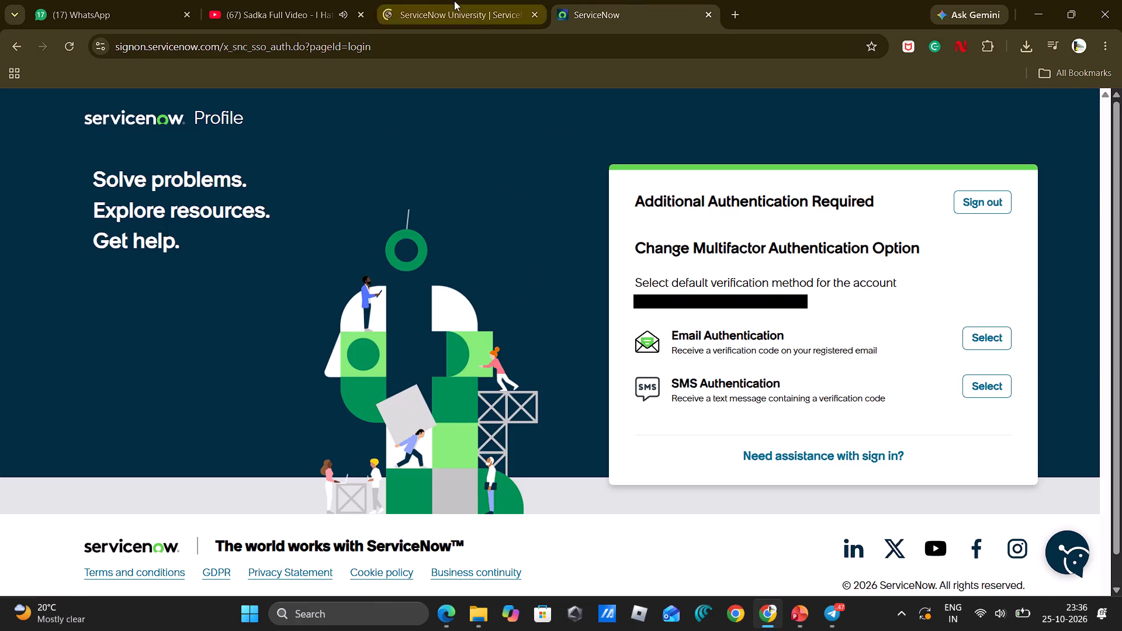
{"action": "left_click", "coordinate": [454, 1]}
{"action": "left_click", "coordinate": [711, 19]}
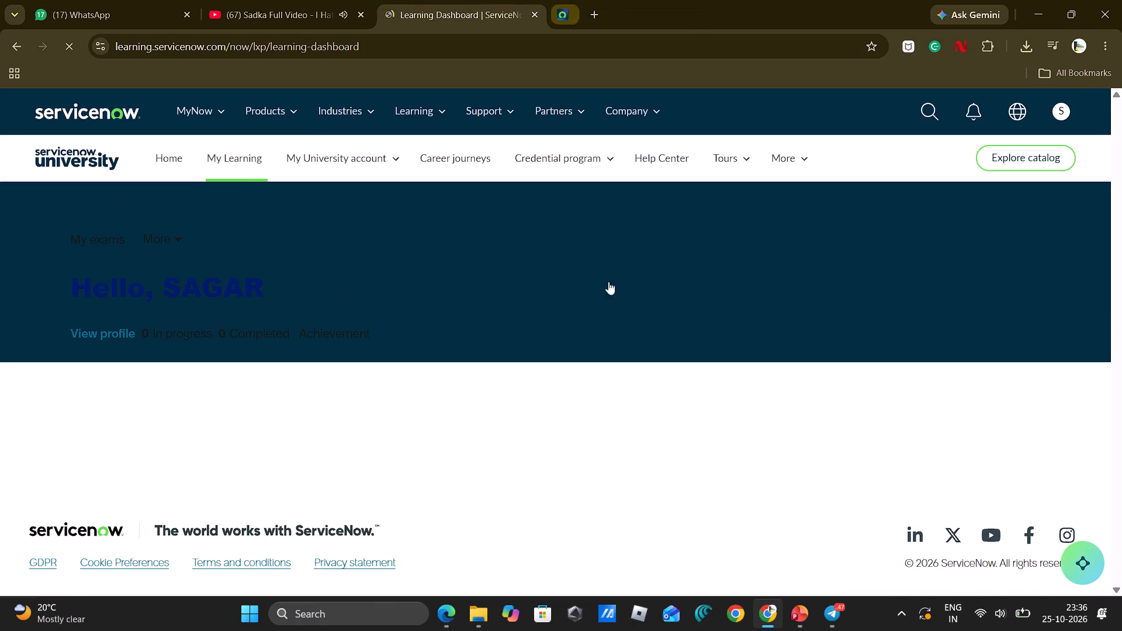
Look over the learning dashboard's profile summary, required training and recently earned skills.
{"action": "scroll", "coordinate": [566, 403], "scroll_direction": "down", "scroll_amount": 7}
{"action": "scroll", "coordinate": [566, 403], "scroll_direction": "up", "scroll_amount": 4}
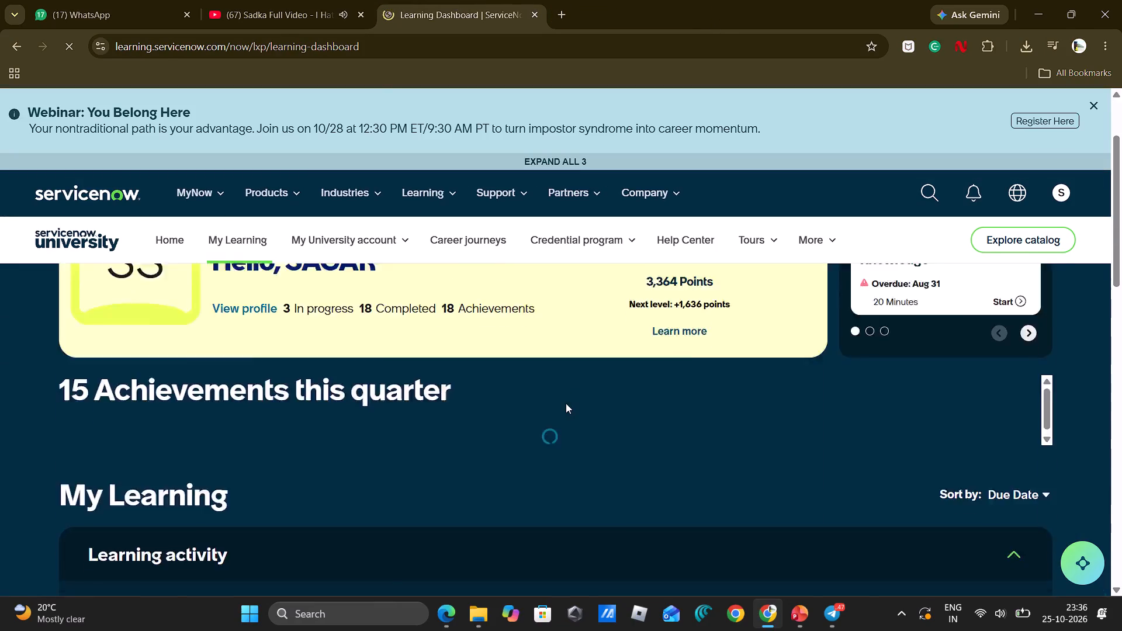
{"action": "scroll", "coordinate": [566, 403], "scroll_direction": "up", "scroll_amount": 5}
{"action": "scroll", "coordinate": [566, 403], "scroll_direction": "down", "scroll_amount": 5}
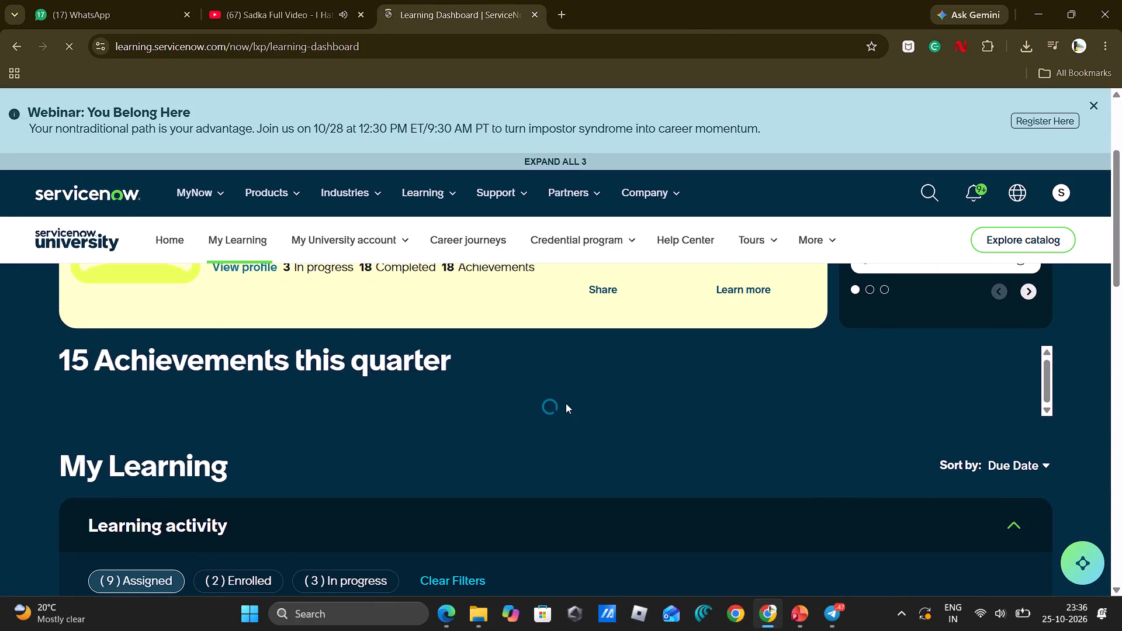
{"action": "scroll", "coordinate": [566, 403], "scroll_direction": "up", "scroll_amount": 9}
{"action": "scroll", "coordinate": [919, 406], "scroll_direction": "down", "scroll_amount": 1}
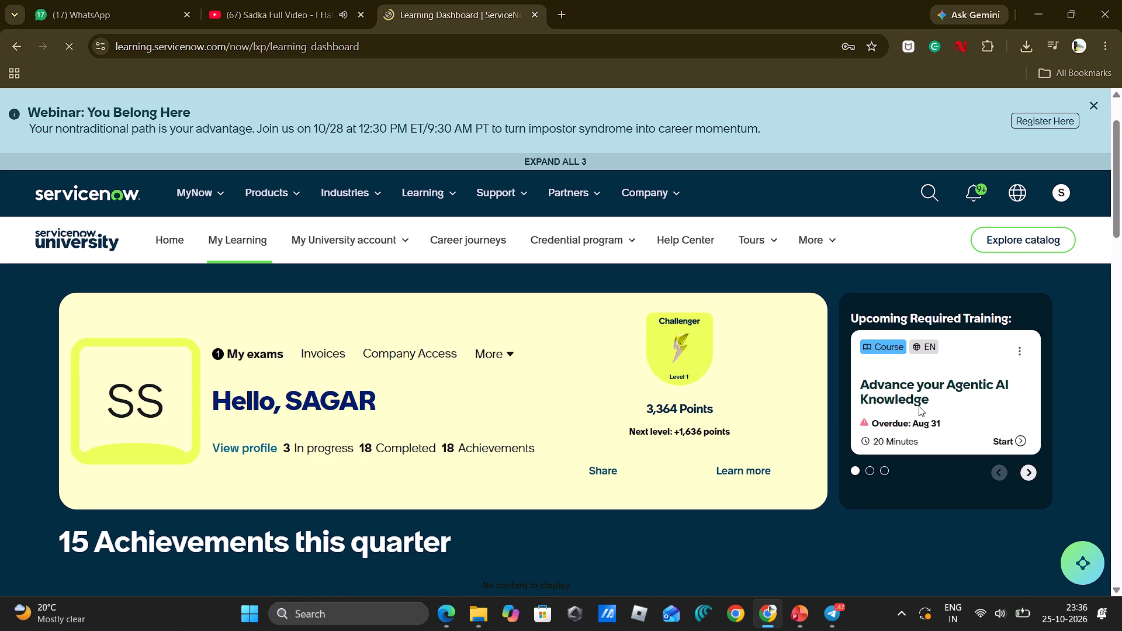
{"action": "scroll", "coordinate": [919, 406], "scroll_direction": "down", "scroll_amount": 1}
{"action": "scroll", "coordinate": [708, 476], "scroll_direction": "down", "scroll_amount": 2}
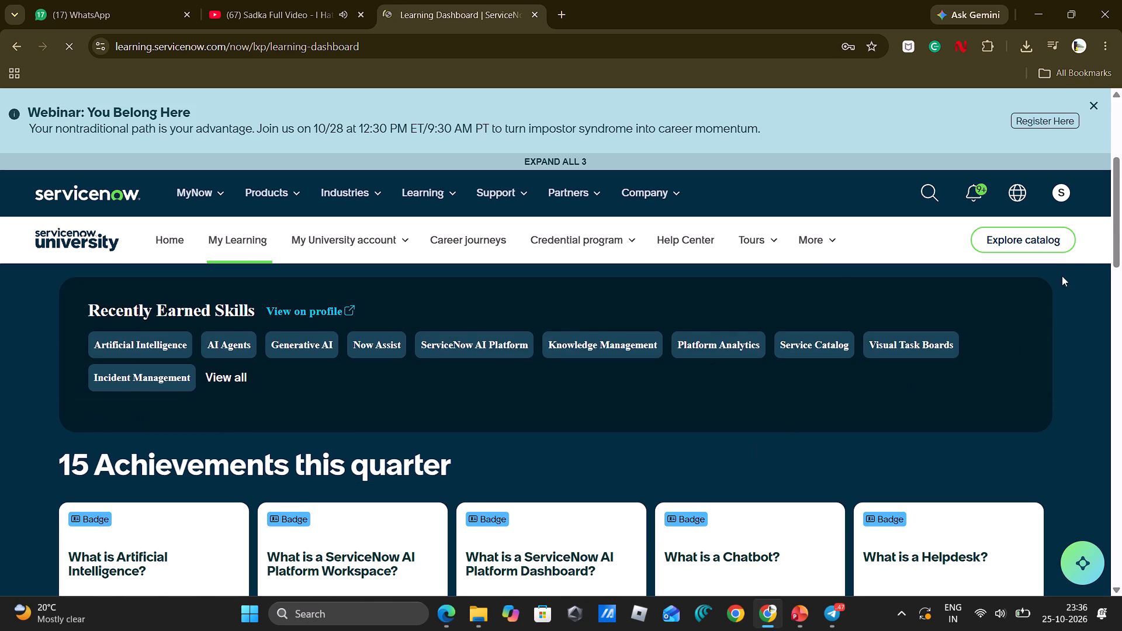
Browse all the badges in the carousel of achievements earned this quarter.
{"action": "left_click_drag", "start_coordinate": [1114, 236], "coordinate": [1121, 271]}
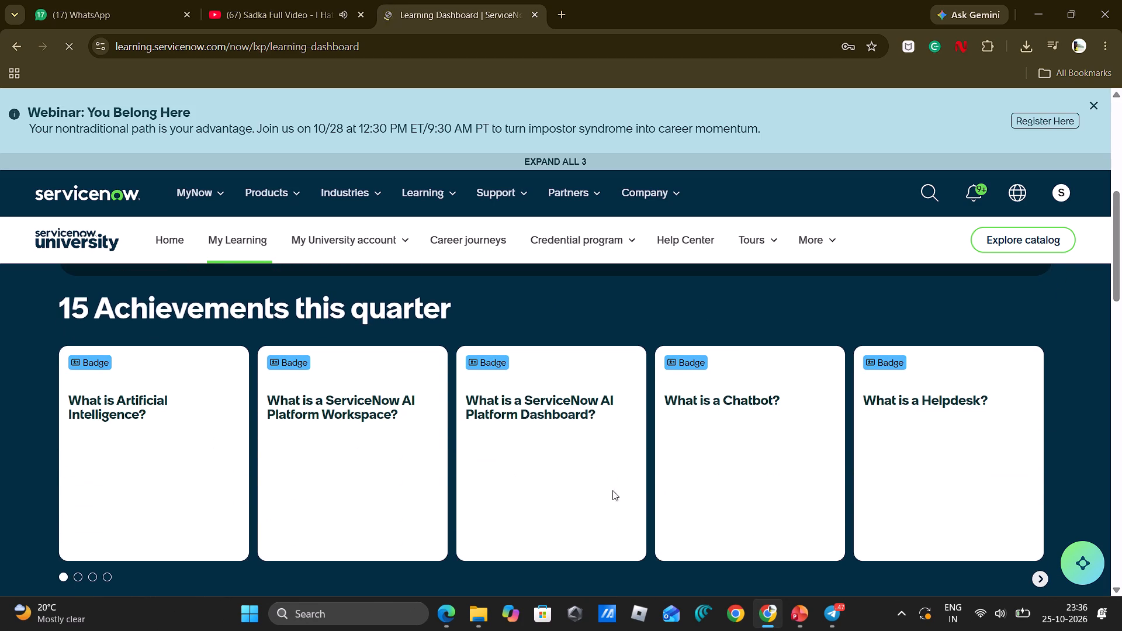
{"action": "scroll", "coordinate": [788, 487], "scroll_direction": "down", "scroll_amount": 1}
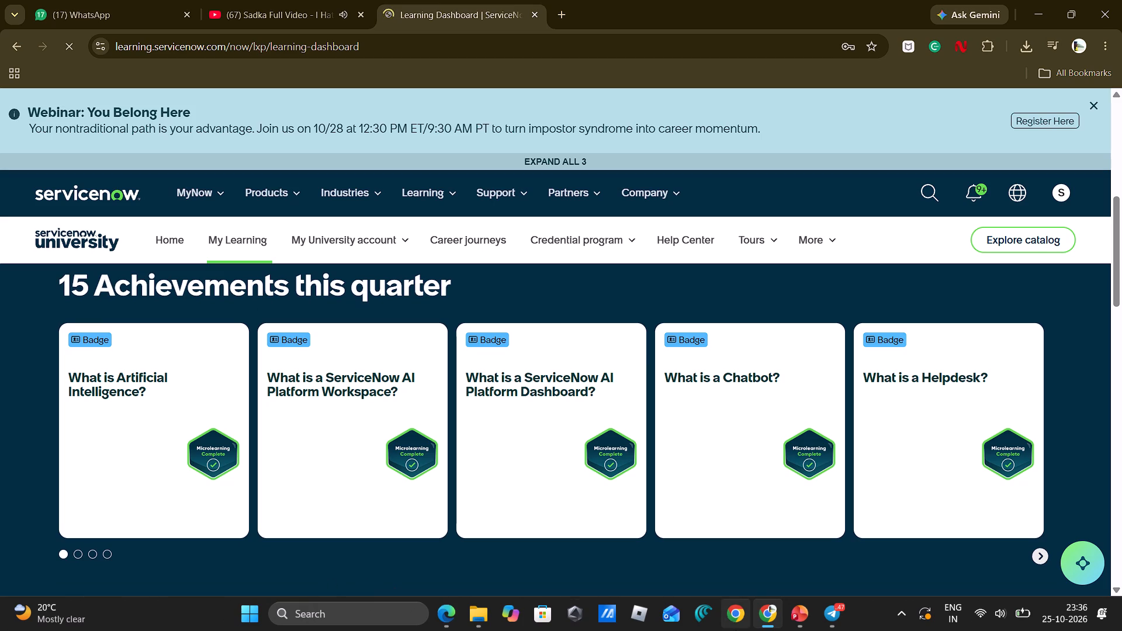
{"action": "left_click", "coordinate": [1039, 558]}
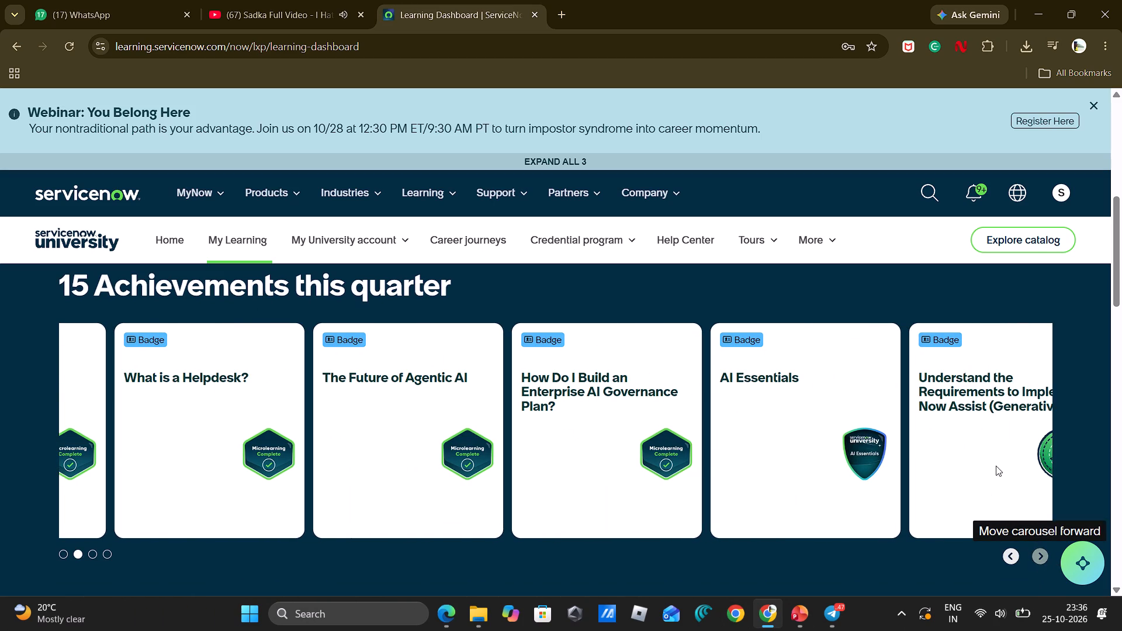
{"action": "left_click", "coordinate": [1042, 559]}
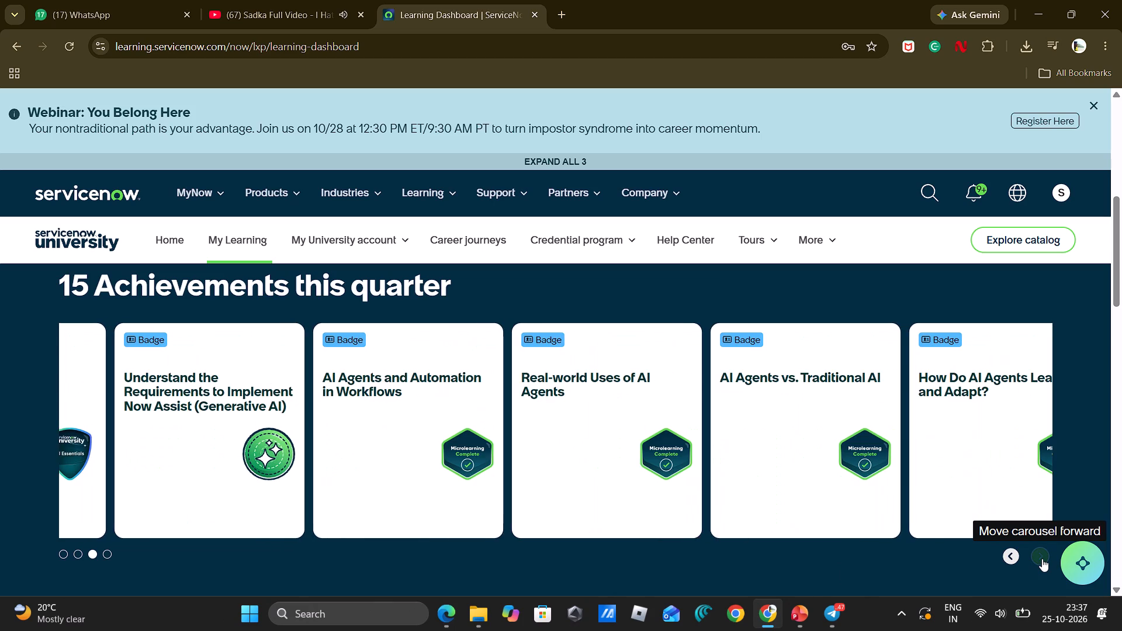
{"action": "left_click", "coordinate": [1042, 559]}
{"action": "left_click", "coordinate": [1042, 559]}
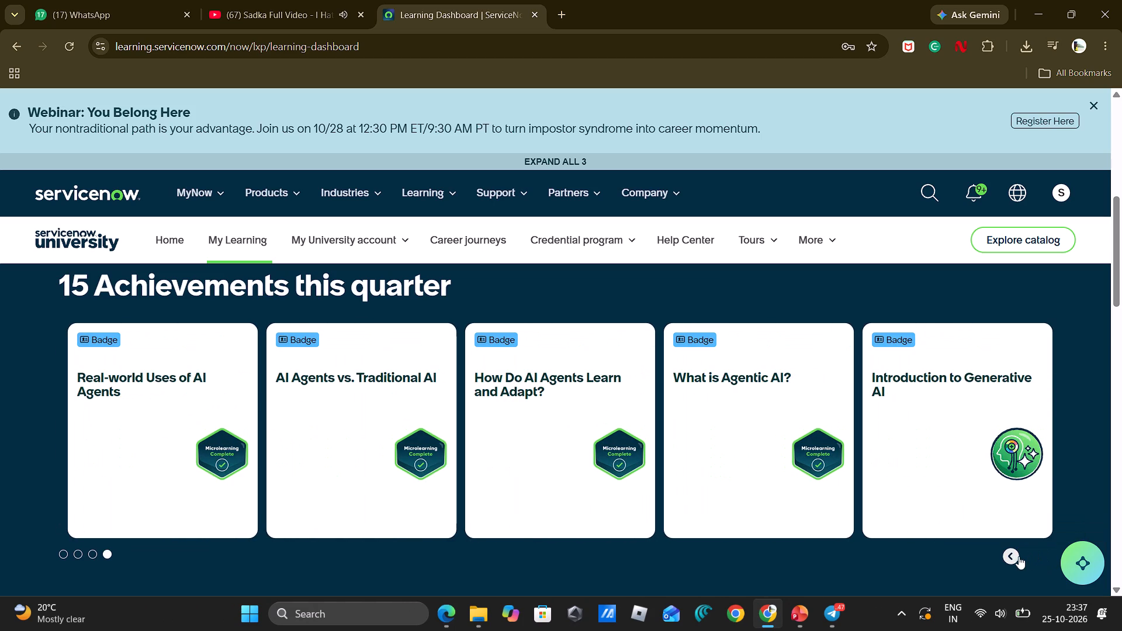
{"action": "triple_click", "coordinate": [1016, 557]}
{"action": "triple_click", "coordinate": [1016, 557]}
{"action": "left_click", "coordinate": [1016, 557]}
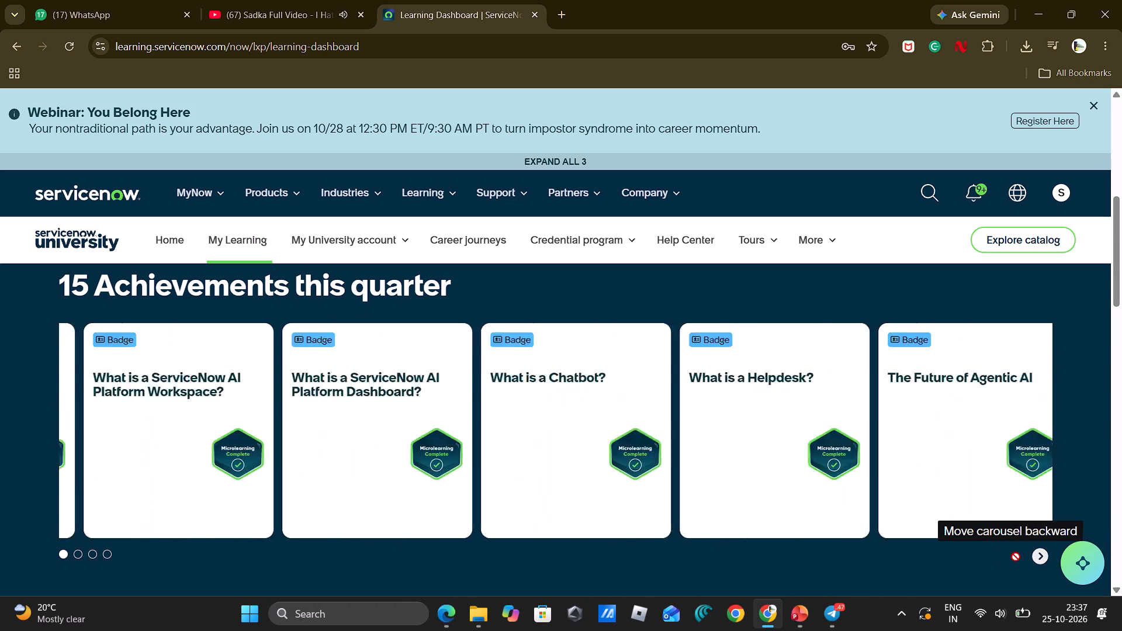
{"action": "left_click", "coordinate": [1016, 557]}
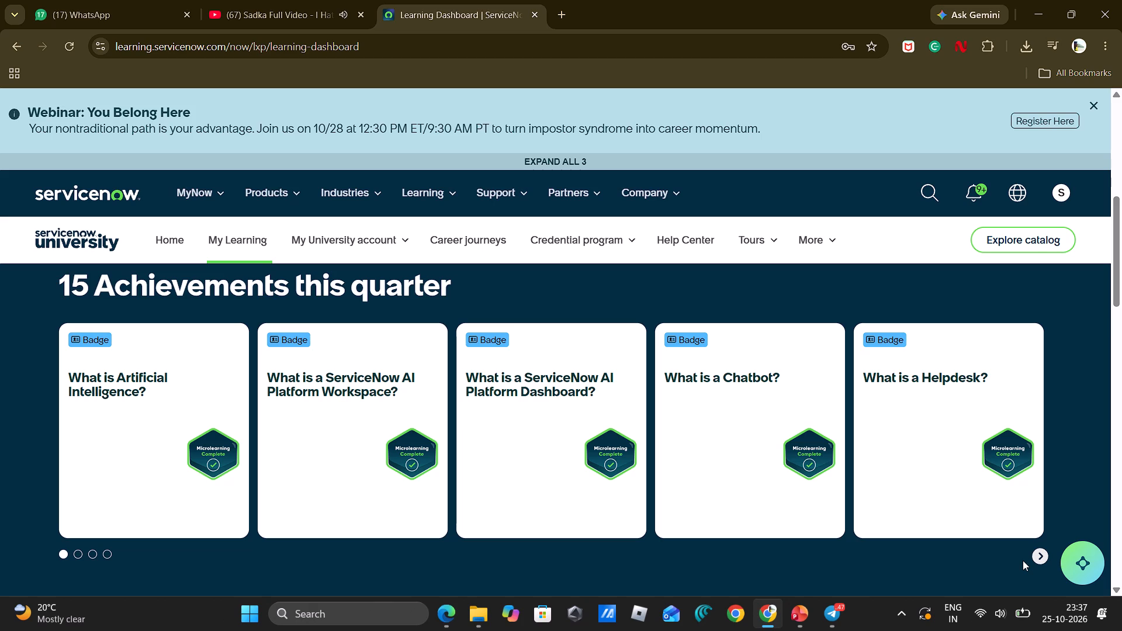
{"action": "left_click", "coordinate": [1044, 558]}
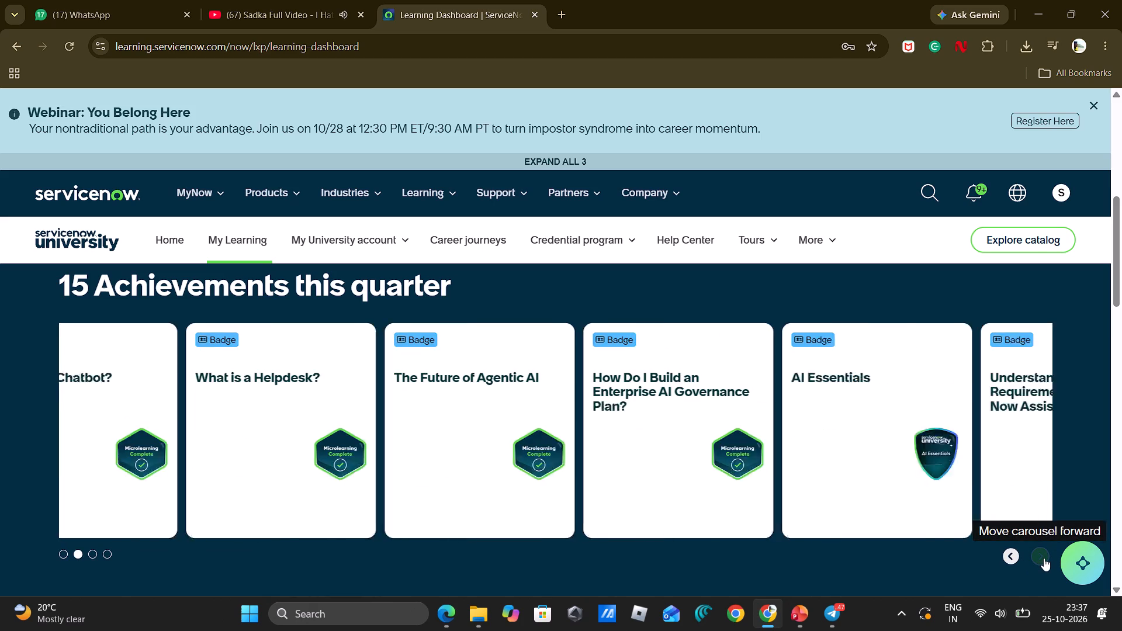
{"action": "left_click", "coordinate": [1044, 558]}
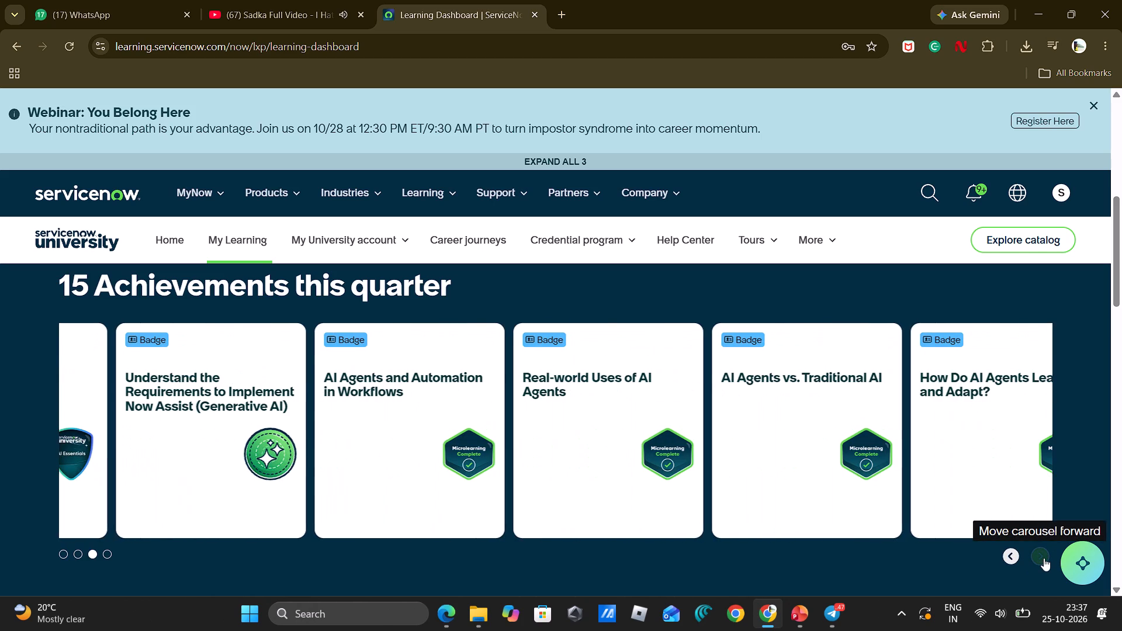
{"action": "left_click", "coordinate": [1044, 558]}
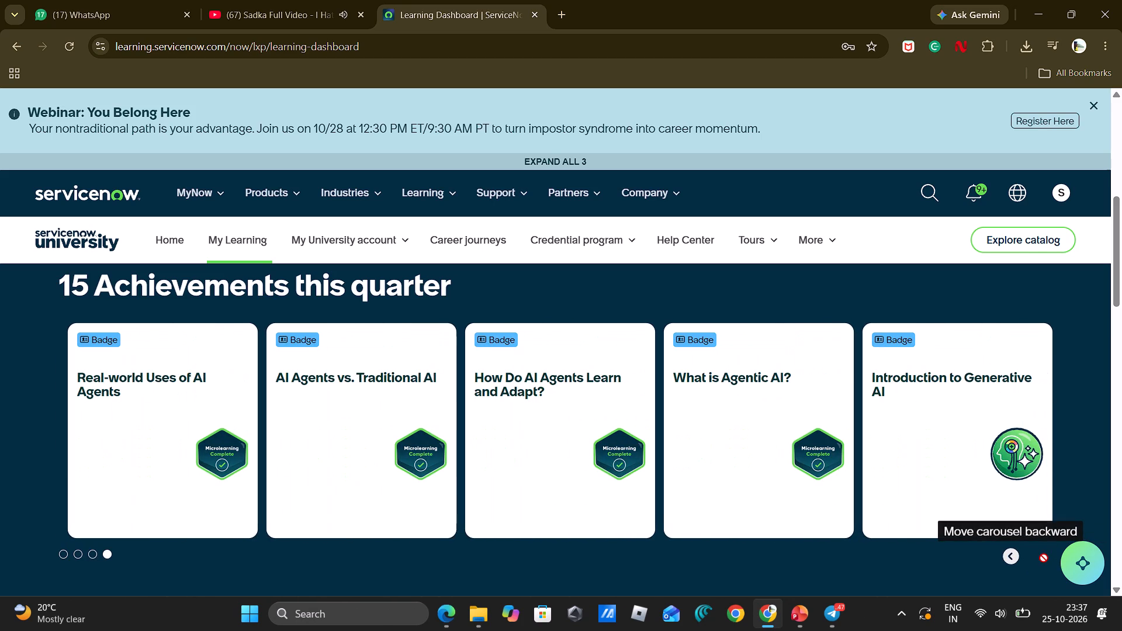
{"action": "left_click", "coordinate": [1044, 558]}
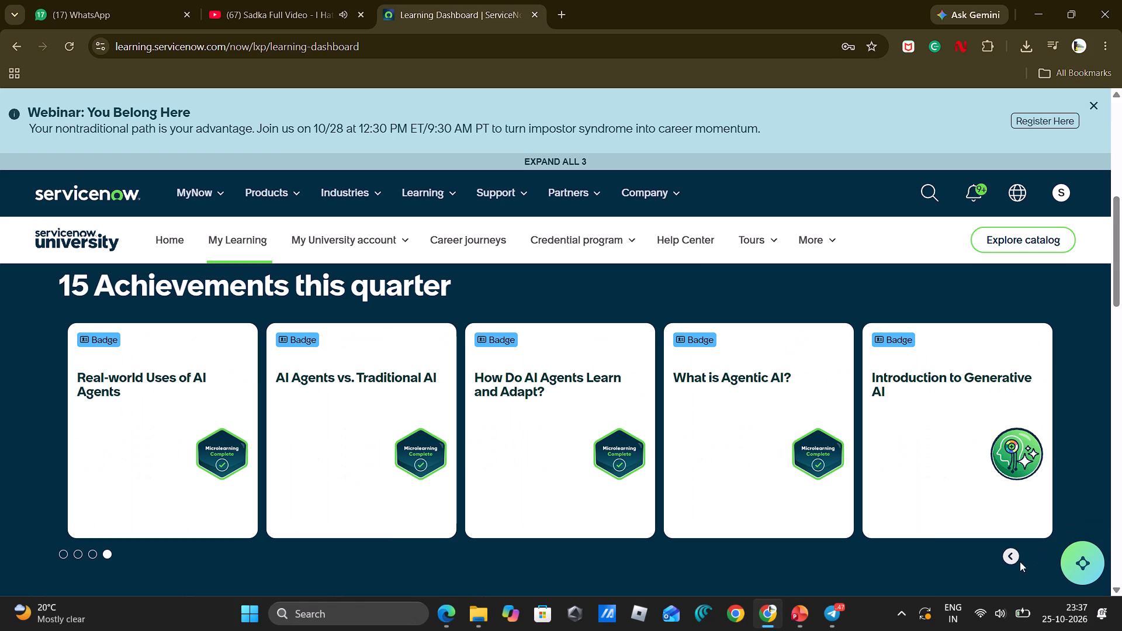
{"action": "triple_click", "coordinate": [1012, 561]}
{"action": "left_click", "coordinate": [1012, 561]}
Examine the My credentials section under My Achievements and try to open the micro-certification's details.
{"action": "scroll", "coordinate": [837, 546], "scroll_direction": "down", "scroll_amount": 9}
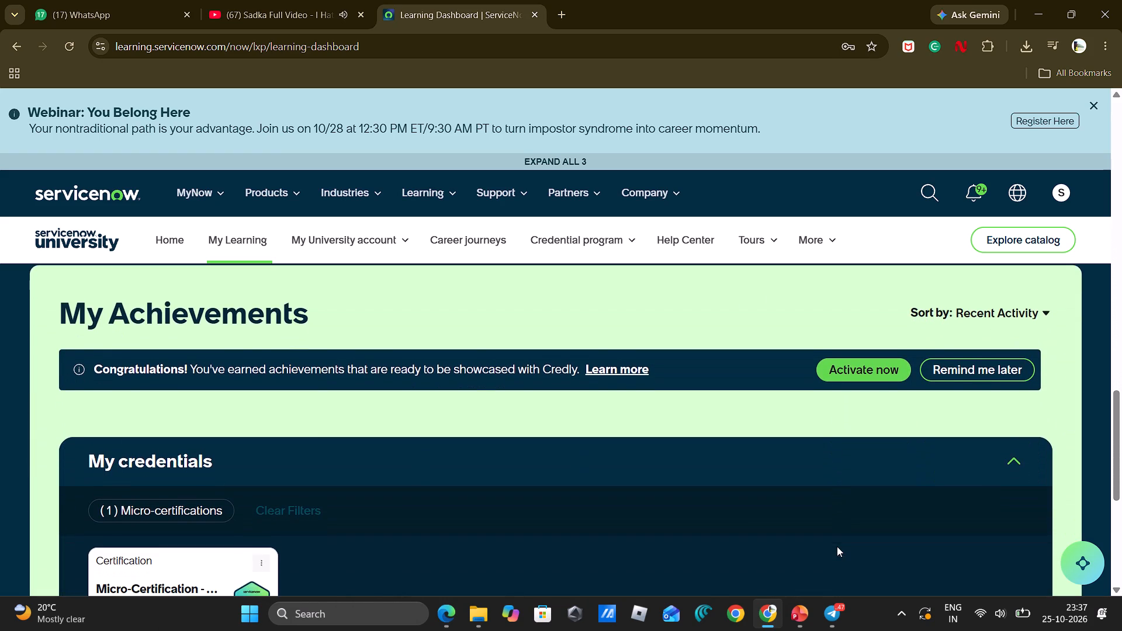
{"action": "scroll", "coordinate": [788, 363], "scroll_direction": "down", "scroll_amount": 2}
{"action": "scroll", "coordinate": [728, 448], "scroll_direction": "up", "scroll_amount": 1}
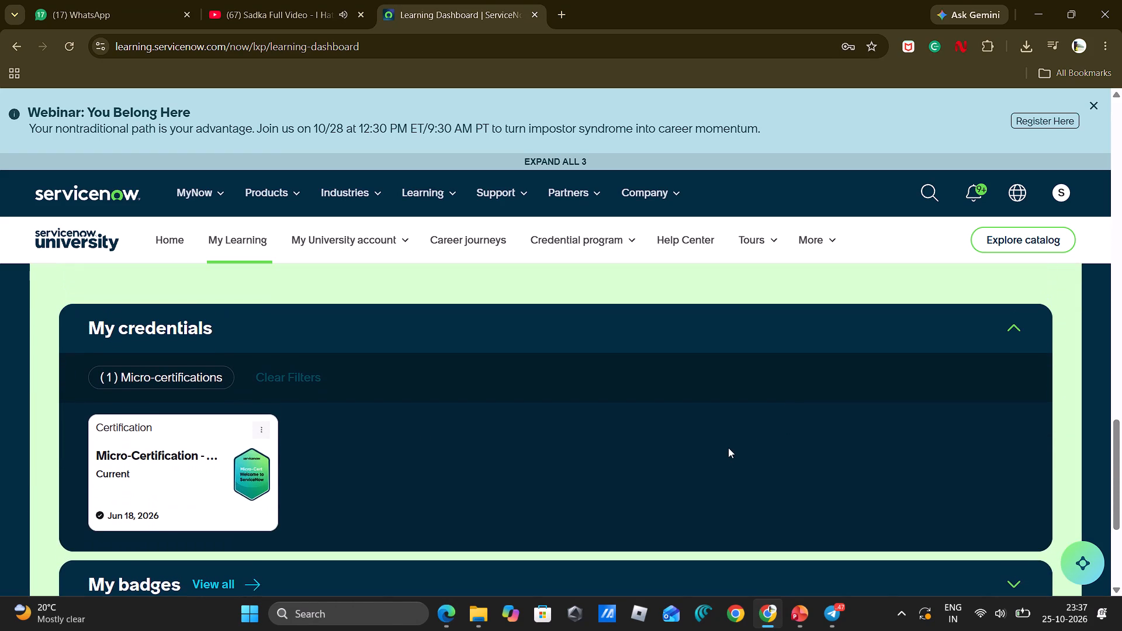
{"action": "scroll", "coordinate": [205, 491], "scroll_direction": "down", "scroll_amount": 1}
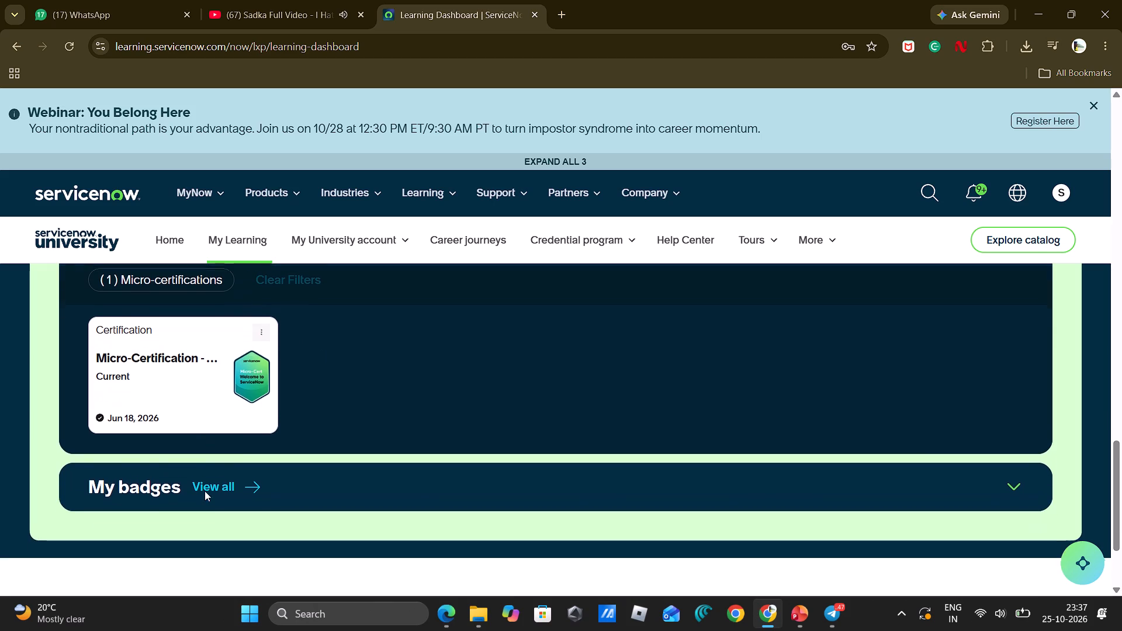
{"action": "scroll", "coordinate": [205, 491], "scroll_direction": "down", "scroll_amount": 1}
{"action": "scroll", "coordinate": [237, 469], "scroll_direction": "up", "scroll_amount": 1}
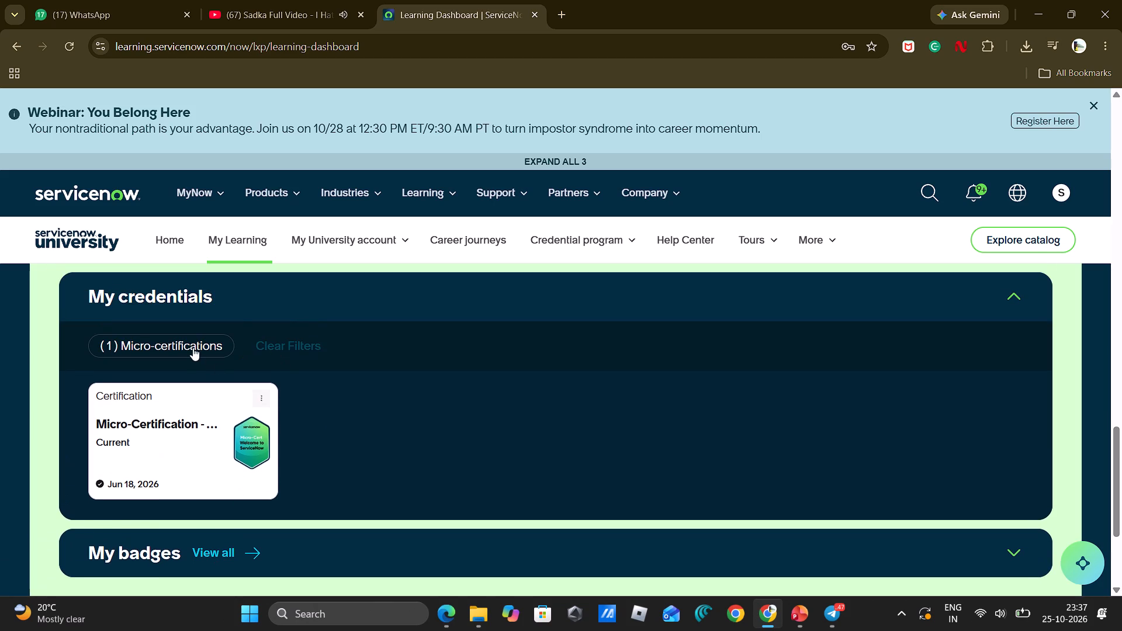
{"action": "scroll", "coordinate": [193, 348], "scroll_direction": "down", "scroll_amount": 1}
{"action": "scroll", "coordinate": [228, 443], "scroll_direction": "up", "scroll_amount": 1}
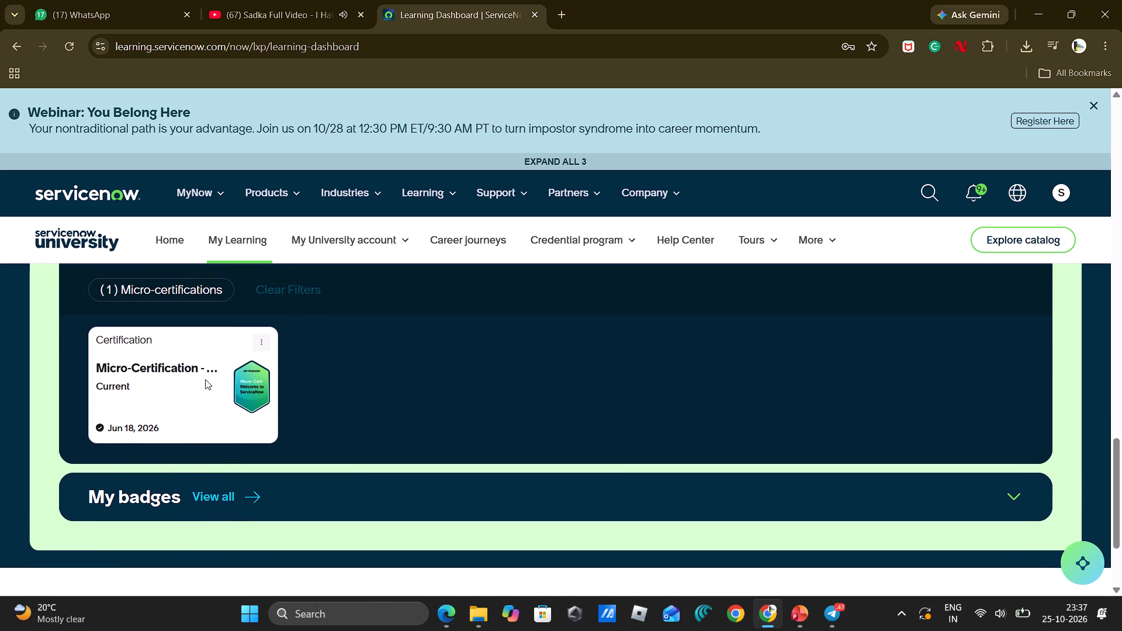
{"action": "left_click", "coordinate": [161, 382]}
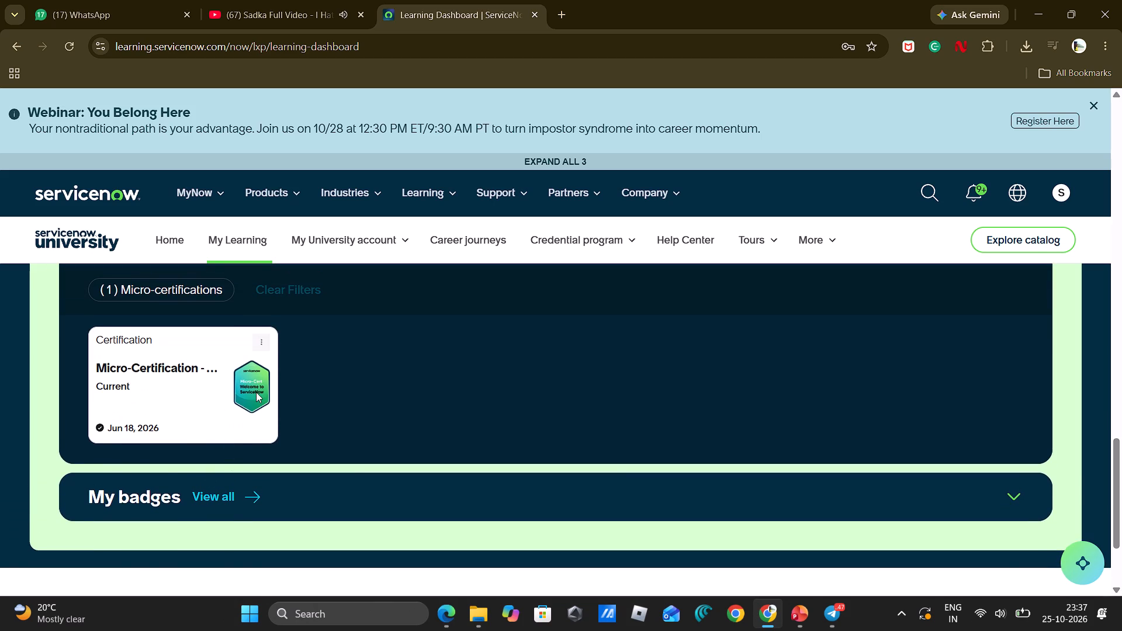
{"action": "left_click", "coordinate": [256, 392]}
Open the full list of My badges and review the badges on its first page.
{"action": "left_click", "coordinate": [254, 498]}
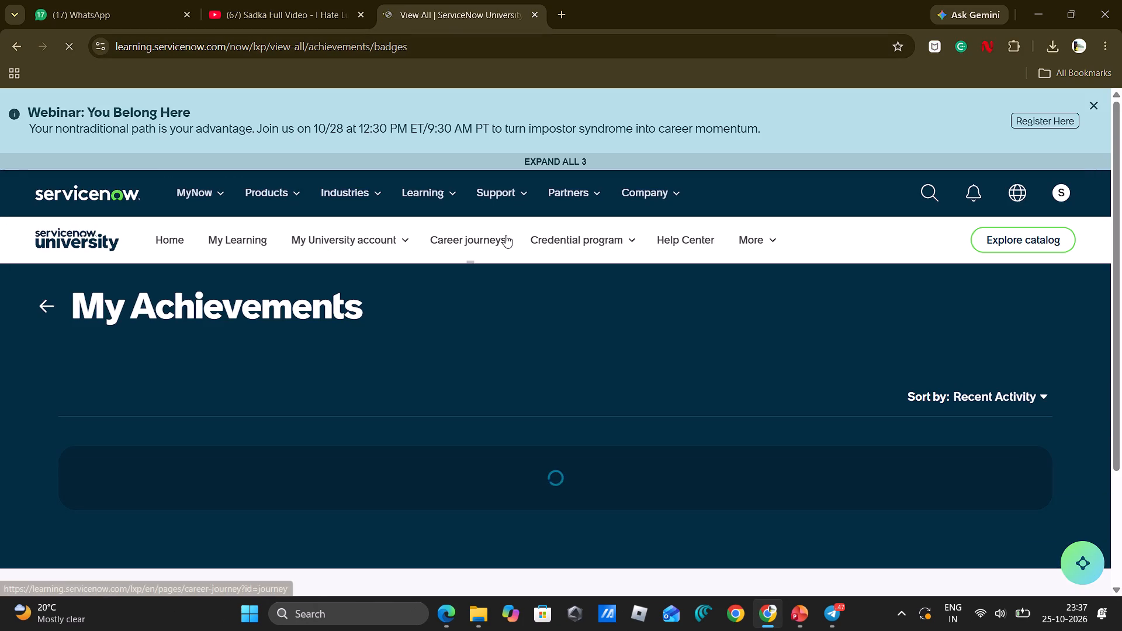
{"action": "scroll", "coordinate": [356, 319], "scroll_direction": "down", "scroll_amount": 4}
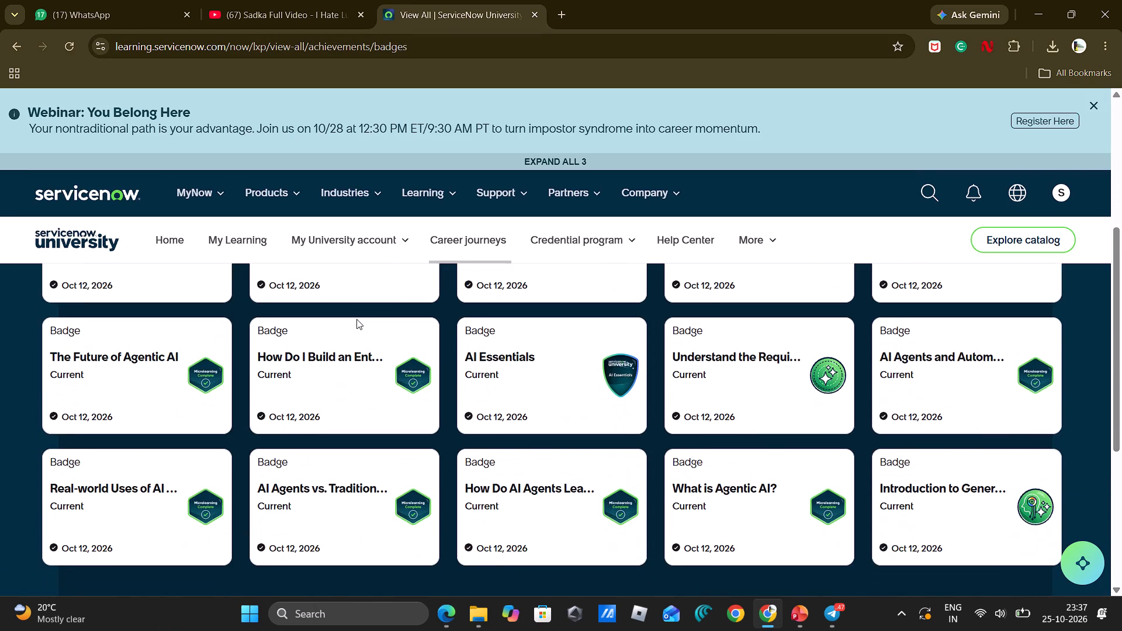
{"action": "scroll", "coordinate": [356, 319], "scroll_direction": "down", "scroll_amount": 1}
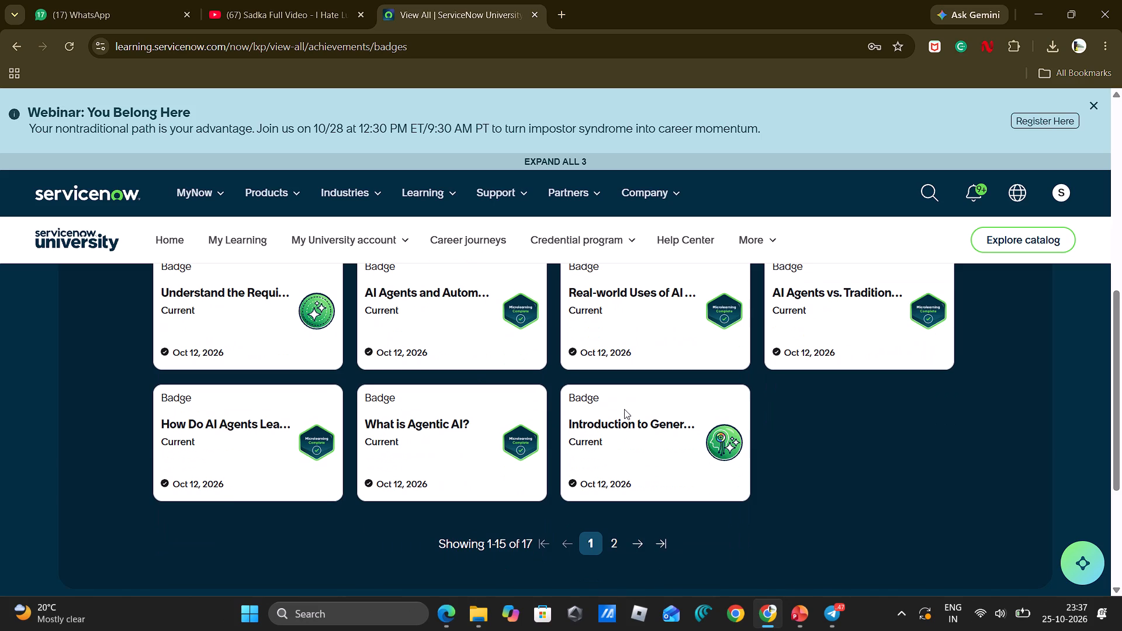
{"action": "scroll", "coordinate": [489, 450], "scroll_direction": "up", "scroll_amount": 1}
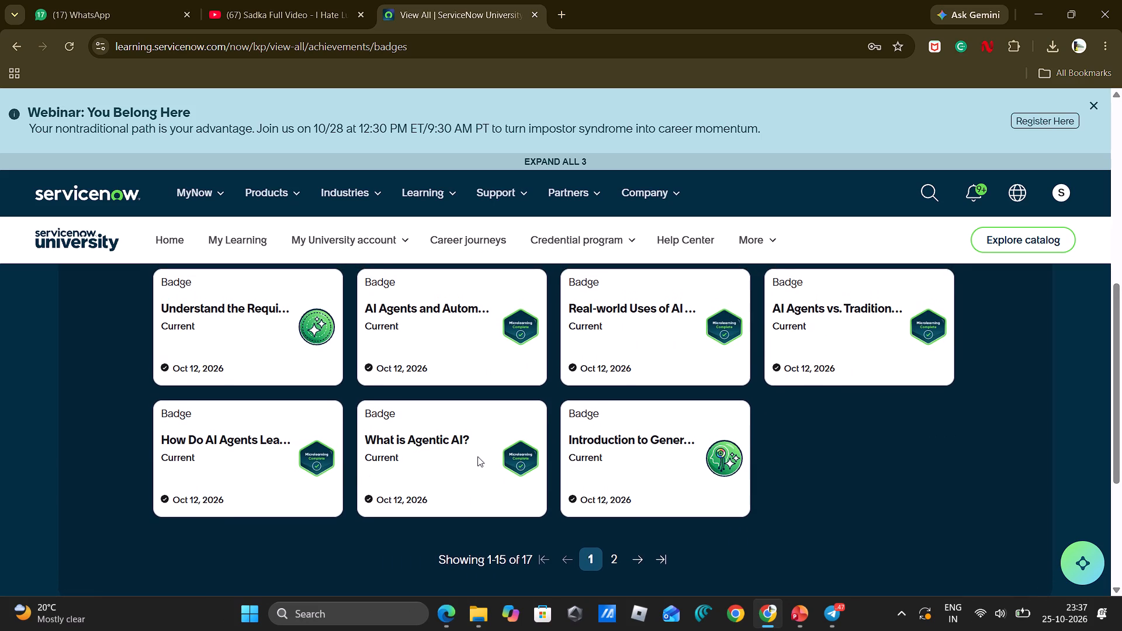
{"action": "scroll", "coordinate": [477, 456], "scroll_direction": "up", "scroll_amount": 1}
{"action": "scroll", "coordinate": [477, 456], "scroll_direction": "down", "scroll_amount": 1}
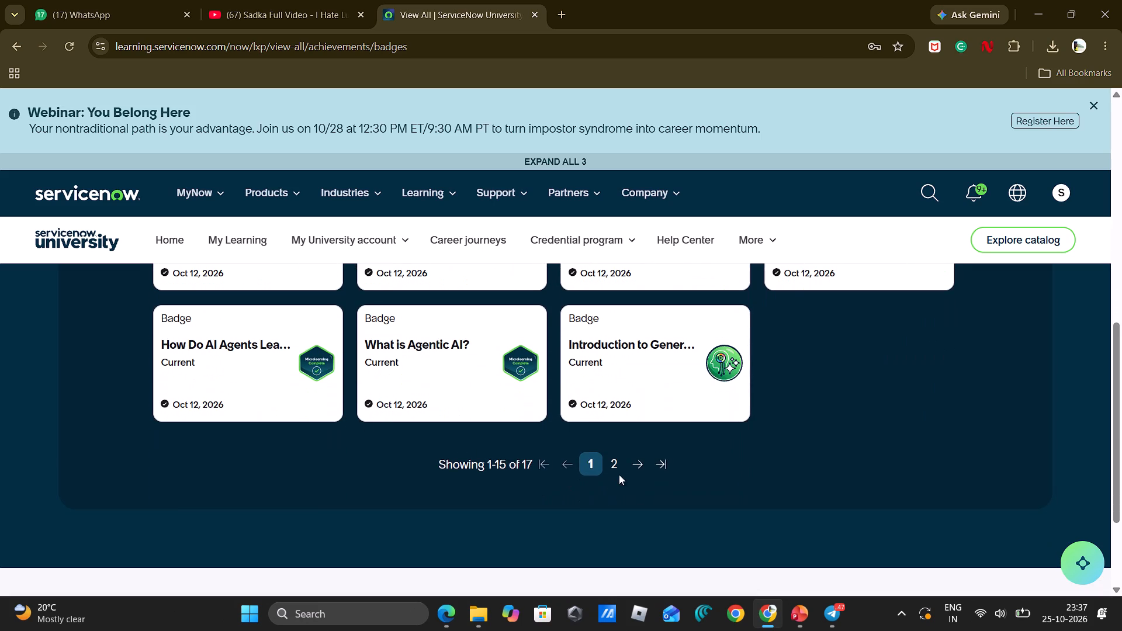
Check the ServiceNow Administration Fundamentals and Welcome to ServiceNow badges on page 2 of the badge list, ending back on page 1.
{"action": "left_click", "coordinate": [611, 459]}
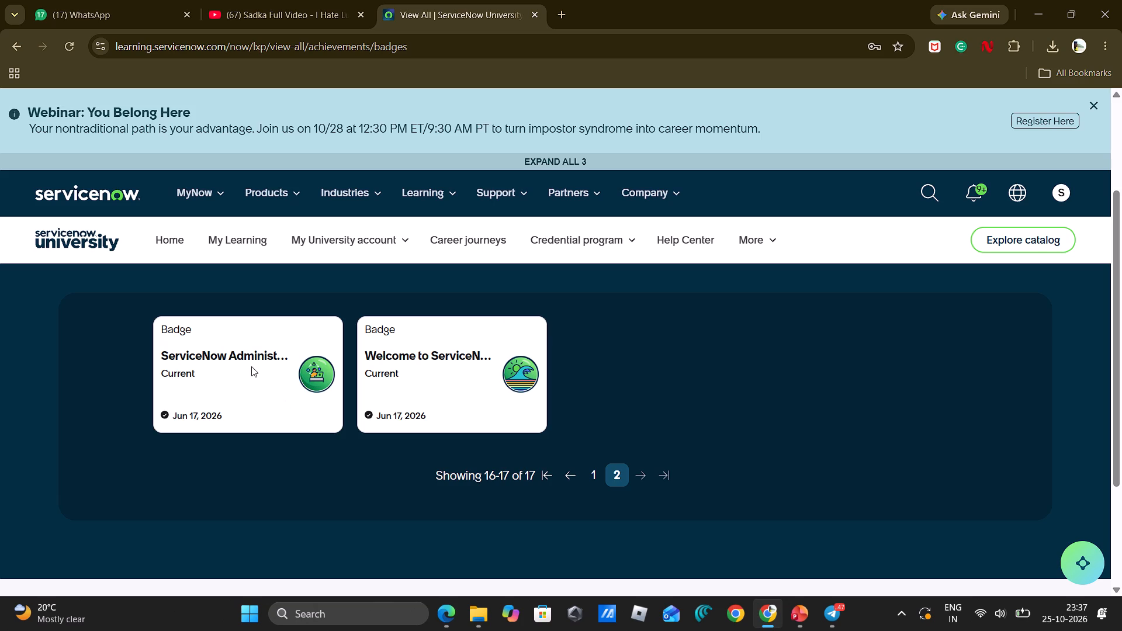
{"action": "left_click", "coordinate": [448, 358]}
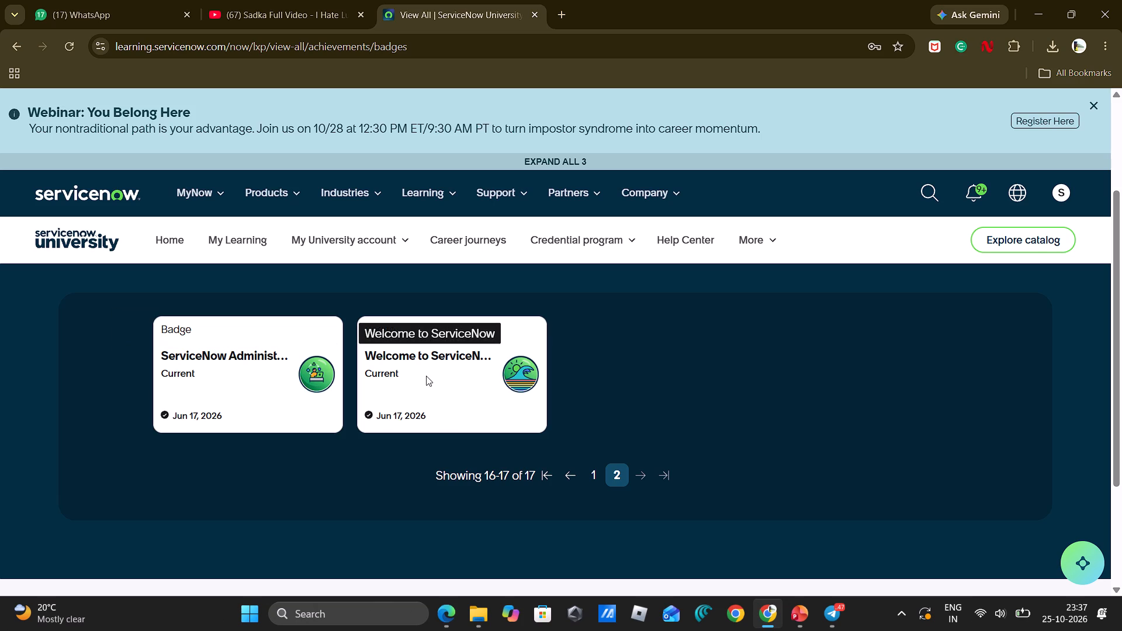
{"action": "left_click", "coordinate": [426, 376]}
{"action": "left_click", "coordinate": [245, 359]}
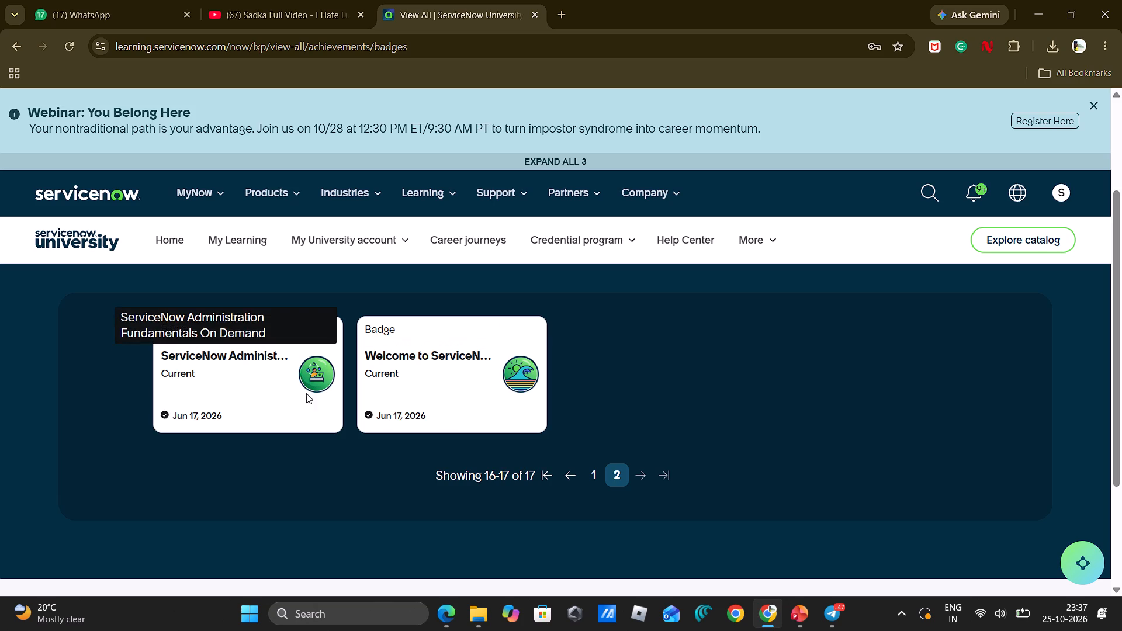
{"action": "left_click", "coordinate": [387, 411]}
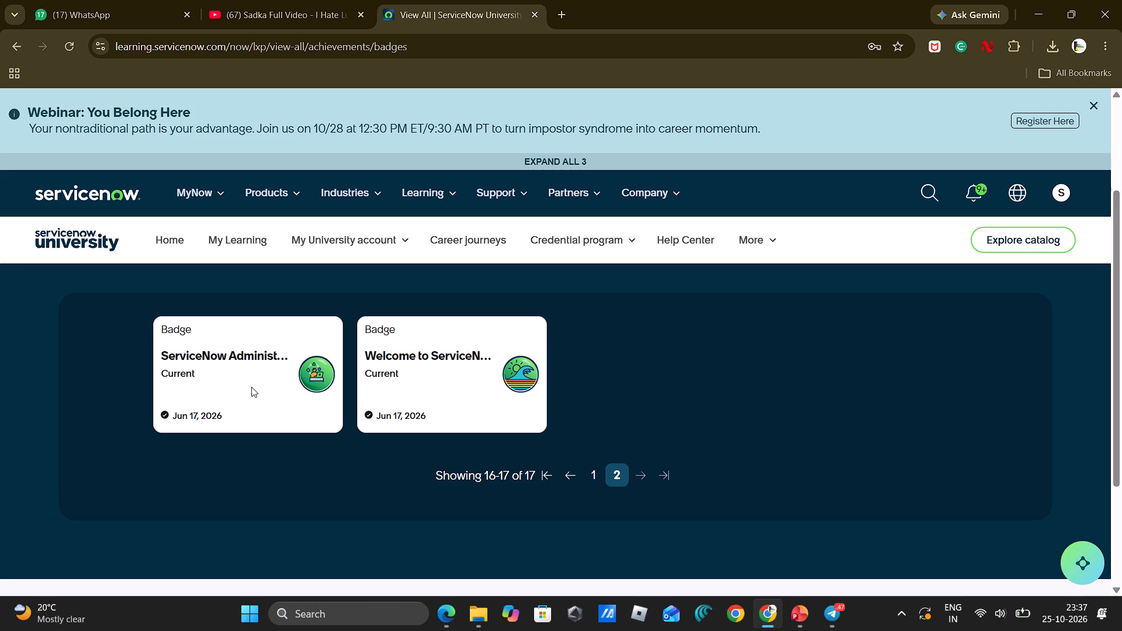
{"action": "left_click", "coordinate": [312, 374]}
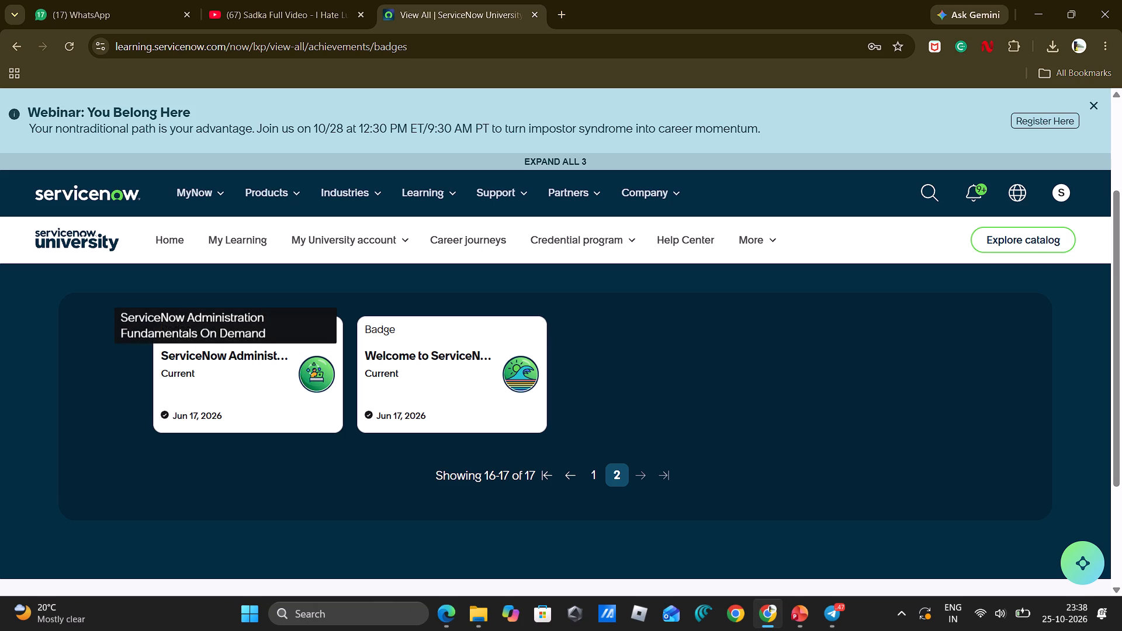
{"action": "left_click", "coordinate": [597, 470]}
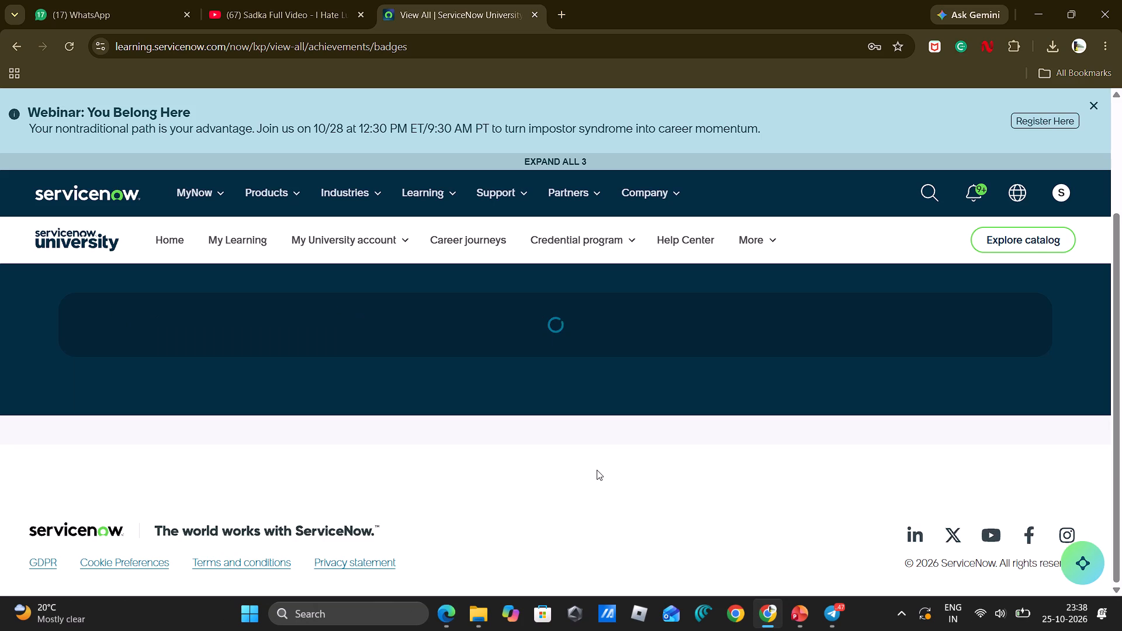
Review the badges on page 1 once more and return to the badges on page 2 of the badge list.
{"action": "scroll", "coordinate": [707, 450], "scroll_direction": "down", "scroll_amount": 3}
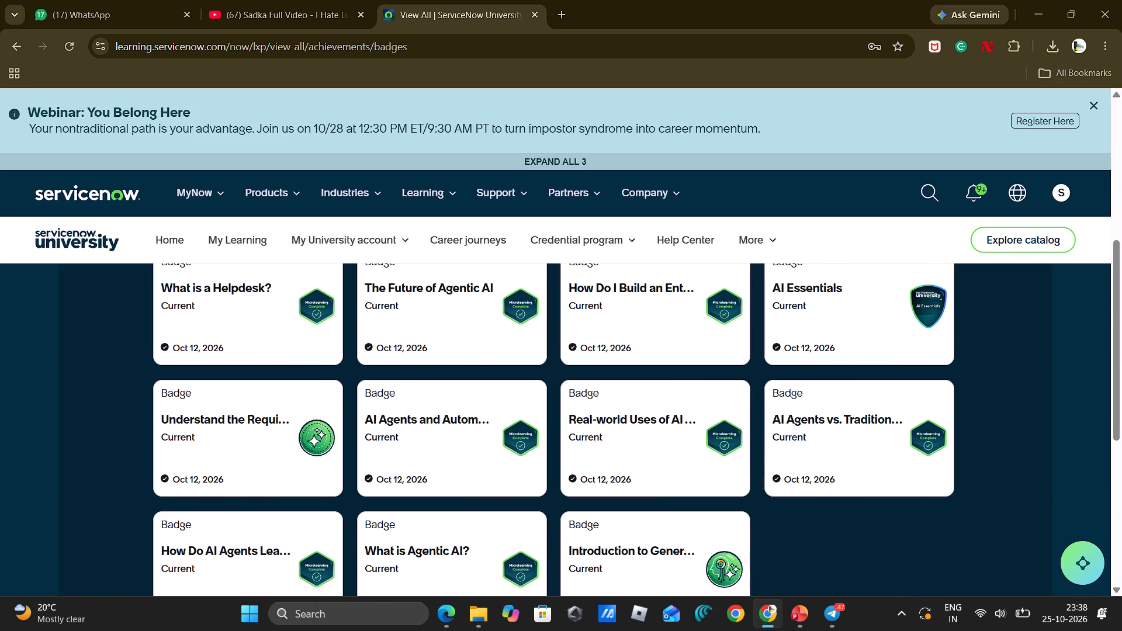
{"action": "scroll", "coordinate": [592, 525], "scroll_direction": "down", "scroll_amount": 2}
{"action": "left_click", "coordinate": [611, 452]}
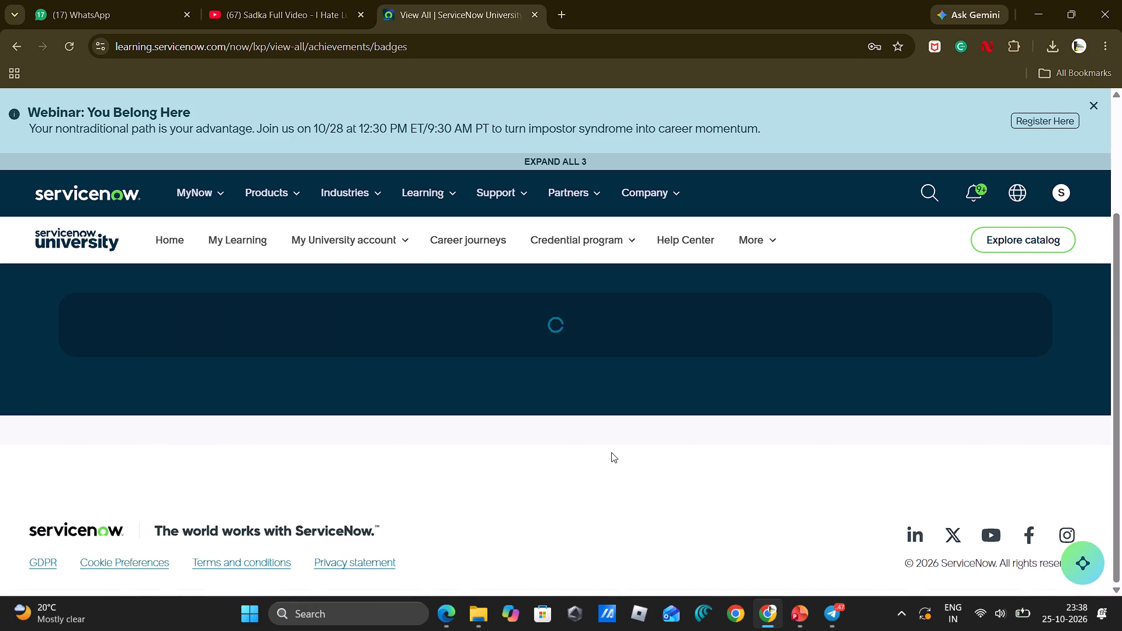
{"action": "scroll", "coordinate": [574, 416], "scroll_direction": "up", "scroll_amount": 1}
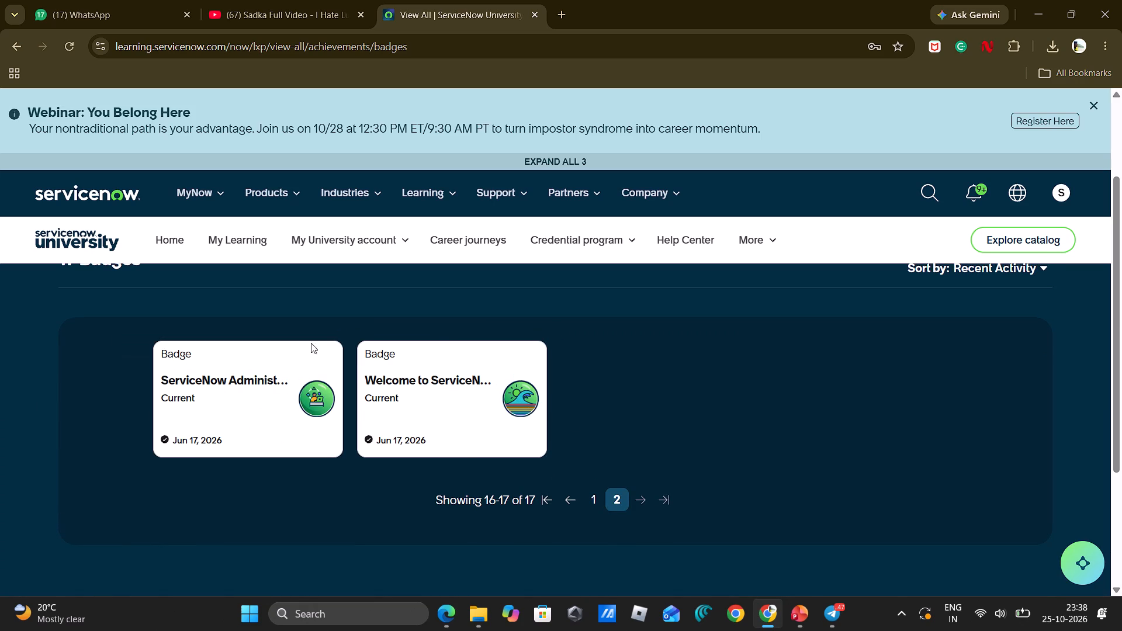
Switch to the PowerPoint presentation and look over the title, Organization & Internship Overview, Objectives and Learning, Outcomes & Skill Development slides.
{"action": "left_click", "coordinate": [309, 0]}
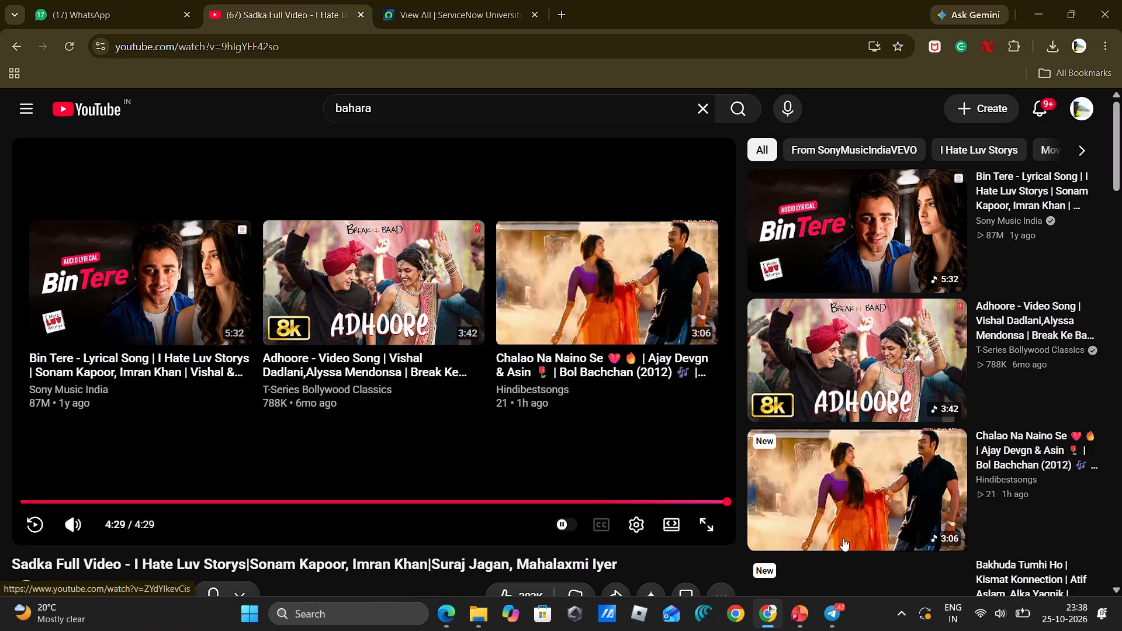
{"action": "left_click", "coordinate": [788, 620]}
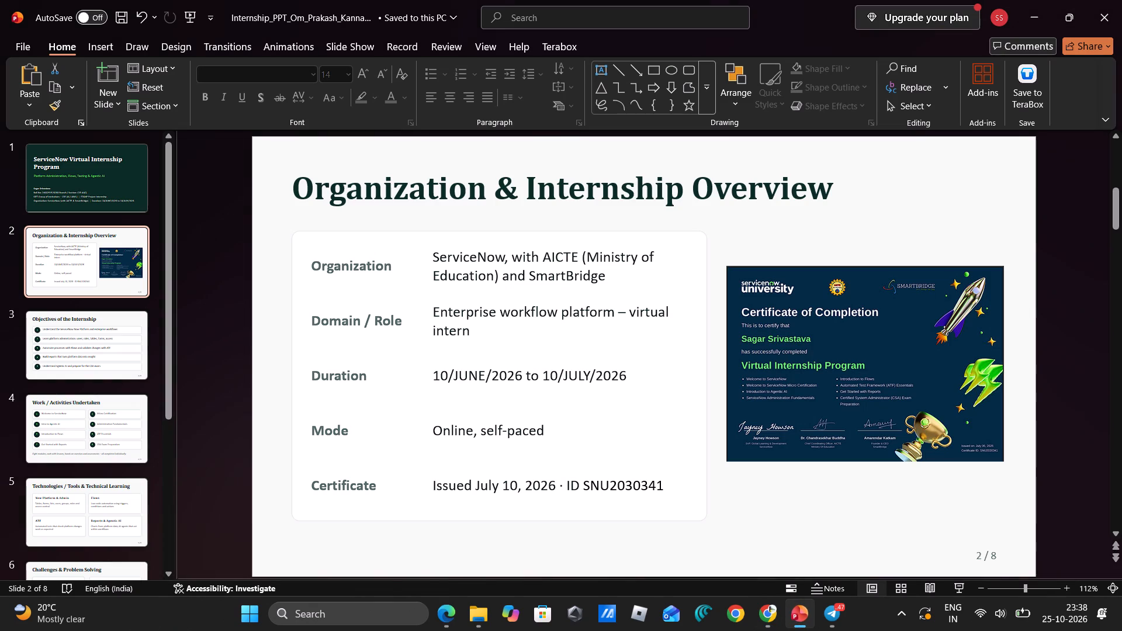
{"action": "scroll", "coordinate": [690, 408], "scroll_direction": "up", "scroll_amount": 3}
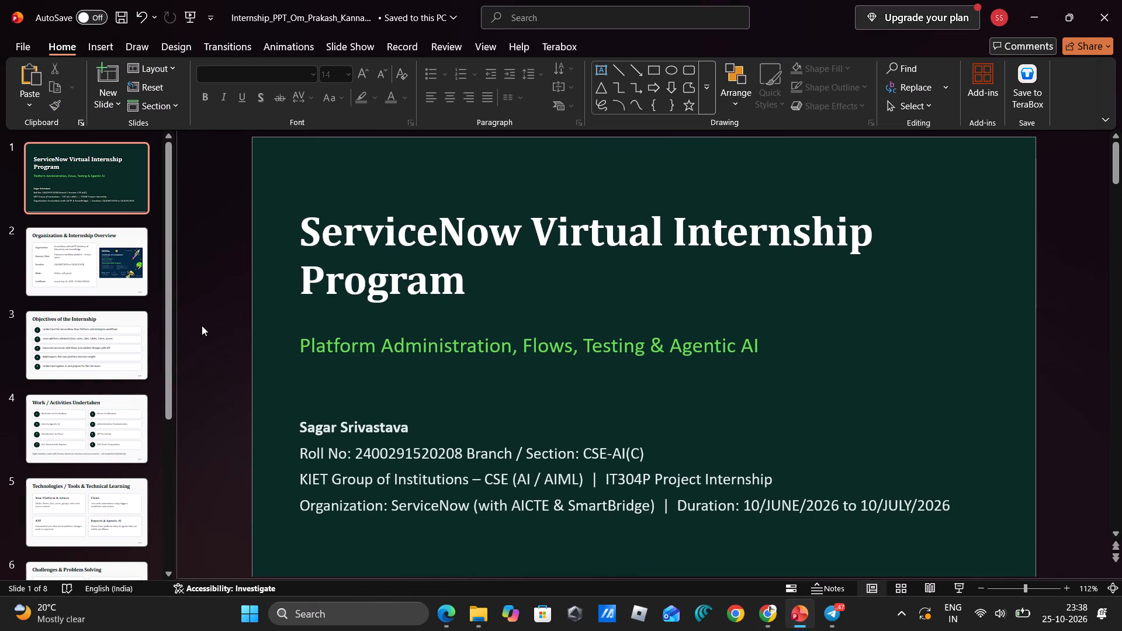
{"action": "left_click", "coordinate": [143, 279]}
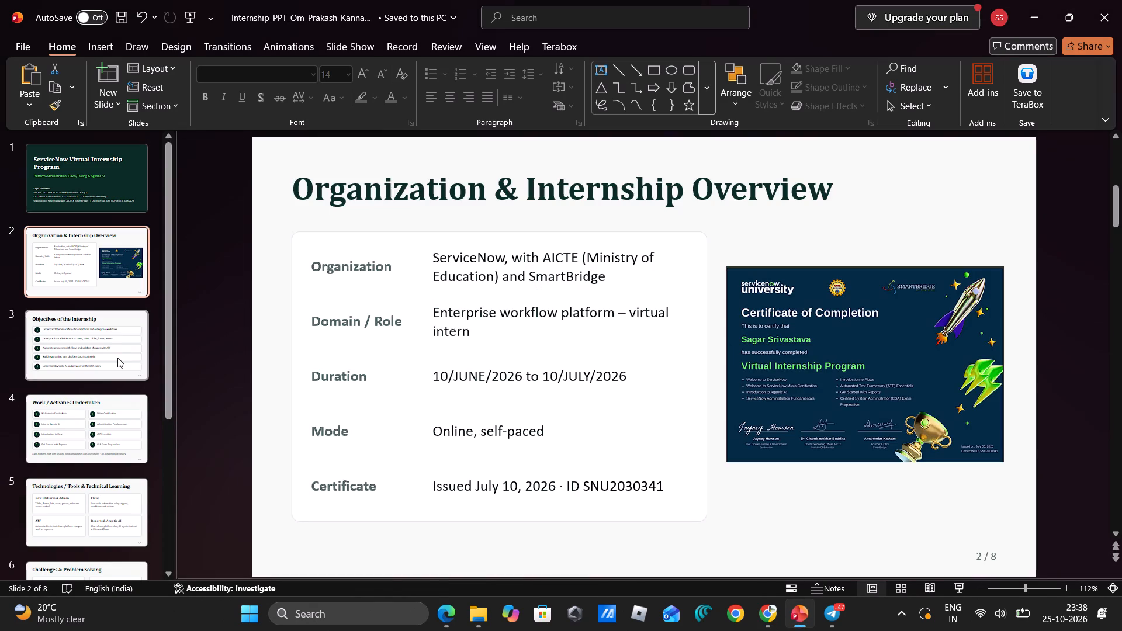
{"action": "left_click", "coordinate": [109, 367]}
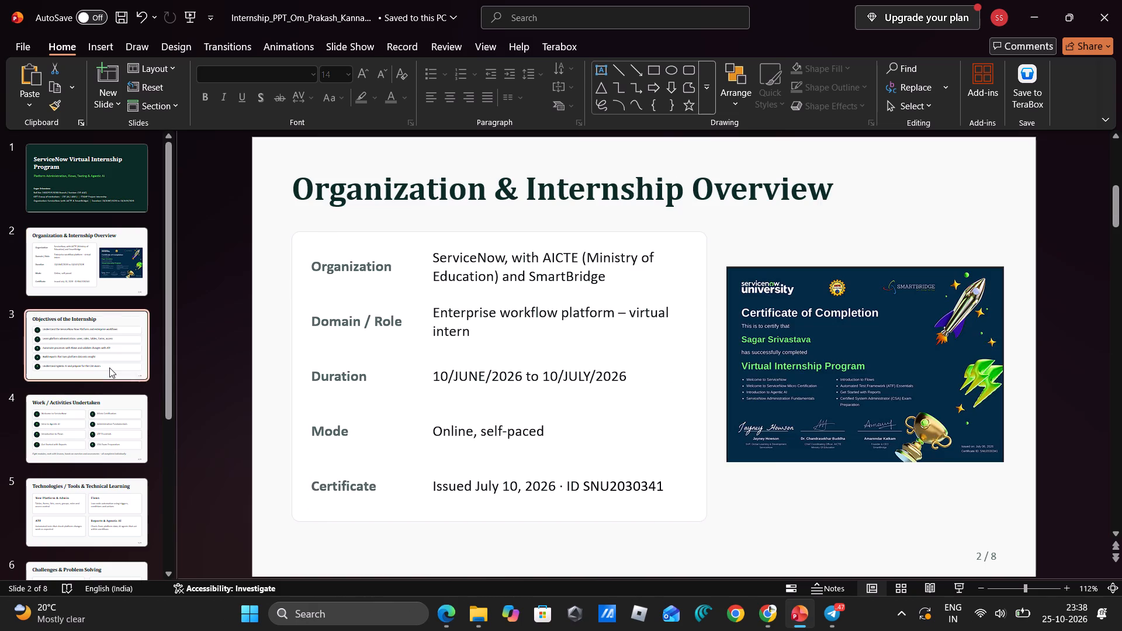
{"action": "left_click", "coordinate": [120, 208]}
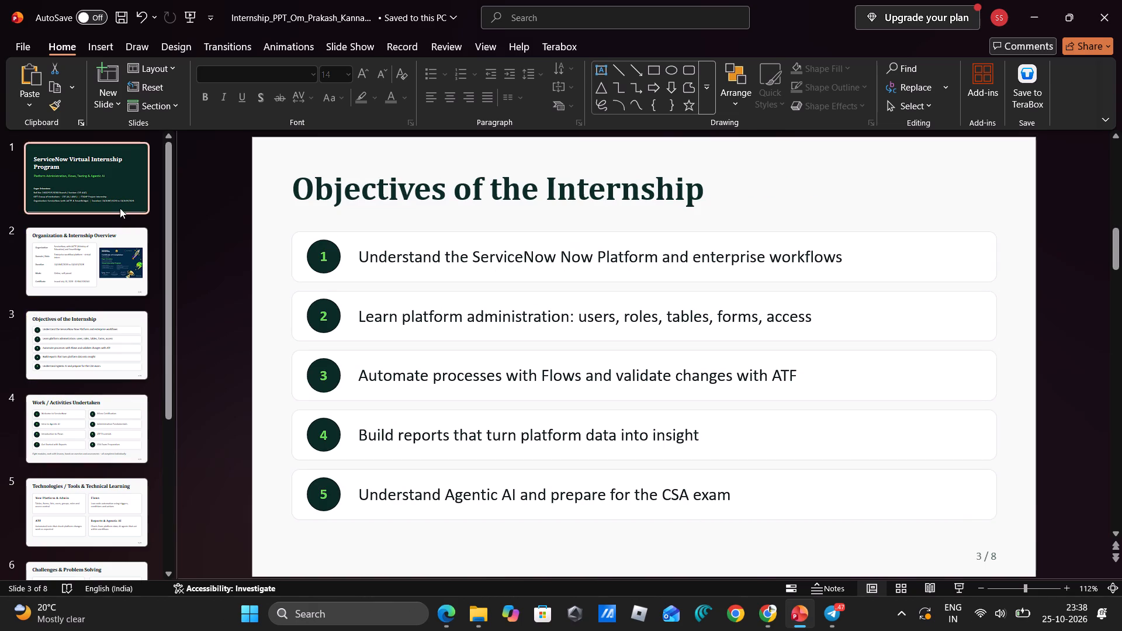
{"action": "scroll", "coordinate": [116, 432], "scroll_direction": "down", "scroll_amount": 2}
{"action": "left_click", "coordinate": [107, 414]}
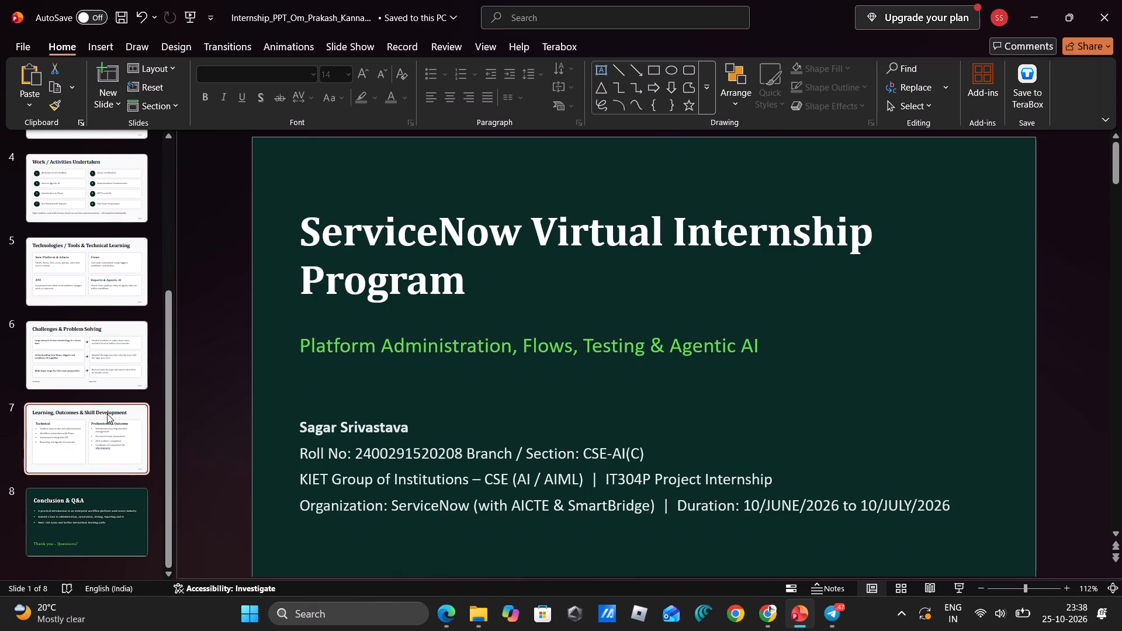
{"action": "scroll", "coordinate": [107, 414], "scroll_direction": "up", "scroll_amount": 5}
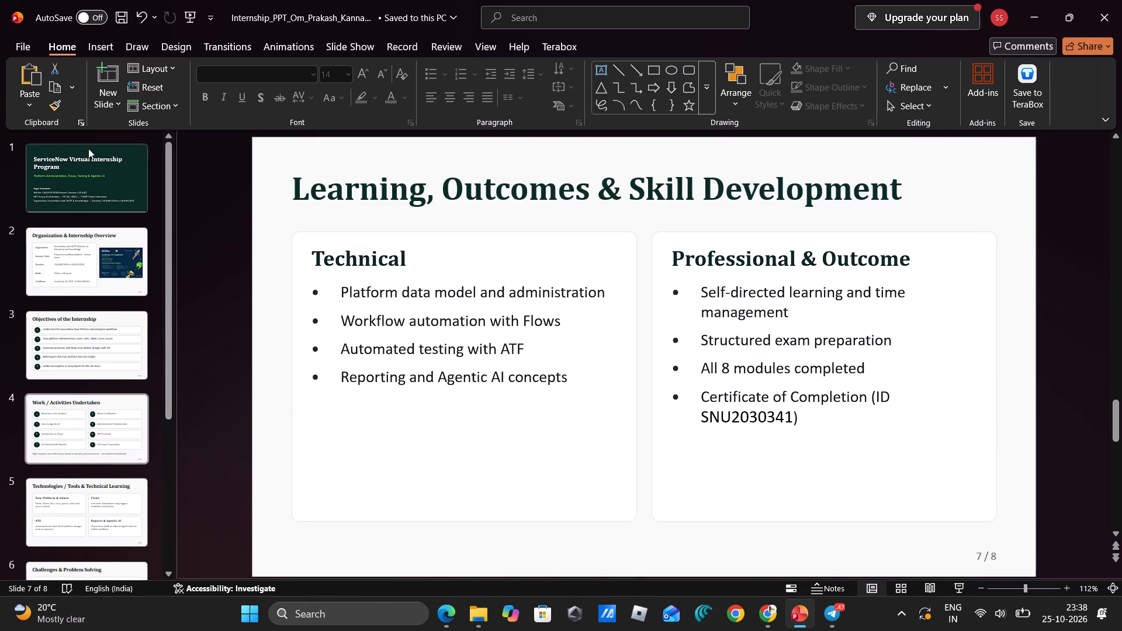
{"action": "left_click", "coordinate": [93, 197]}
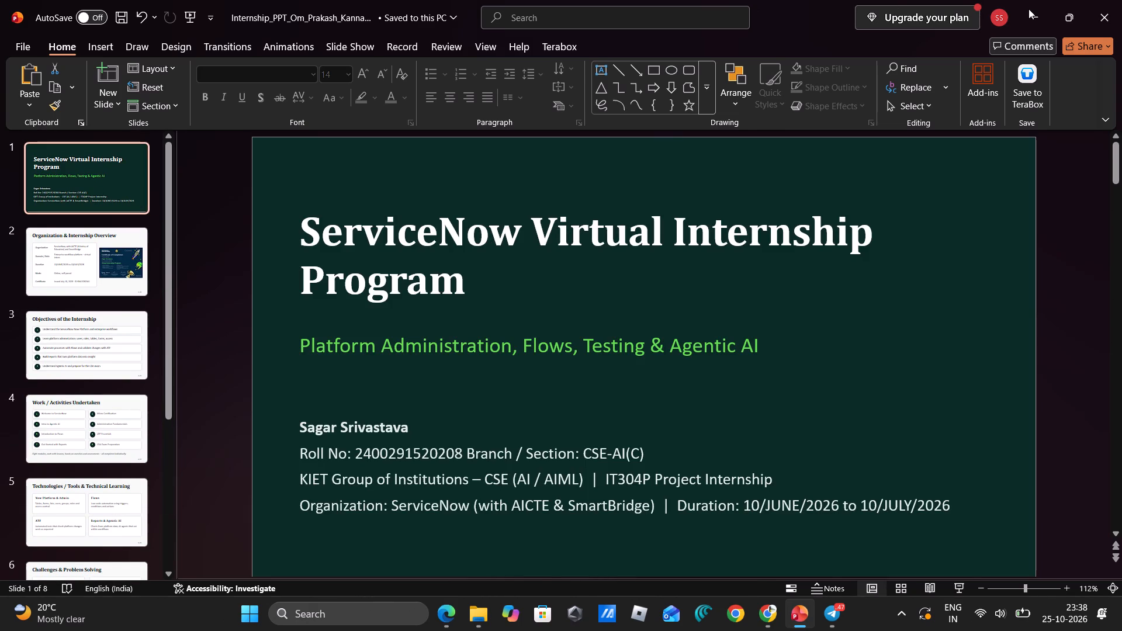
{"action": "left_click", "coordinate": [1028, 9]}
Return to Chrome and load the LinkedIn feed in place of the ServiceNow badge list.
{"action": "left_click", "coordinate": [504, 2]}
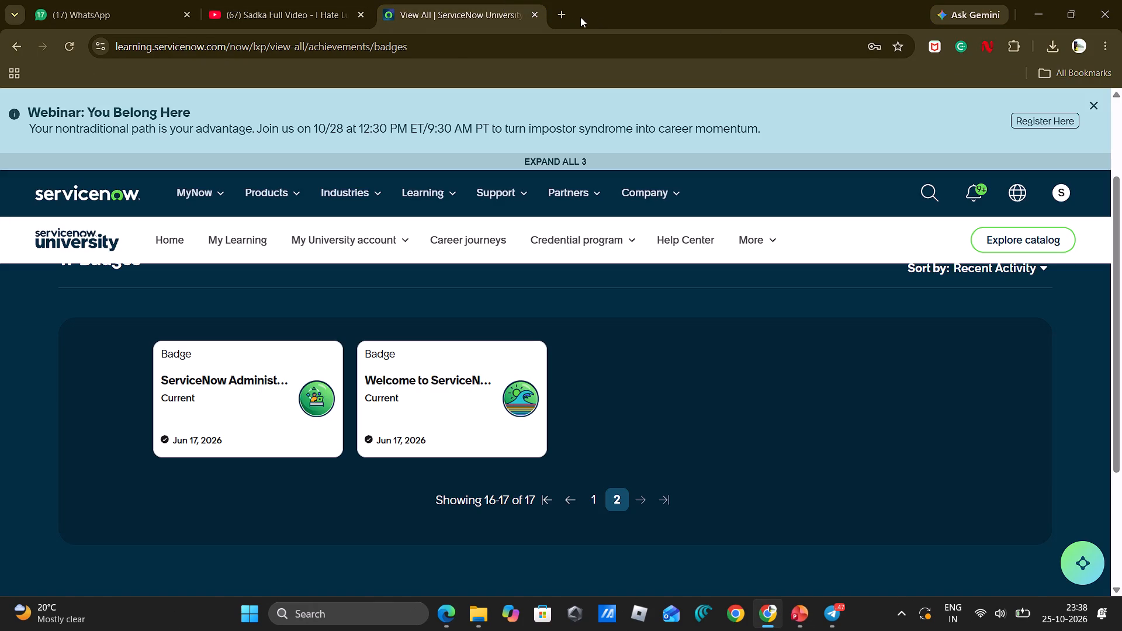
{"action": "left_click", "coordinate": [560, 14]}
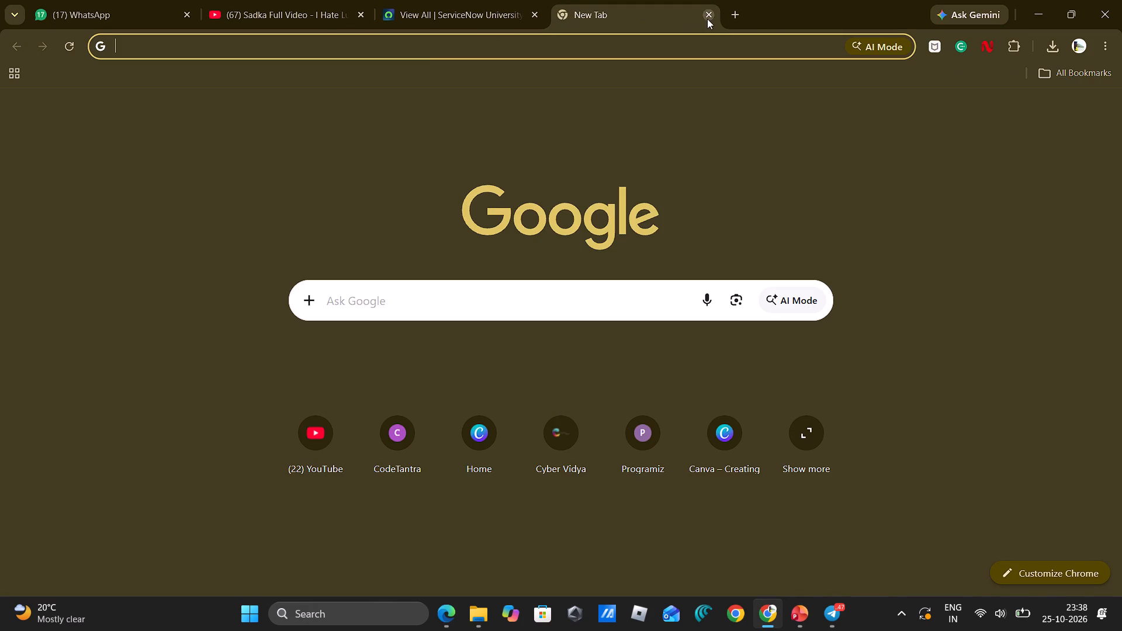
{"action": "left_click", "coordinate": [710, 18]}
{"action": "left_click", "coordinate": [487, 56]}
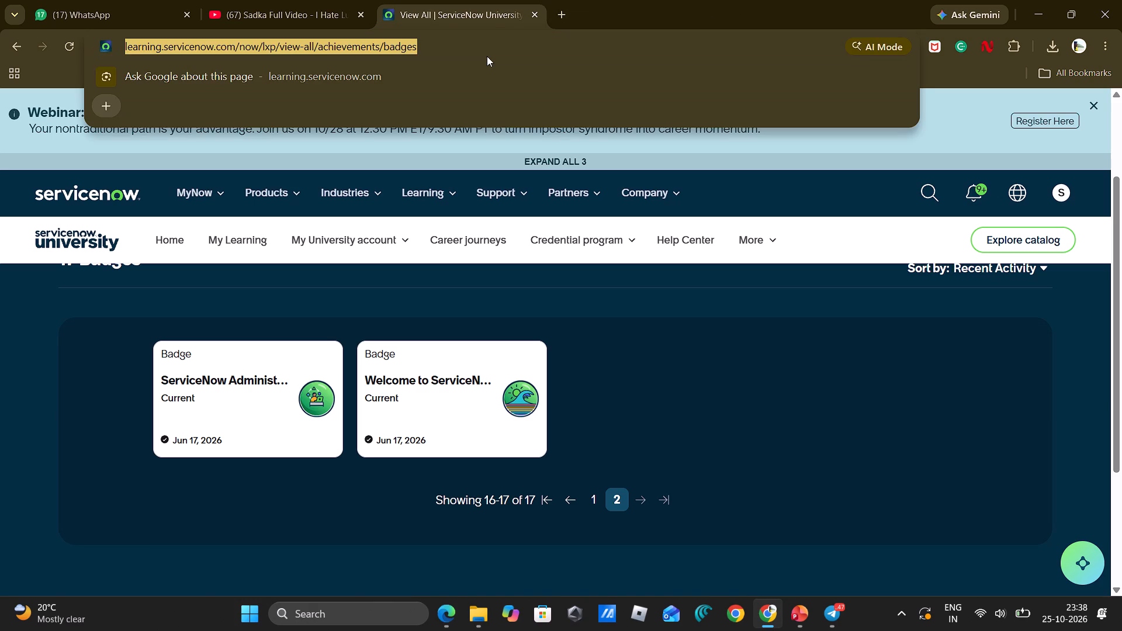
{"action": "type", "text": "linke"}
{"action": "key", "text": "Return"}
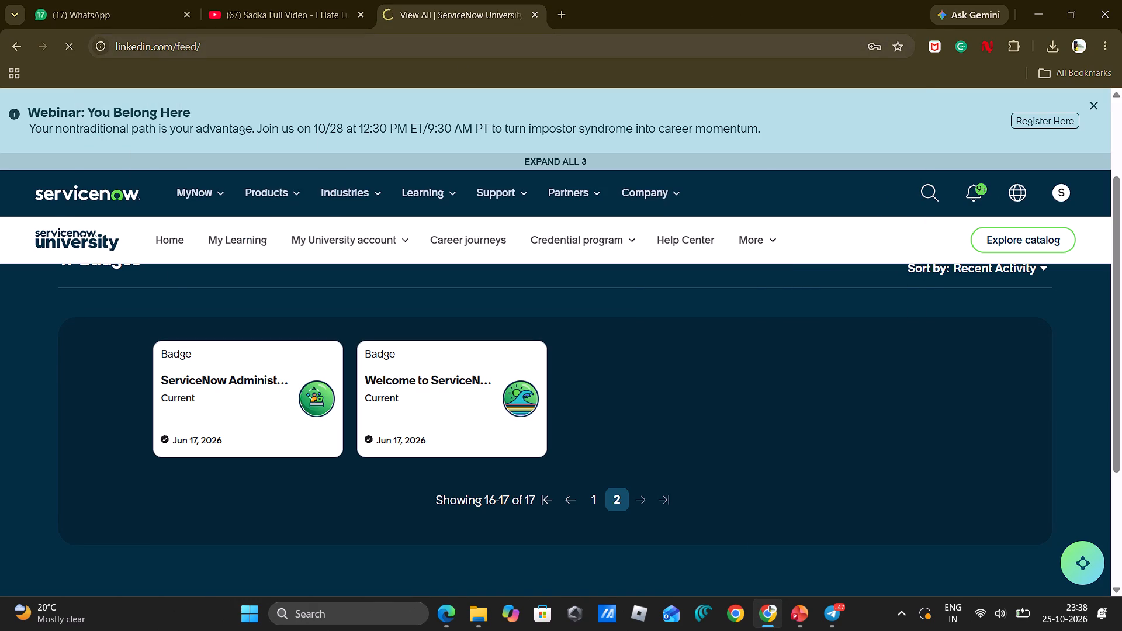
Switch to the YouTube page and play the suggested Adhoore video song from Break Ke Baad.
{"action": "left_click", "coordinate": [318, 0]}
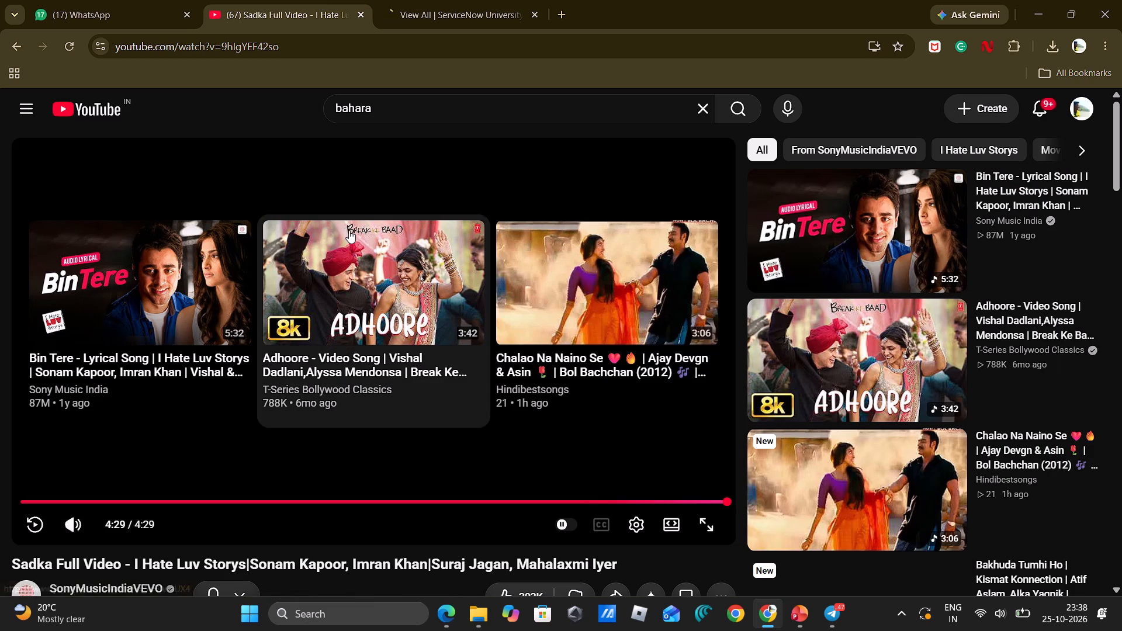
{"action": "double_click", "coordinate": [349, 230]}
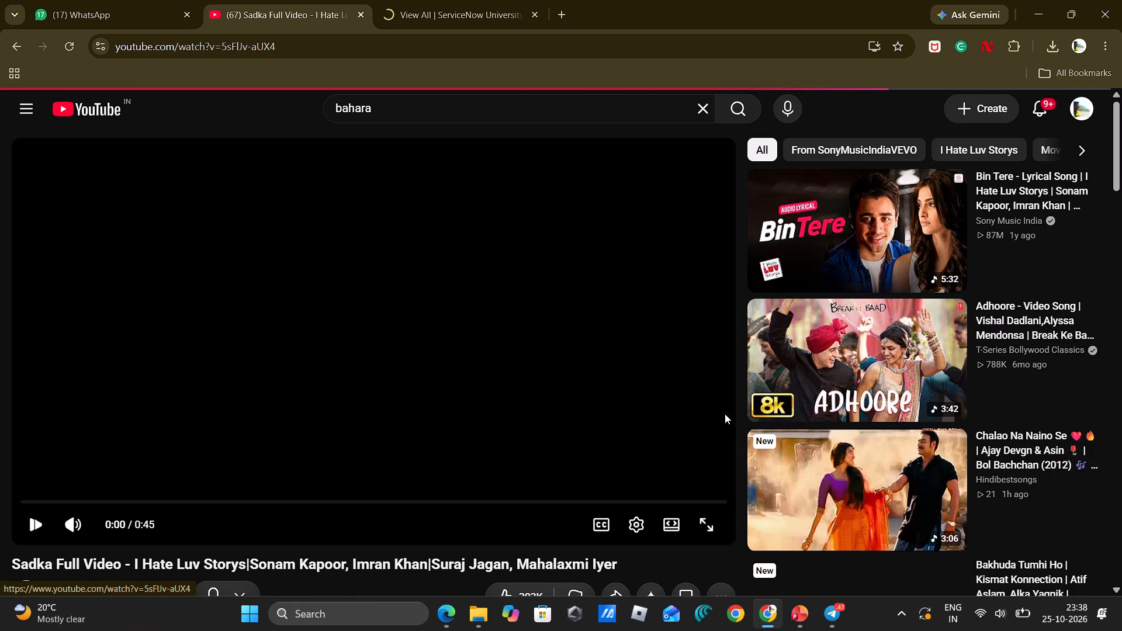
{"action": "scroll", "coordinate": [698, 416], "scroll_direction": "down", "scroll_amount": 1}
{"action": "scroll", "coordinate": [698, 416], "scroll_direction": "up", "scroll_amount": 1}
Check the loading of the LinkedIn feed and of the Adhoore video, ending on the YouTube page.
{"action": "left_click", "coordinate": [459, 0]}
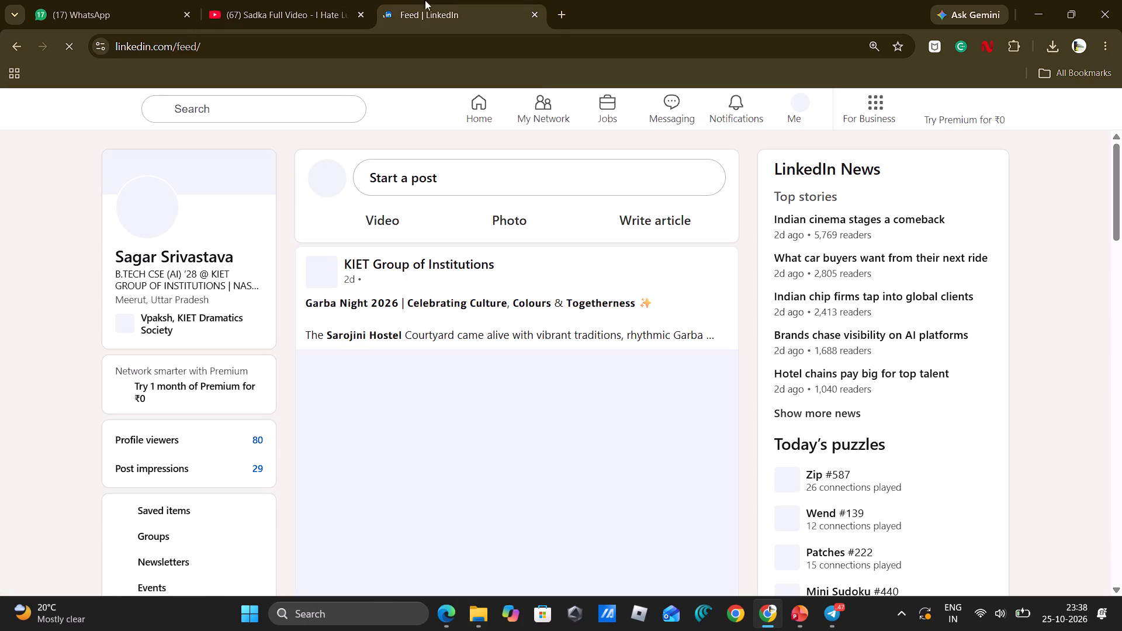
{"action": "left_click", "coordinate": [296, 0]}
{"action": "left_click", "coordinate": [418, 0]}
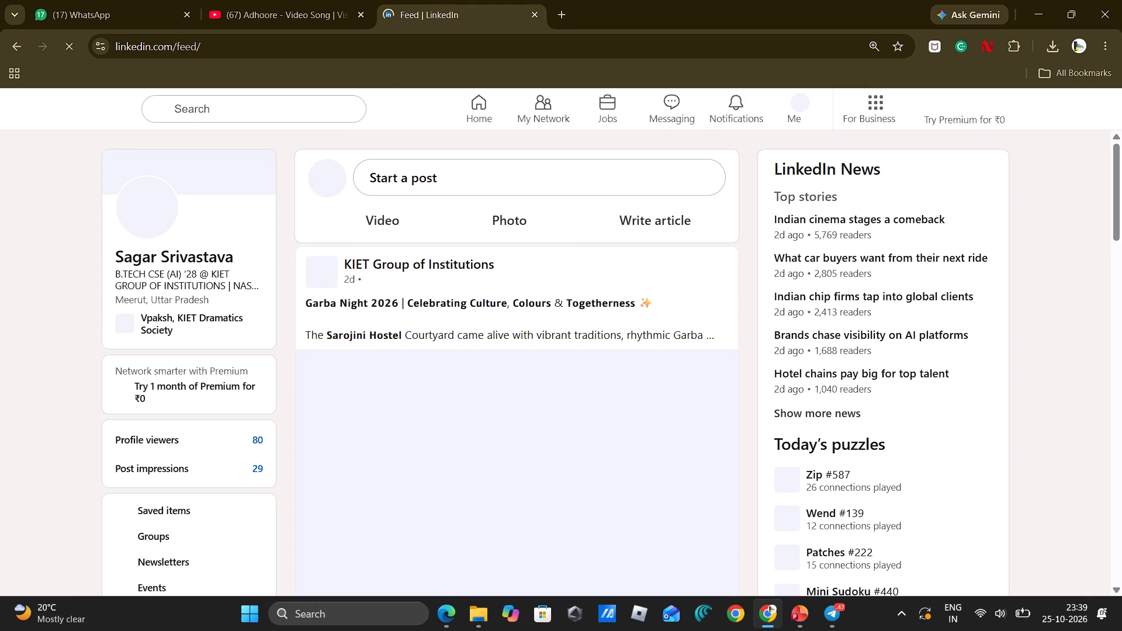
{"action": "left_click", "coordinate": [333, 0]}
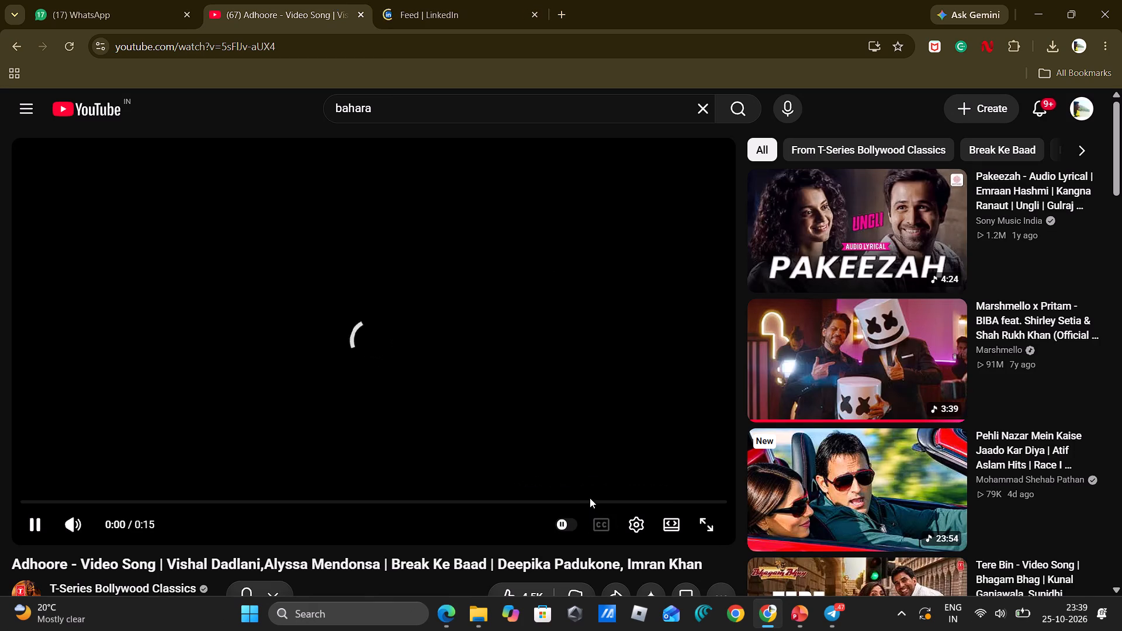
Show the hidden system tray icons.
{"action": "left_click", "coordinate": [912, 623]}
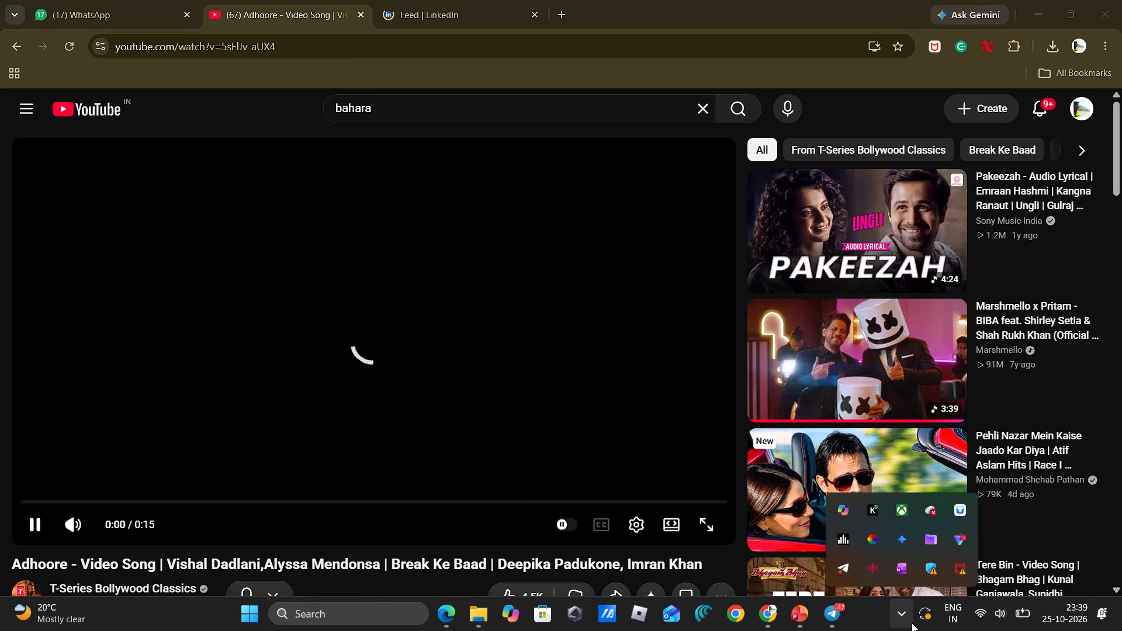
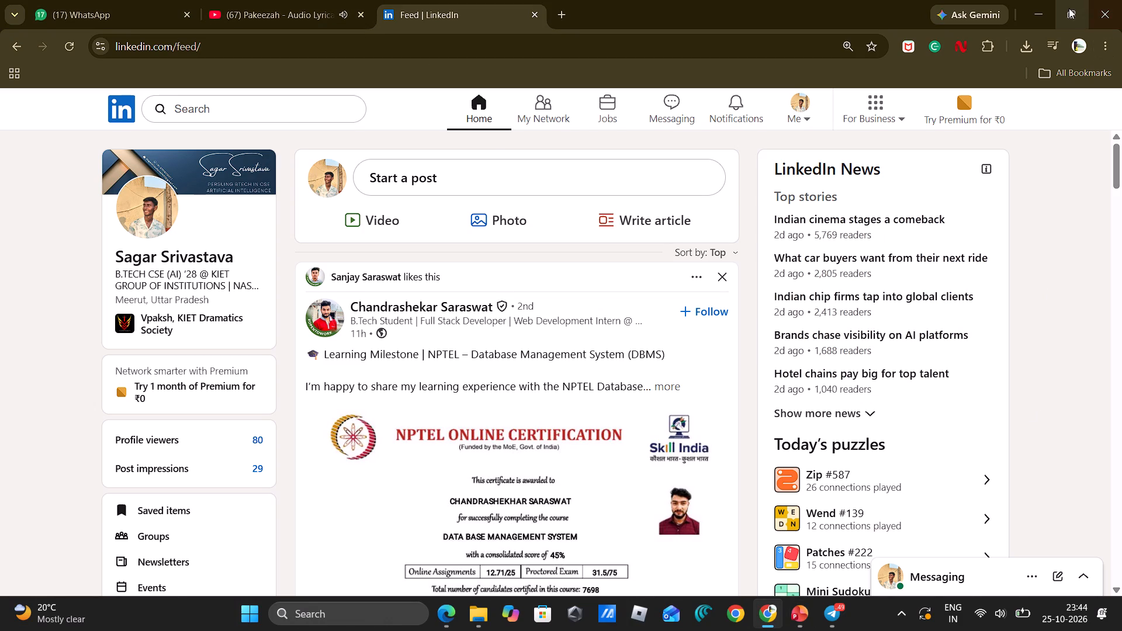
Switch to PowerPoint and review the internship slides in order, from Organization & Internship Overview through Conclusion & Q&A.
{"action": "left_click", "coordinate": [1043, 6]}
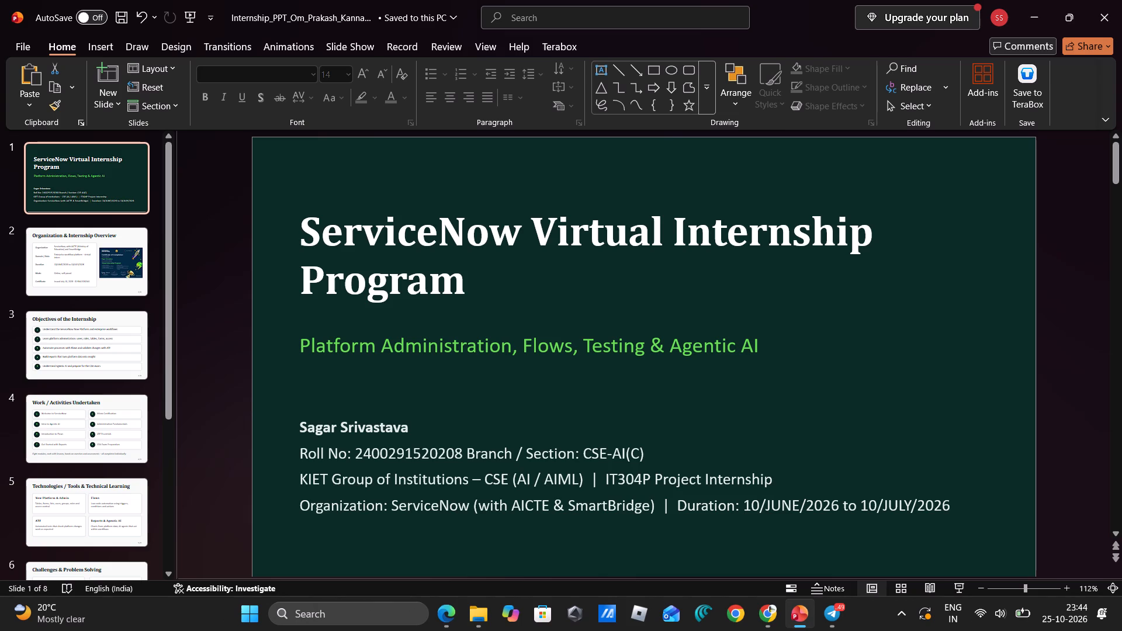
{"action": "left_click", "coordinate": [105, 244]}
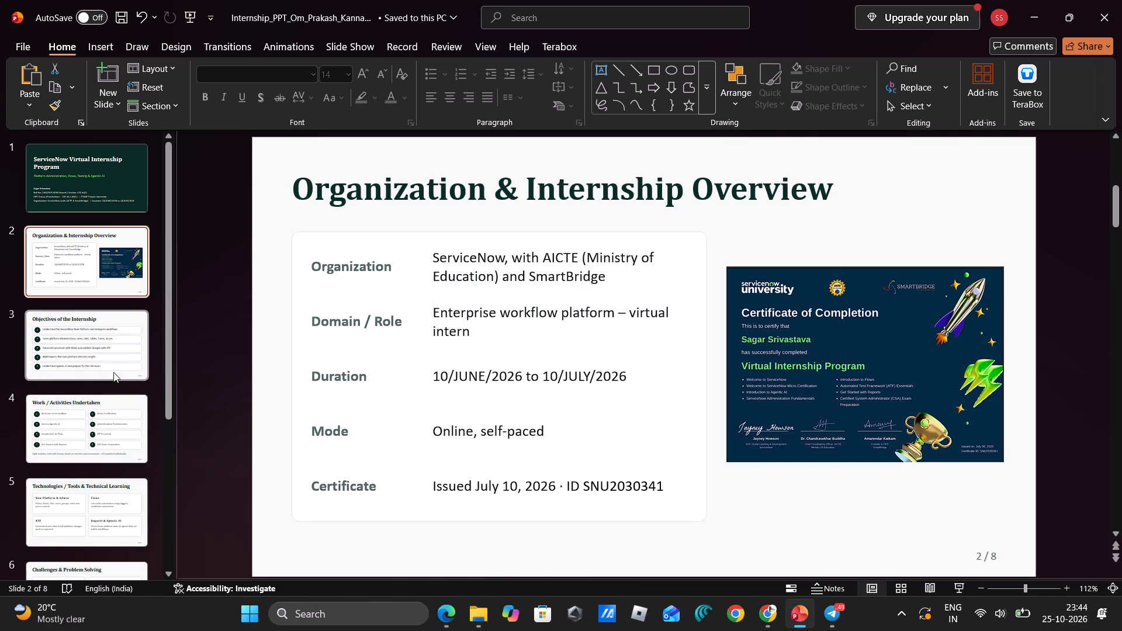
{"action": "left_click", "coordinate": [113, 372]}
{"action": "left_click", "coordinate": [114, 420]}
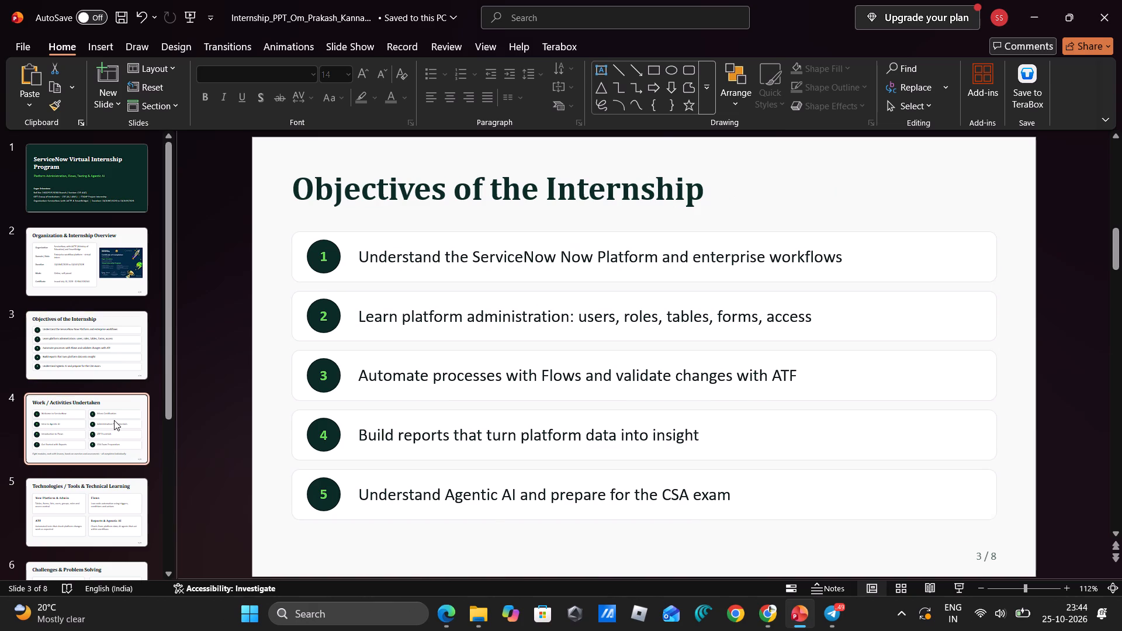
{"action": "scroll", "coordinate": [114, 420], "scroll_direction": "down", "scroll_amount": 1}
{"action": "left_click", "coordinate": [114, 420]}
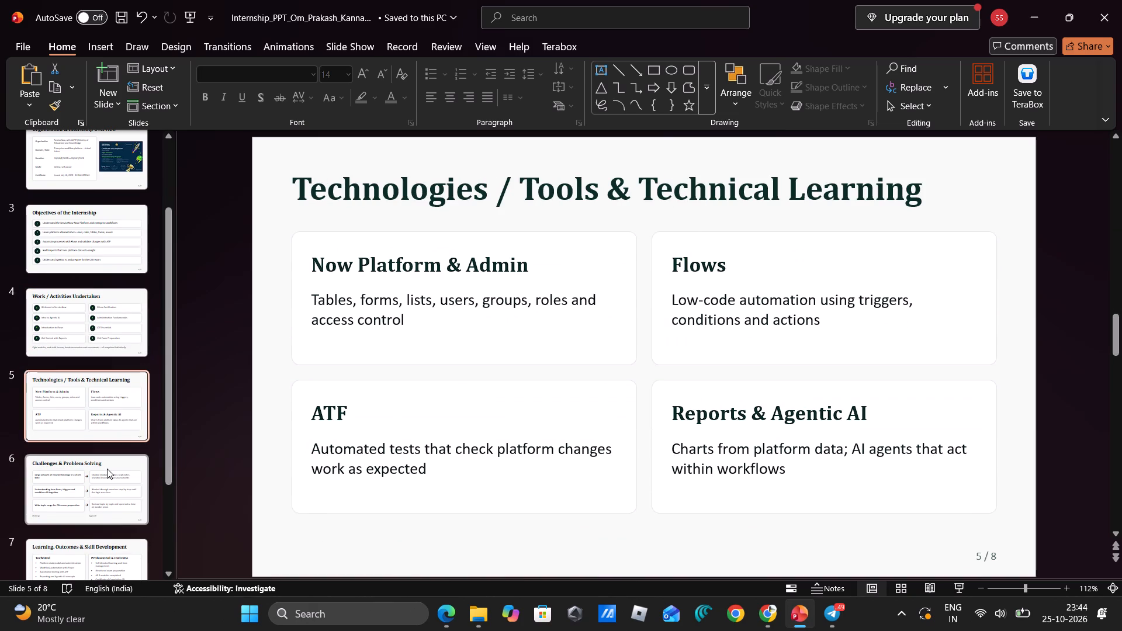
{"action": "left_click", "coordinate": [107, 469]}
{"action": "scroll", "coordinate": [107, 469], "scroll_direction": "down", "scroll_amount": 1}
{"action": "left_click", "coordinate": [107, 469]}
{"action": "scroll", "coordinate": [107, 469], "scroll_direction": "down", "scroll_amount": 2}
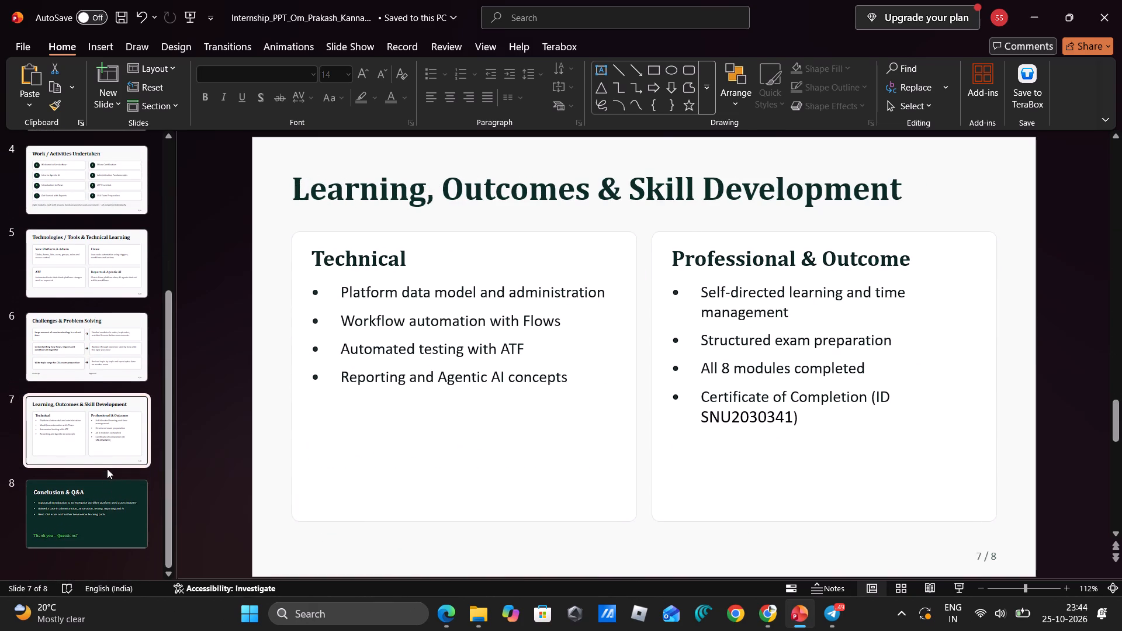
{"action": "left_click", "coordinate": [101, 504]}
{"action": "scroll", "coordinate": [101, 504], "scroll_direction": "up", "scroll_amount": 8}
{"action": "scroll", "coordinate": [102, 497], "scroll_direction": "down", "scroll_amount": 7}
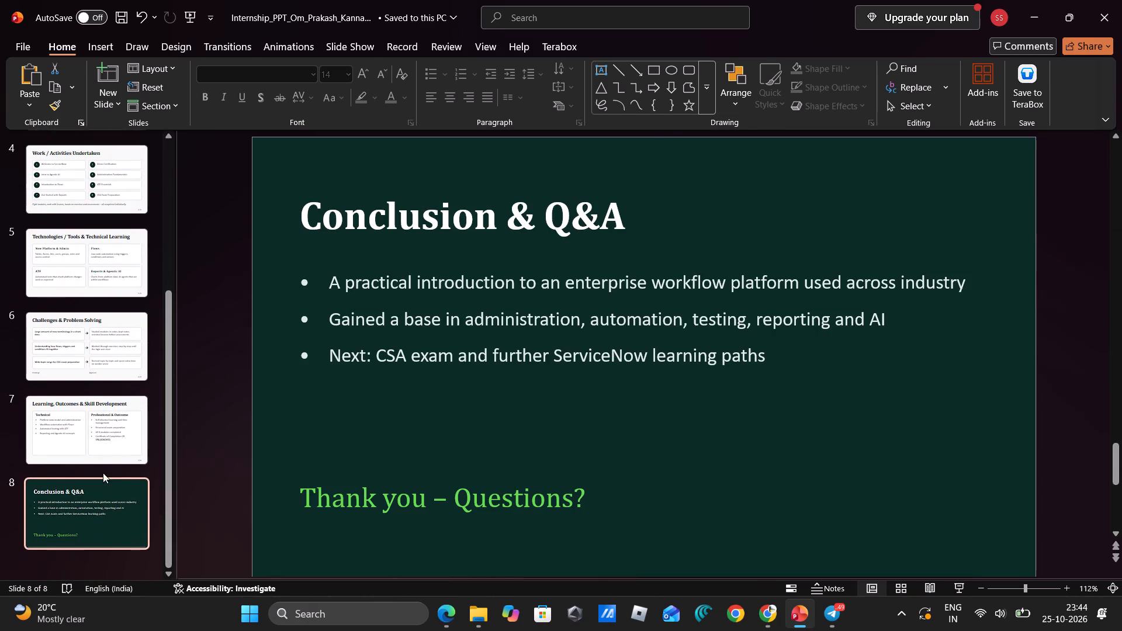
Review the slides in reverse order, from Learning, Outcomes & Skill Development back to the title slide.
{"action": "left_click", "coordinate": [113, 437]}
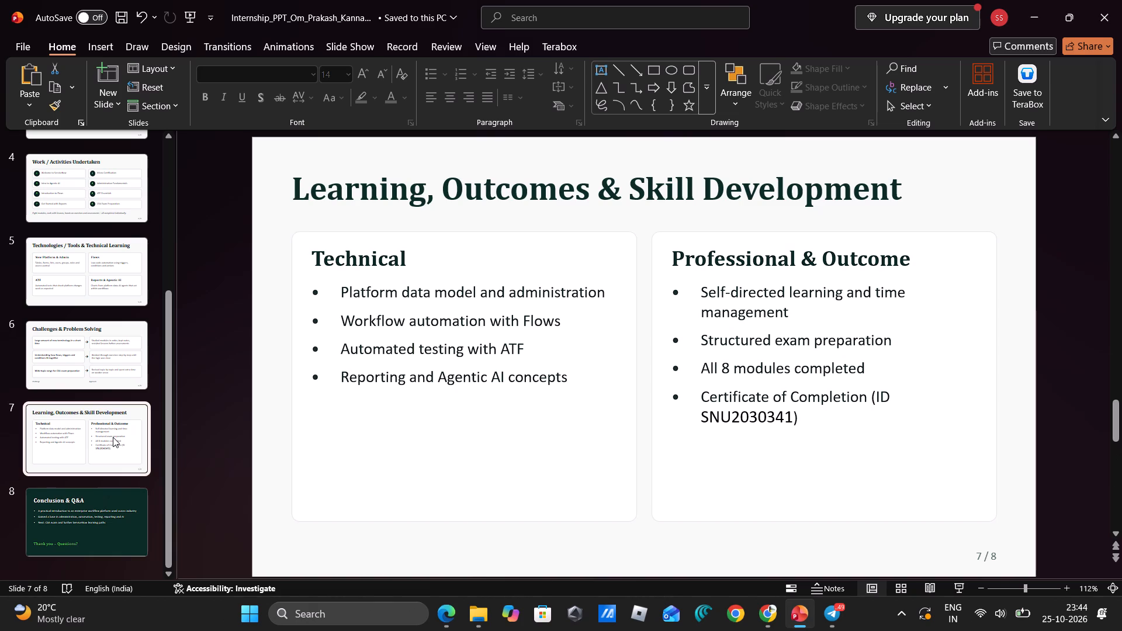
{"action": "key", "text": "Up"}
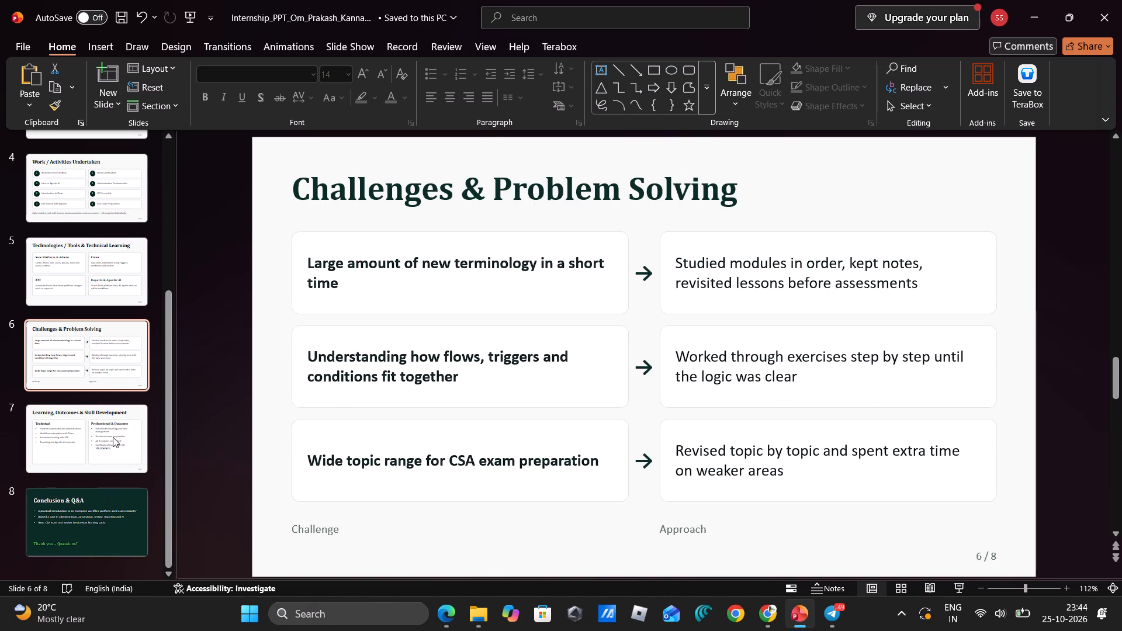
{"action": "key", "text": "Up"}
{"action": "key", "text": "Up"}
{"action": "key", "text": "Up"}
{"action": "key", "text": "Up"}
{"action": "key", "text": "Up"}
{"action": "key", "text": "Up"}
{"action": "key", "text": "Up"}
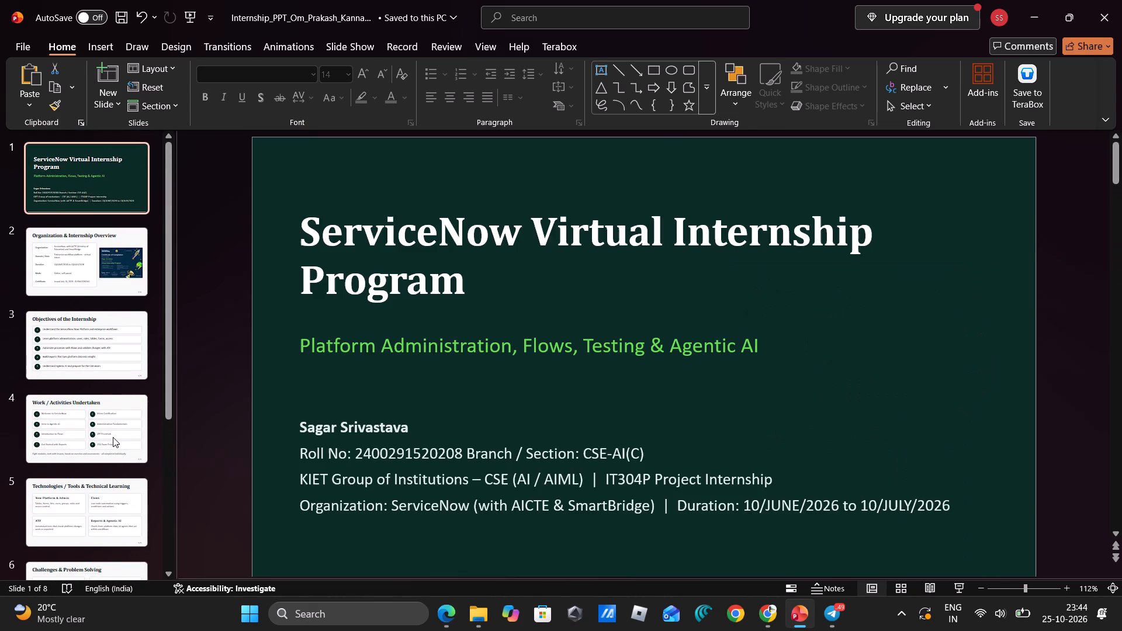
Recheck the Technologies / Tools & Technical Learning slide and the internship overview, ending on the title slide.
{"action": "scroll", "coordinate": [113, 437], "scroll_direction": "down", "scroll_amount": 8}
{"action": "left_click", "coordinate": [91, 511]}
{"action": "scroll", "coordinate": [91, 511], "scroll_direction": "up", "scroll_amount": 9}
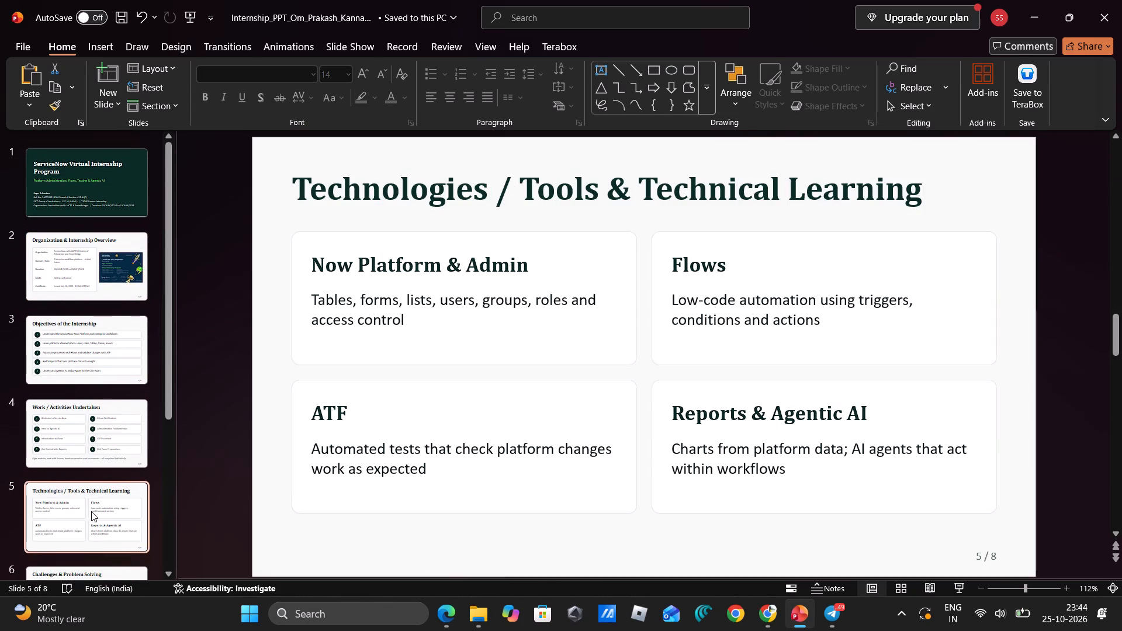
{"action": "left_click", "coordinate": [117, 240]}
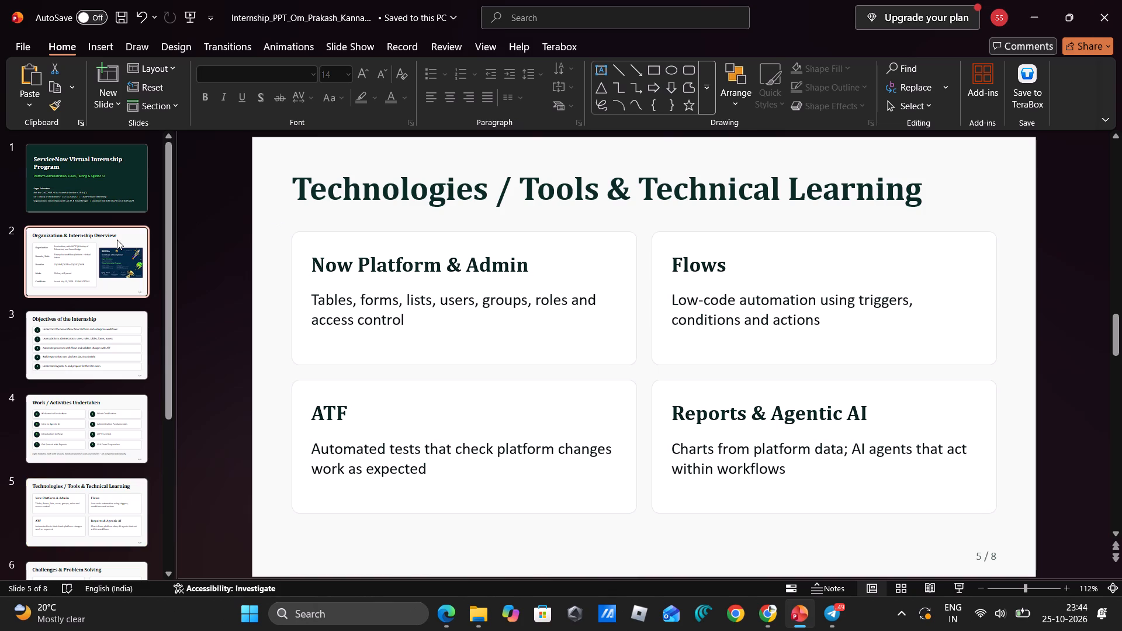
{"action": "left_click", "coordinate": [129, 172]}
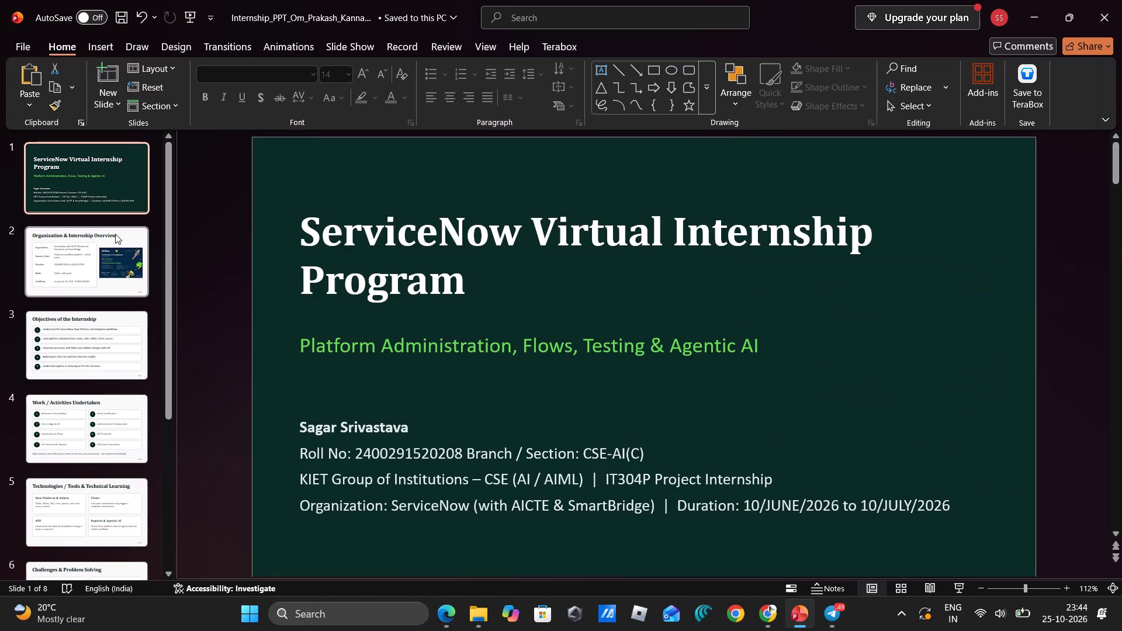
{"action": "left_click", "coordinate": [115, 234]}
{"action": "left_click", "coordinate": [122, 202]}
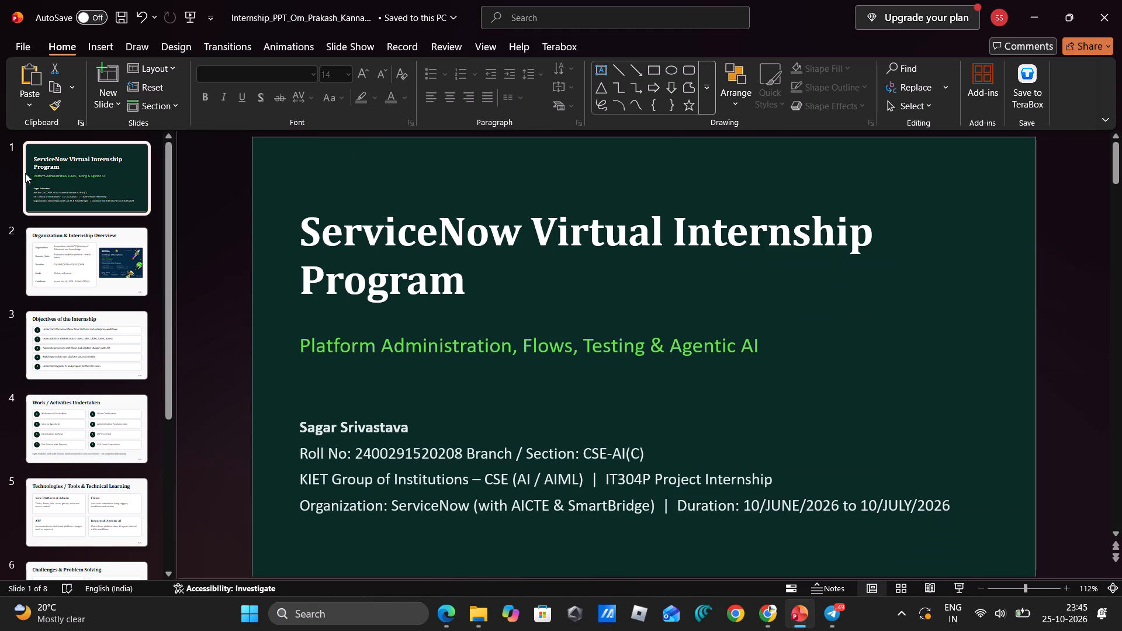
Save the current presentation under its existing name.
{"action": "key", "text": "ctrl+s"}
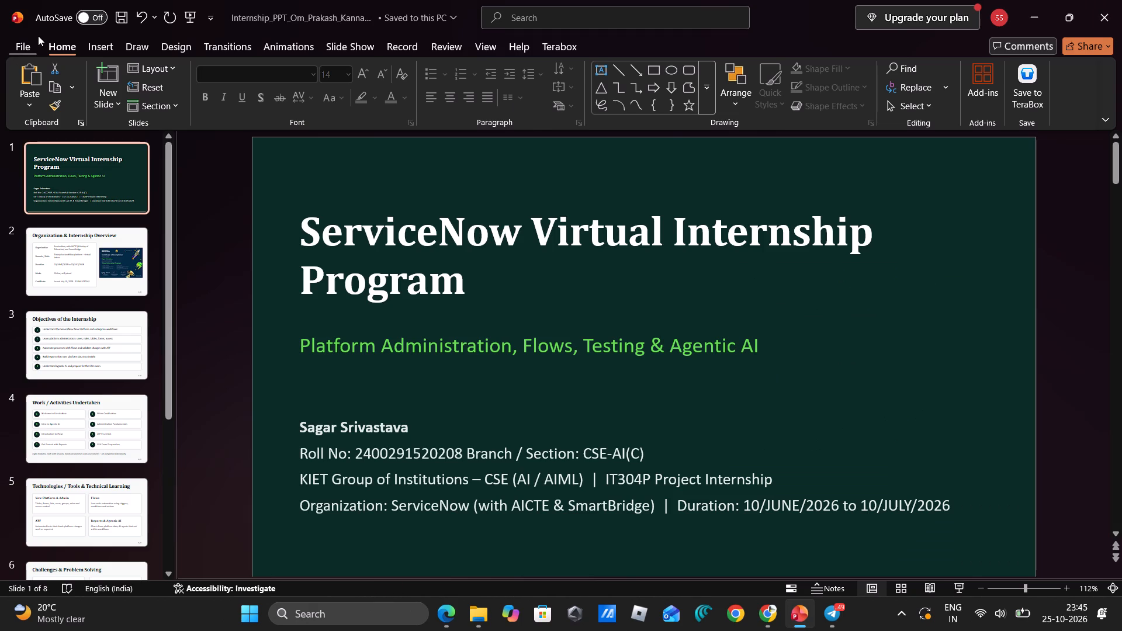
Save a copy of the presentation in Downloads, named Internship_PPT_ followed by the new student's first name and surname joined by an underscore.
{"action": "left_click", "coordinate": [34, 52]}
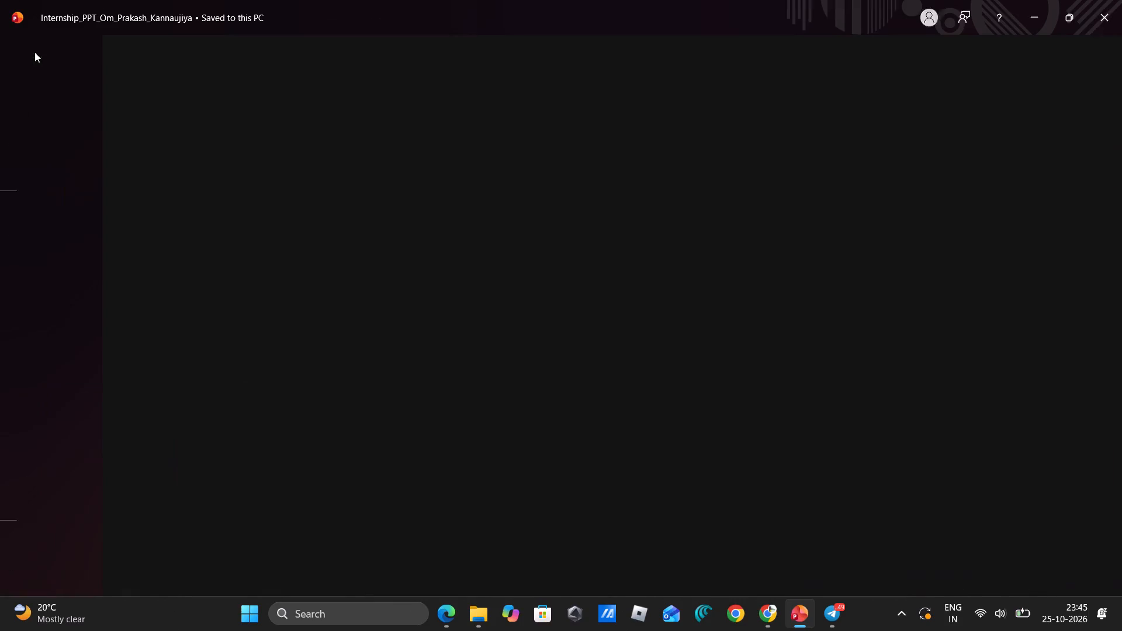
{"action": "left_click", "coordinate": [74, 265]}
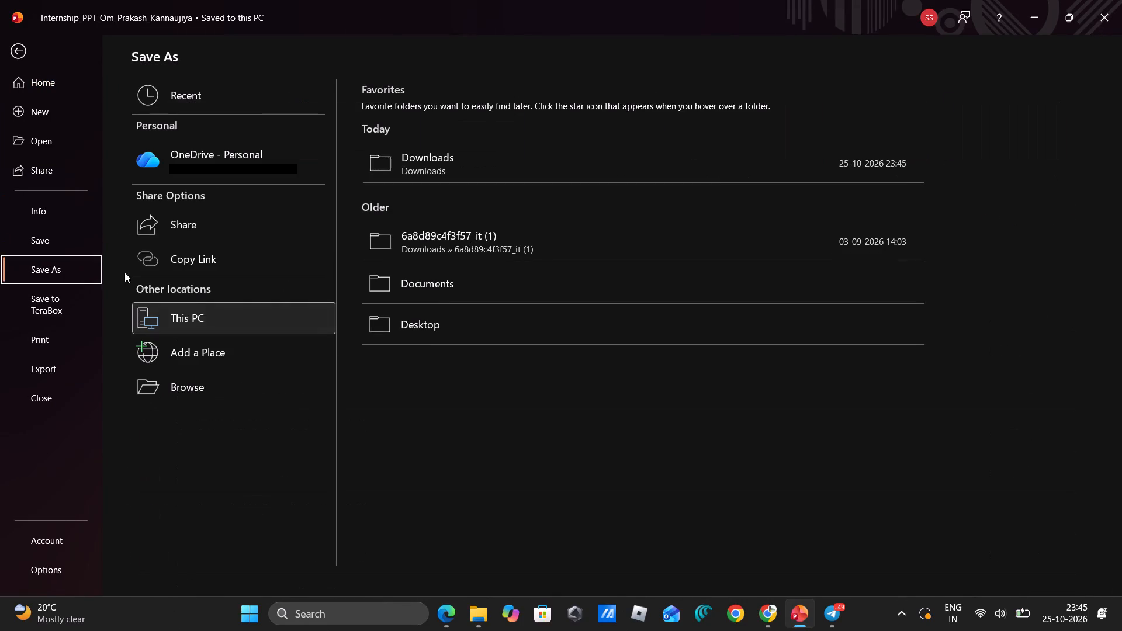
{"action": "left_click", "coordinate": [500, 144]}
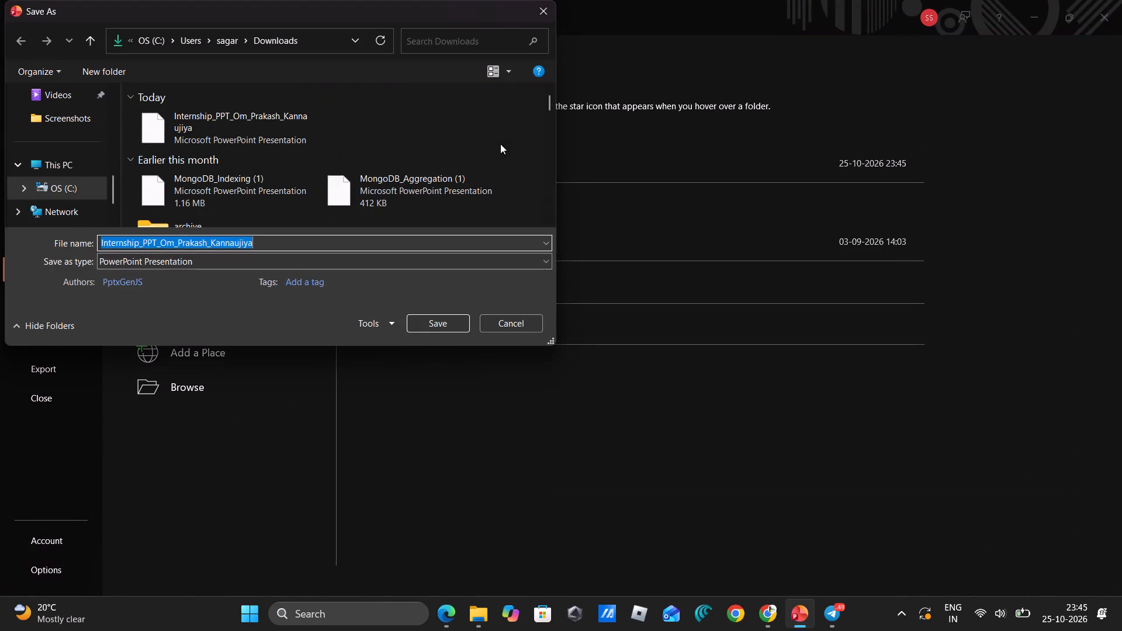
{"action": "left_click", "coordinate": [280, 247]}
{"action": "key", "text": "BackSpace"}
{"action": "key", "text": "BackSpace"}
{"action": "key", "text": "BackSpace"}
{"action": "key", "text": "BackSpace"}
{"action": "key", "text": "BackSpace"}
{"action": "key", "text": "BackSpace"}
{"action": "key", "text": "BackSpace"}
{"action": "key", "text": "BackSpace"}
{"action": "key", "text": "BackSpace"}
{"action": "key", "text": "BackSpace"}
{"action": "key", "text": "BackSpace"}
{"action": "key", "text": "BackSpace"}
{"action": "key", "text": "BackSpace"}
{"action": "key", "text": "BackSpace"}
{"action": "key", "text": "BackSpace"}
{"action": "key", "text": "BackSpace"}
{"action": "key", "text": "BackSpace"}
{"action": "key", "text": "BackSpace"}
{"action": "key", "text": "BackSpace"}
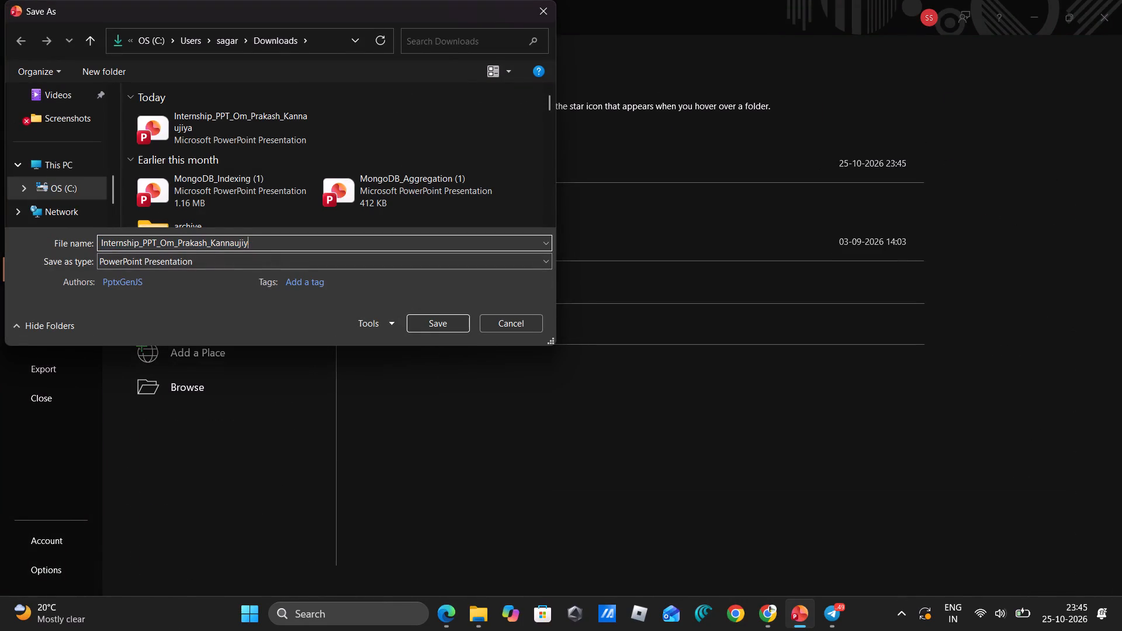
{"action": "key", "text": "BackSpace"}
{"action": "key", "text": "BackSpace"}
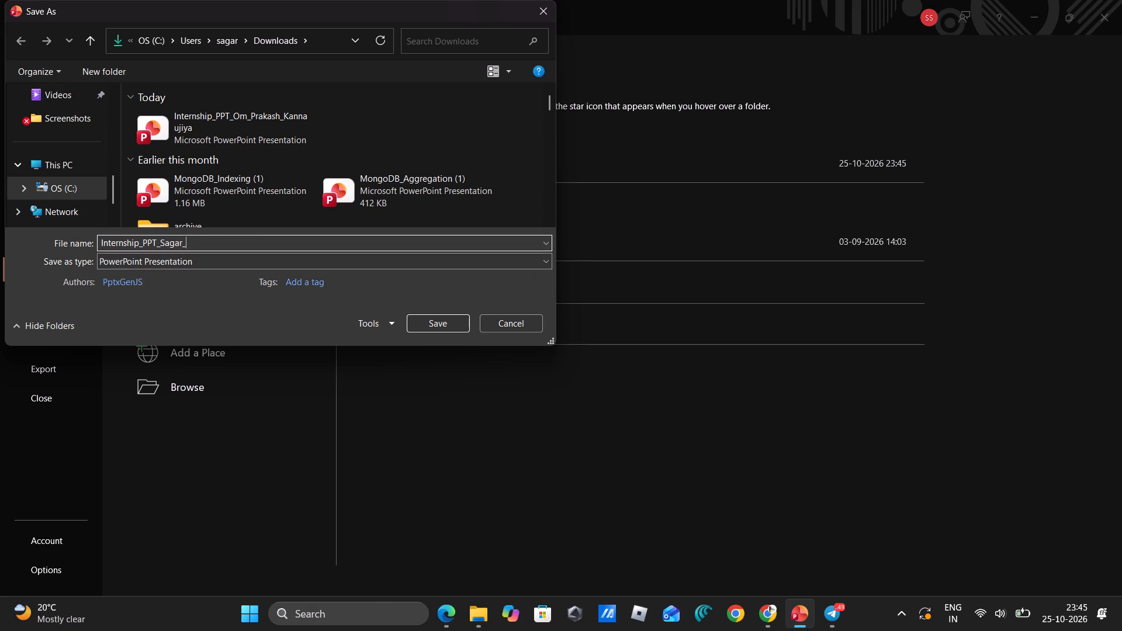
{"action": "key", "text": "BackSpace"}
{"action": "key", "text": "a"}
{"action": "key", "text": "BackSpace"}
{"action": "type", "text": "tava"}
{"action": "left_click", "coordinate": [435, 320]}
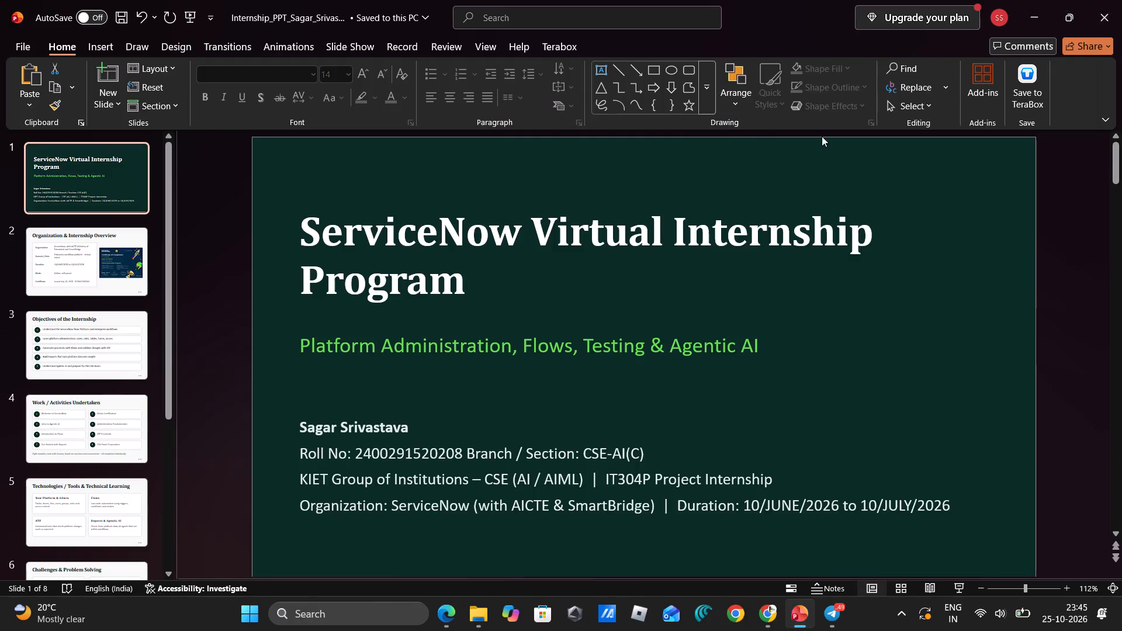
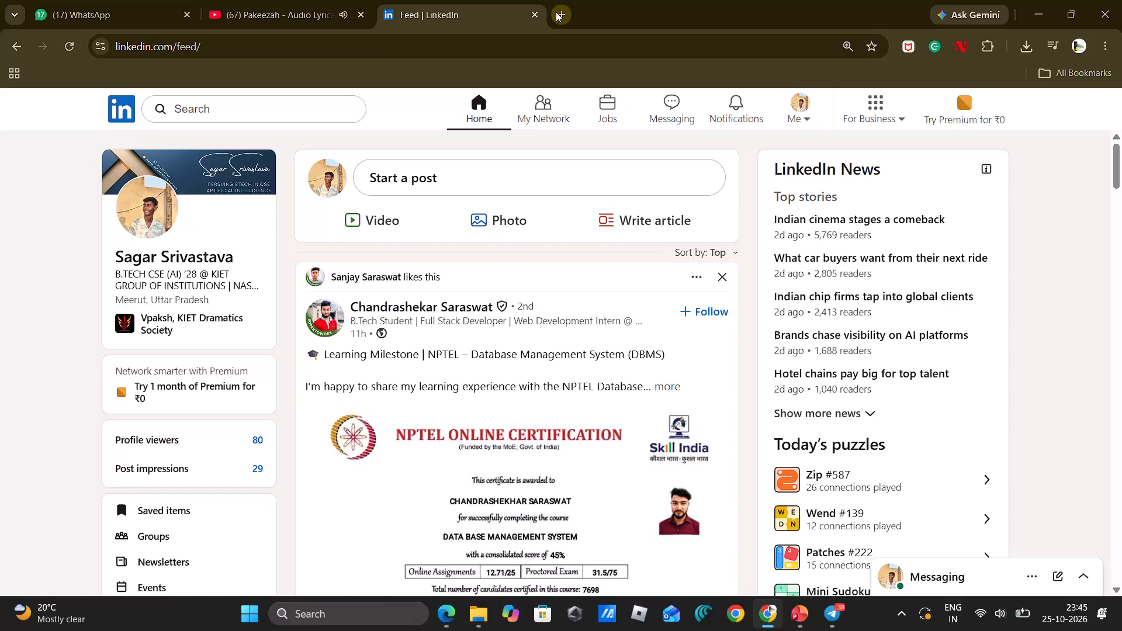
Search the web for "kiet lms" in a new browser tab.
{"action": "left_click", "coordinate": [556, 12]}
{"action": "type", "text": "kiet lms"}
{"action": "key", "text": "Return"}
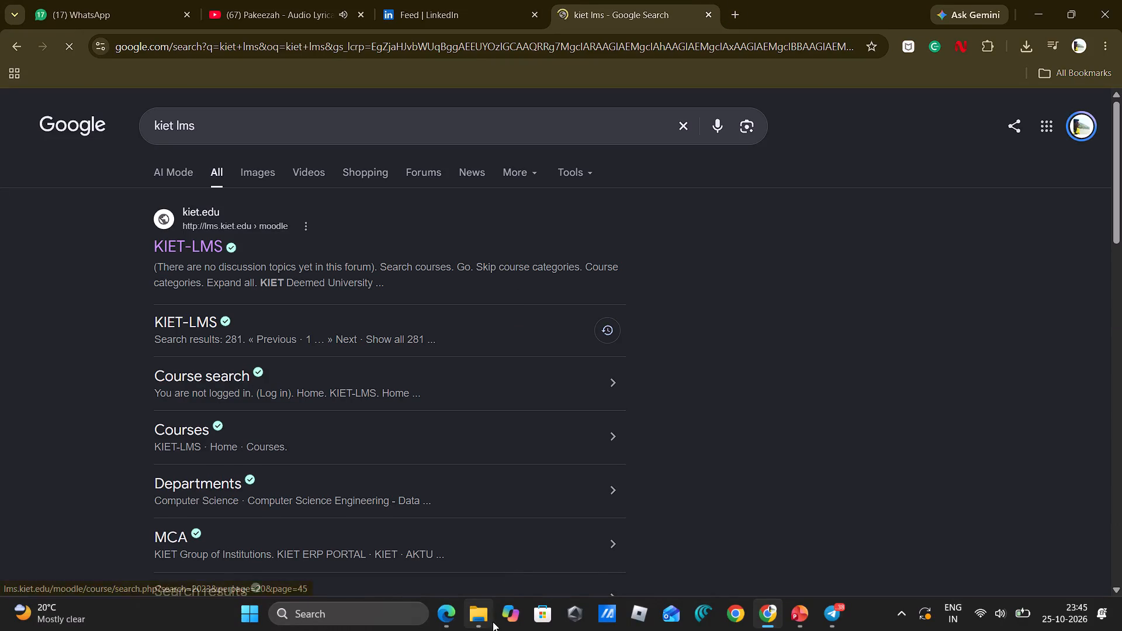
Open the original student's Internship_Report Word document from the Downloads folder.
{"action": "left_click", "coordinate": [493, 622]}
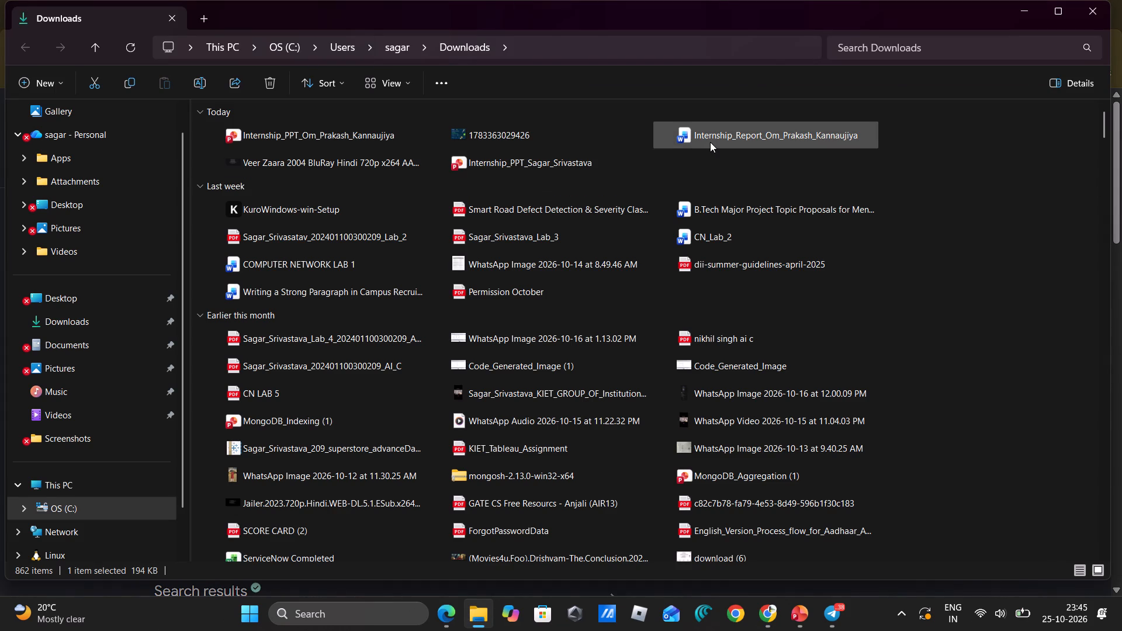
{"action": "double_click", "coordinate": [710, 142]}
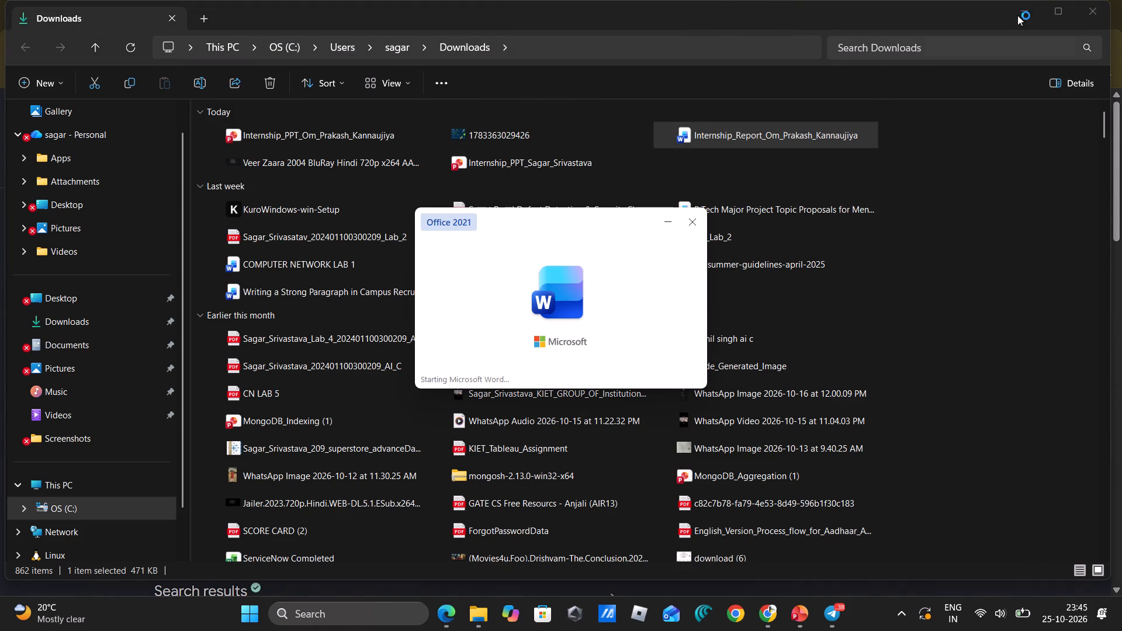
{"action": "left_click", "coordinate": [1024, 0]}
{"action": "left_click", "coordinate": [1024, 11]}
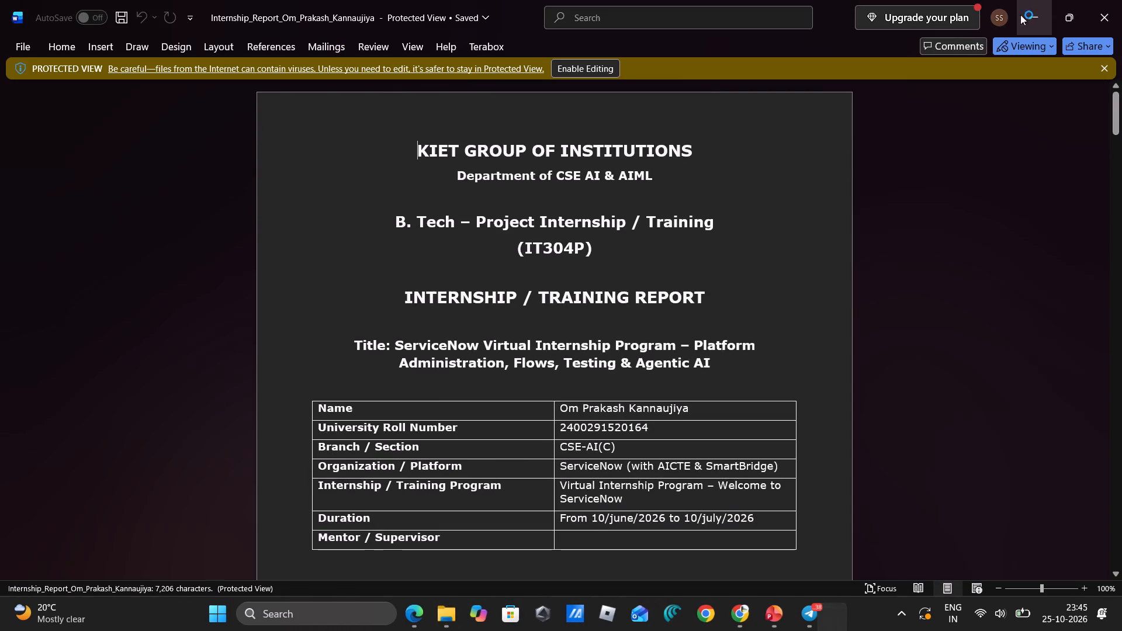
{"action": "left_click", "coordinate": [600, 151]}
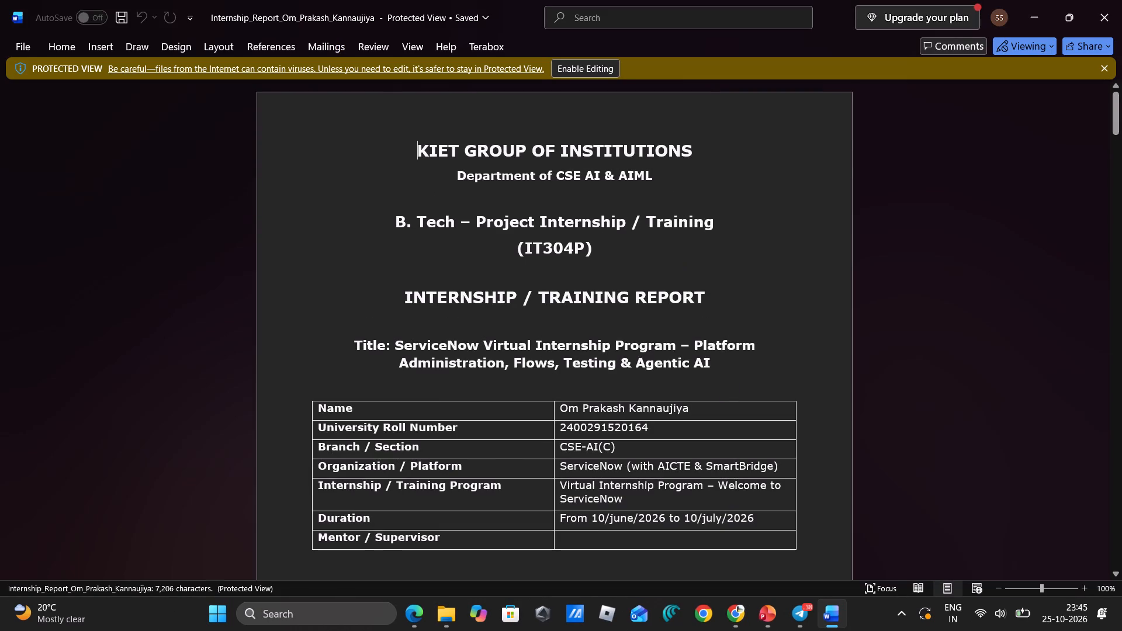
{"action": "left_click", "coordinate": [572, 171]}
{"action": "left_click", "coordinate": [601, 151]}
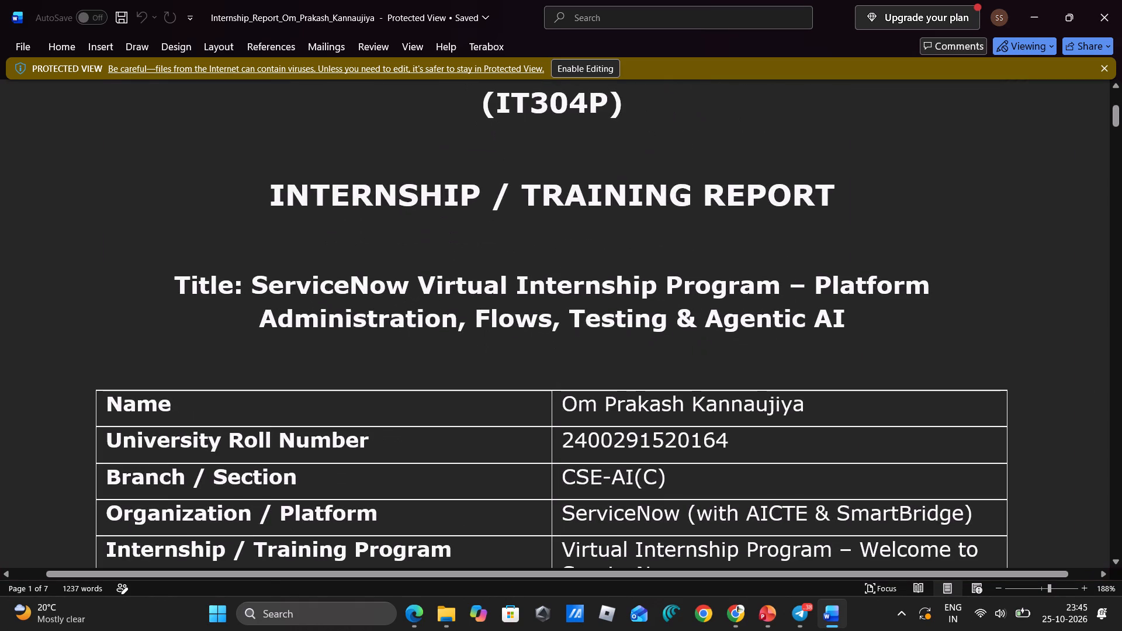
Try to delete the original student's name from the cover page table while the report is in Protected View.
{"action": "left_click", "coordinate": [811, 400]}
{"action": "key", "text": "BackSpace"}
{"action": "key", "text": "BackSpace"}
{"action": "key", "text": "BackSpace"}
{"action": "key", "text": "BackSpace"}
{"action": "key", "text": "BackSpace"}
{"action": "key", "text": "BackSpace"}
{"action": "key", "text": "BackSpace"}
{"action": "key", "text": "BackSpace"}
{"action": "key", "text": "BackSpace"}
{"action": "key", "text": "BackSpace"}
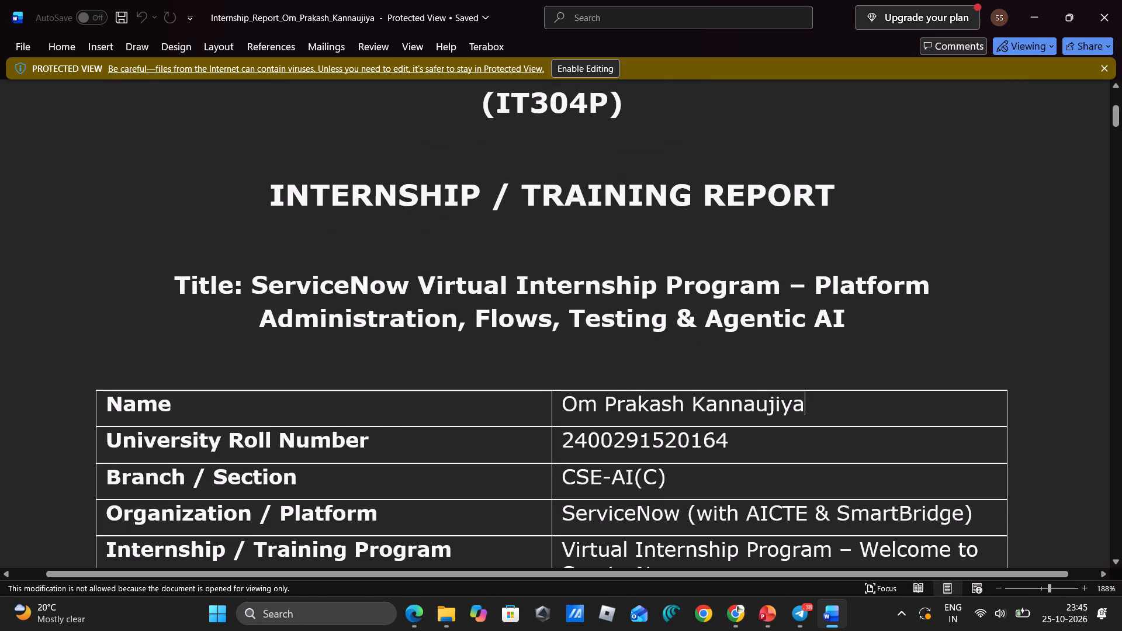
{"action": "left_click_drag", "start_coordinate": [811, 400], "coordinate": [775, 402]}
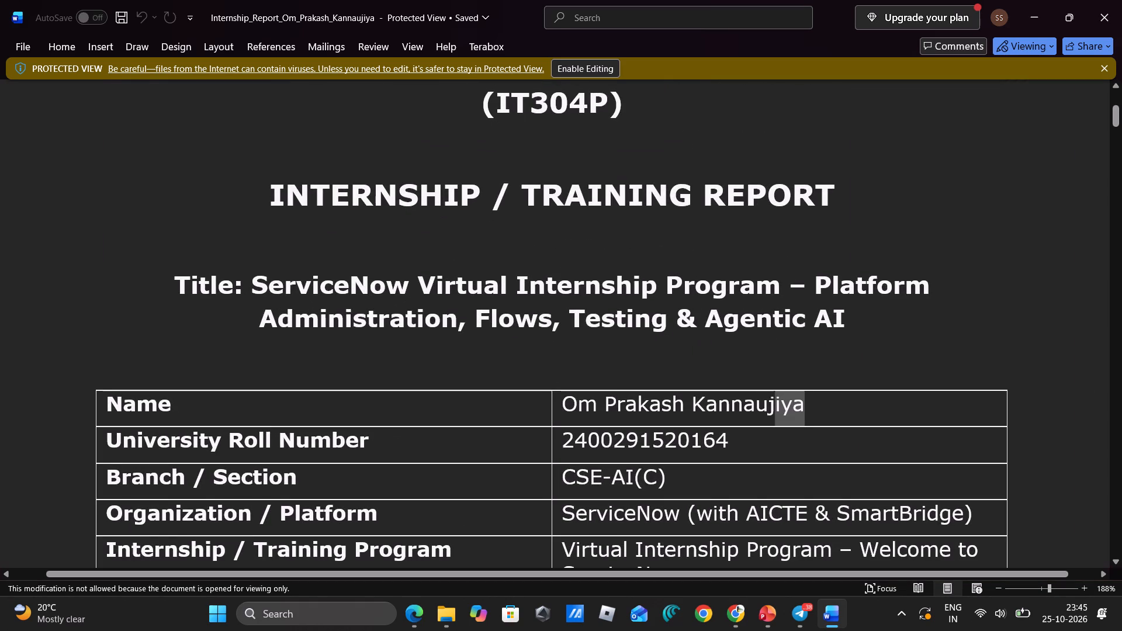
Enable editing of the protected internship report.
{"action": "left_click", "coordinate": [586, 71]}
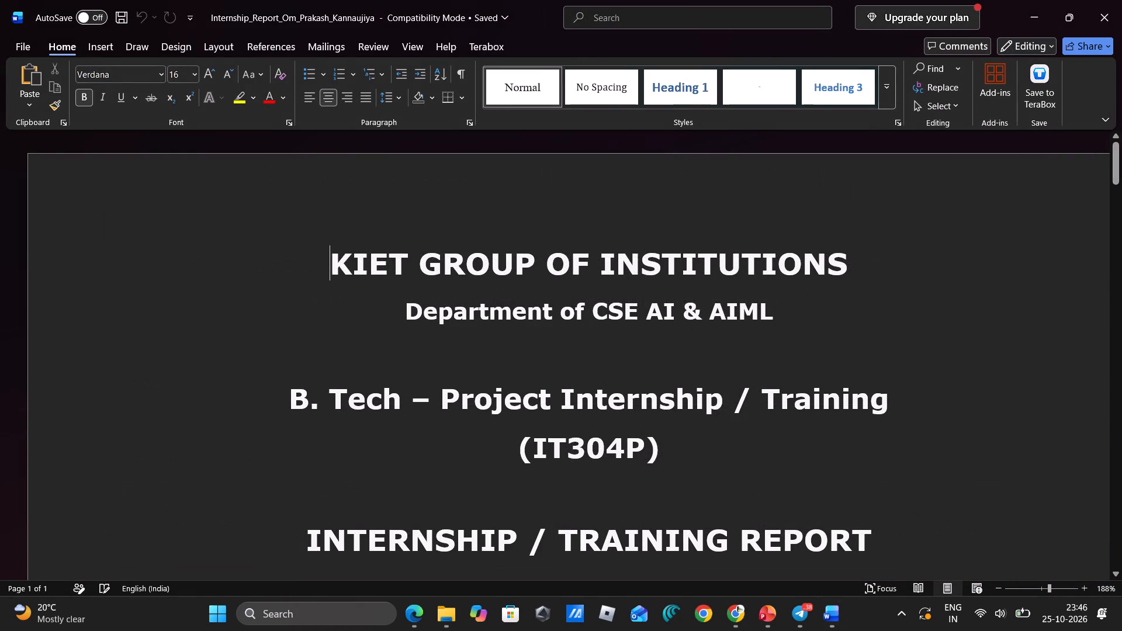
Replace the name in the cover page table with the new student's full name.
{"action": "scroll", "coordinate": [820, 391], "scroll_direction": "down", "scroll_amount": 1, "text": "ctrl"}
{"action": "scroll", "coordinate": [820, 391], "scroll_direction": "down", "scroll_amount": 2}
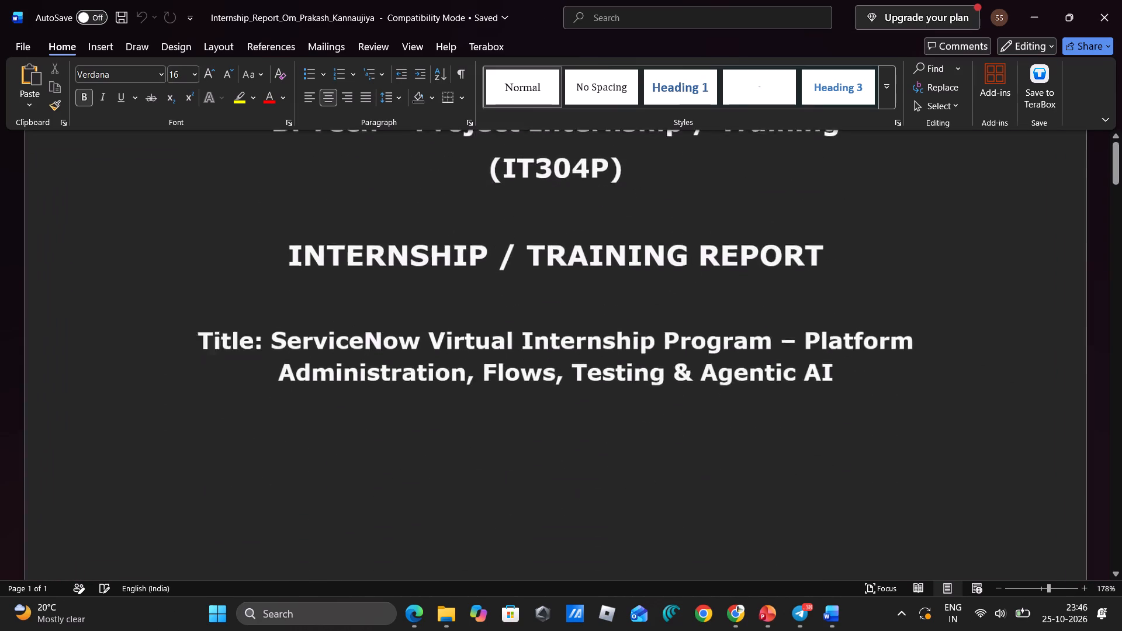
{"action": "scroll", "coordinate": [820, 391], "scroll_direction": "down", "scroll_amount": 3}
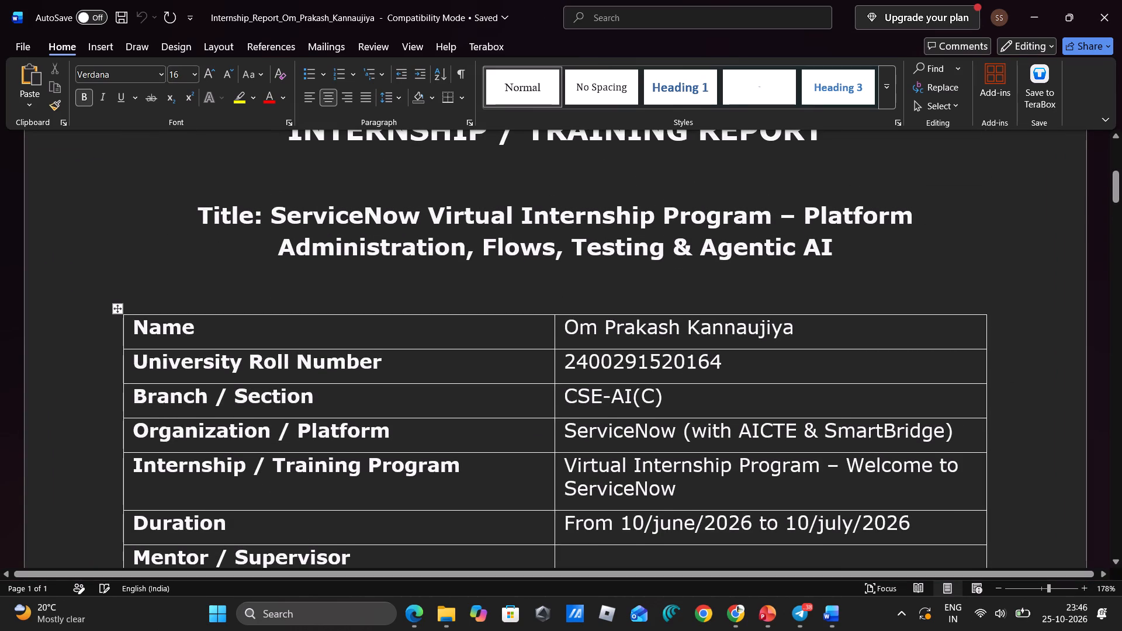
{"action": "left_click", "coordinate": [819, 322]}
{"action": "key", "text": "BackSpace"}
{"action": "key", "text": "BackSpace"}
{"action": "key", "text": "BackSpace"}
{"action": "key", "text": "BackSpace"}
{"action": "key", "text": "BackSpace"}
{"action": "key", "text": "BackSpace"}
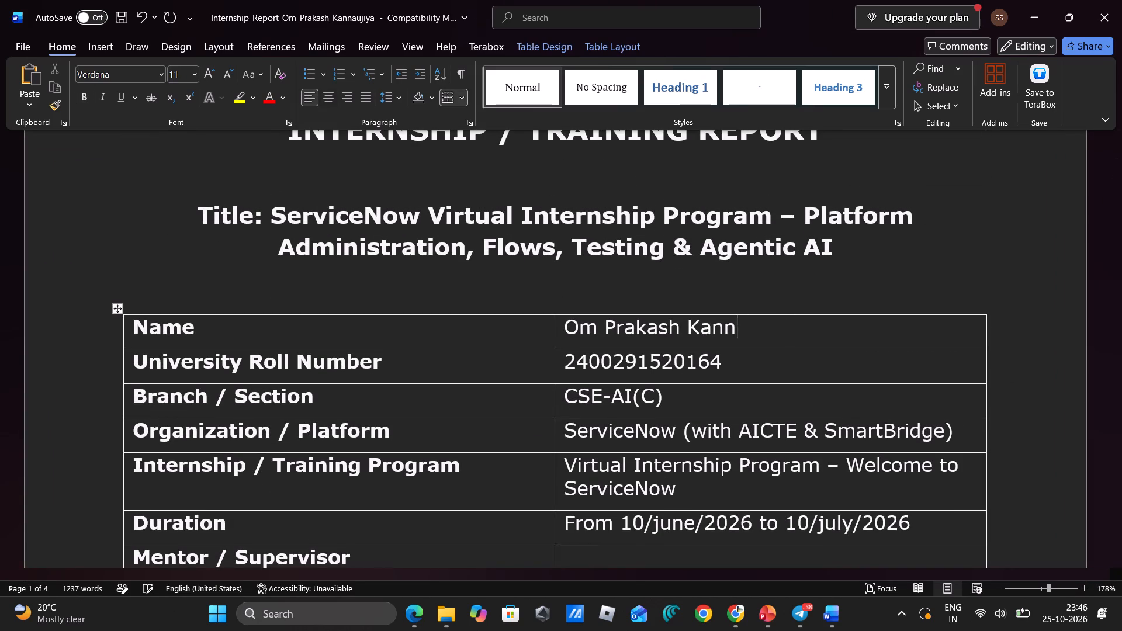
{"action": "key", "text": "BackSpace"}
{"action": "key", "text": "BackSpace"}
{"action": "key", "text": "BackSpace"}
{"action": "key", "text": "BackSpace"}
{"action": "key", "text": "BackSpace"}
{"action": "key", "text": "BackSpace"}
{"action": "key", "text": "BackSpace"}
{"action": "key", "text": "BackSpace"}
{"action": "key", "text": "BackSpace"}
{"action": "key", "text": "BackSpace"}
{"action": "key", "text": "BackSpace"}
{"action": "key", "text": "BackSpace"}
{"action": "key", "text": "BackSpace"}
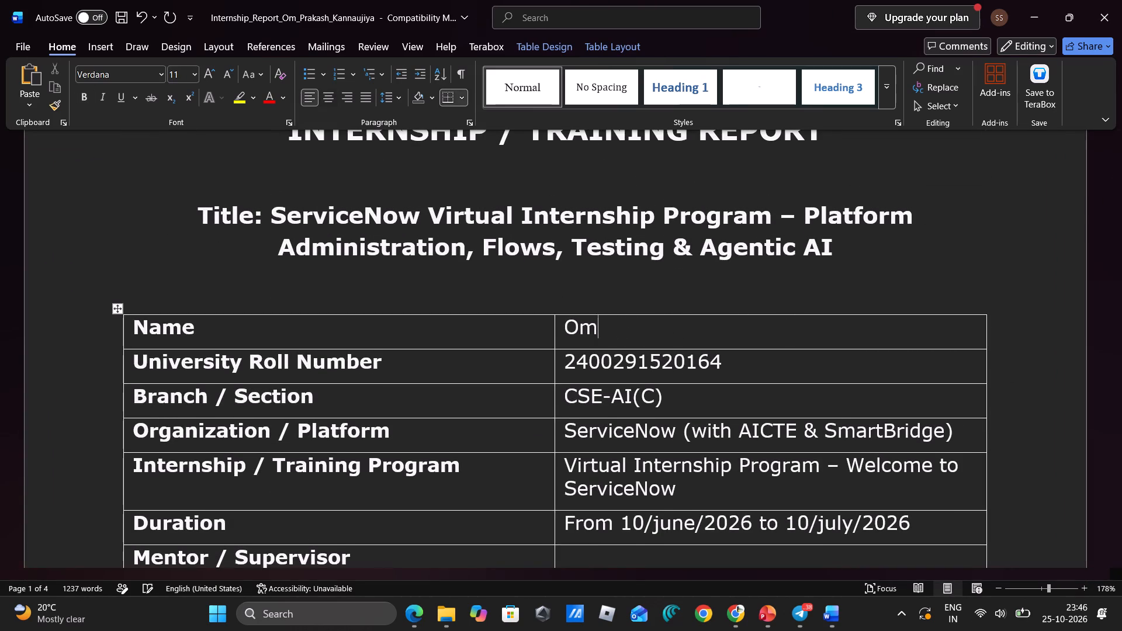
{"action": "key", "text": "BackSpace"}
{"action": "key", "text": "BackSpace"}
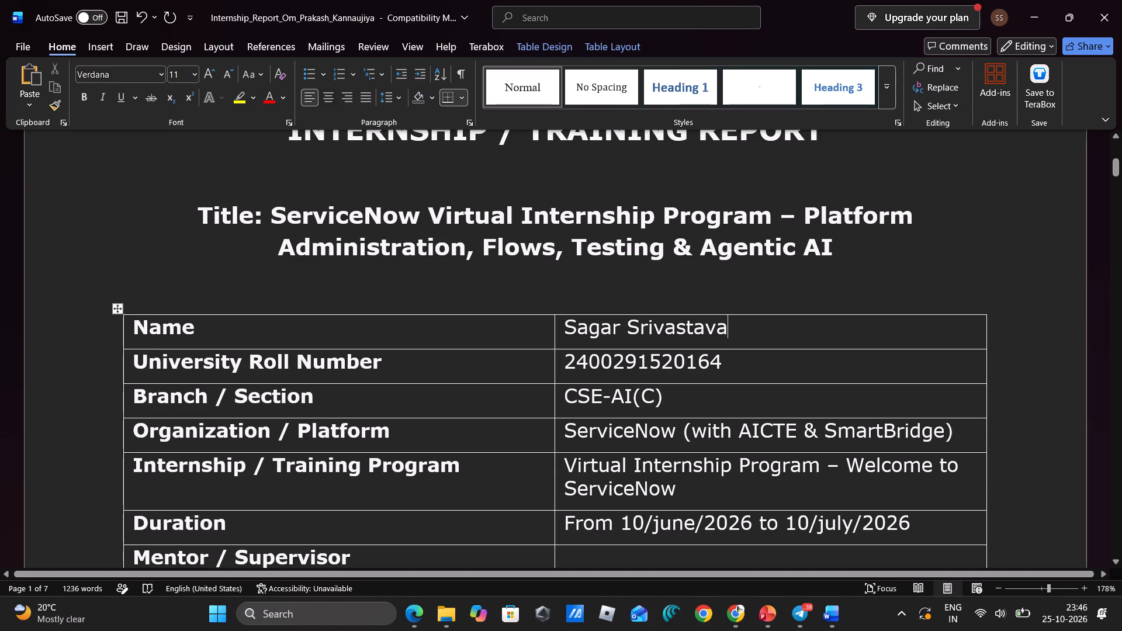
Change the ending of the University Roll Number in the cover page table to match the new student's roll number.
{"action": "left_click", "coordinate": [809, 365]}
{"action": "key", "text": "BackSpace"}
{"action": "key", "text": "BackSpace"}
{"action": "key", "text": "BackSpace"}
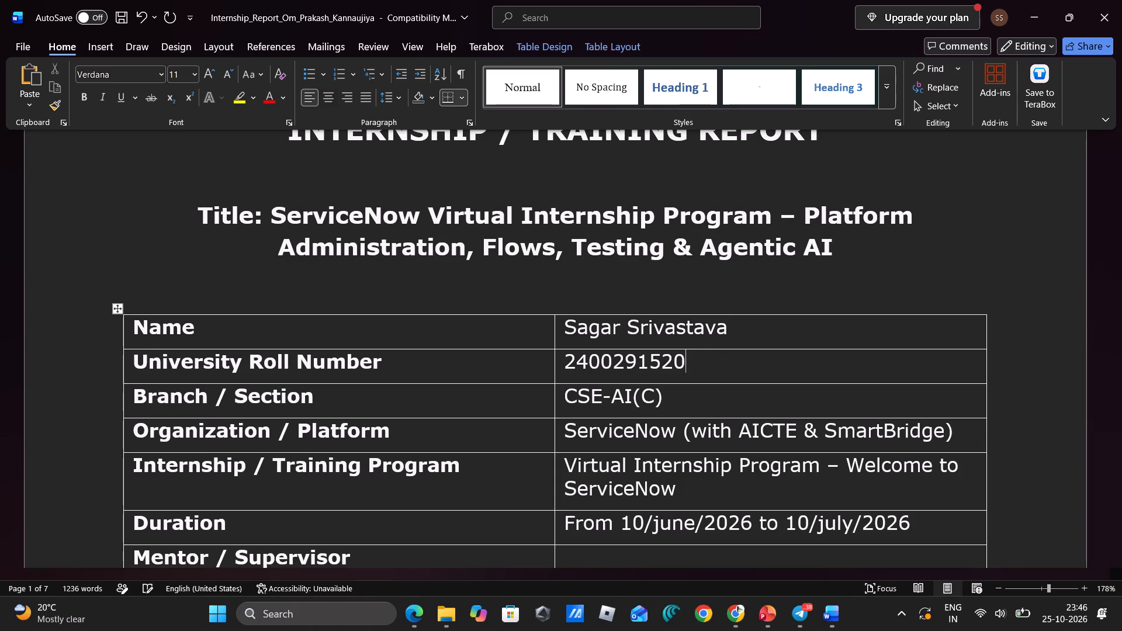
{"action": "key", "text": "BackSpace"}
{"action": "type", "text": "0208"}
Replace the name in the section 1 Student Details table with the new student's full name.
{"action": "scroll", "coordinate": [752, 502], "scroll_direction": "down", "scroll_amount": 1}
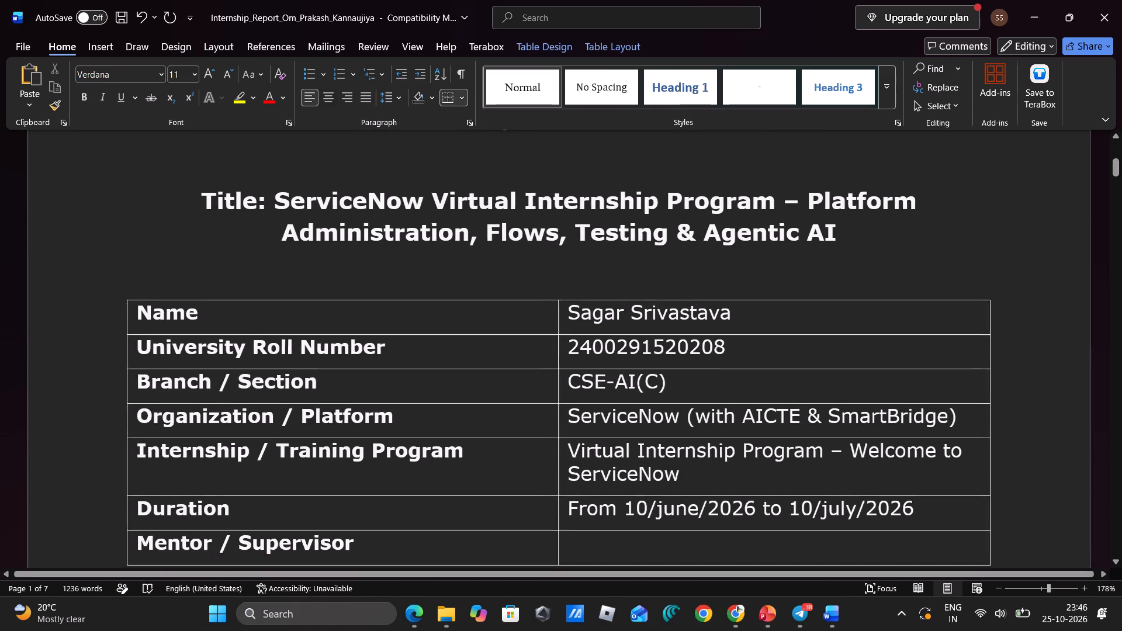
{"action": "scroll", "coordinate": [752, 502], "scroll_direction": "down", "scroll_amount": 12}
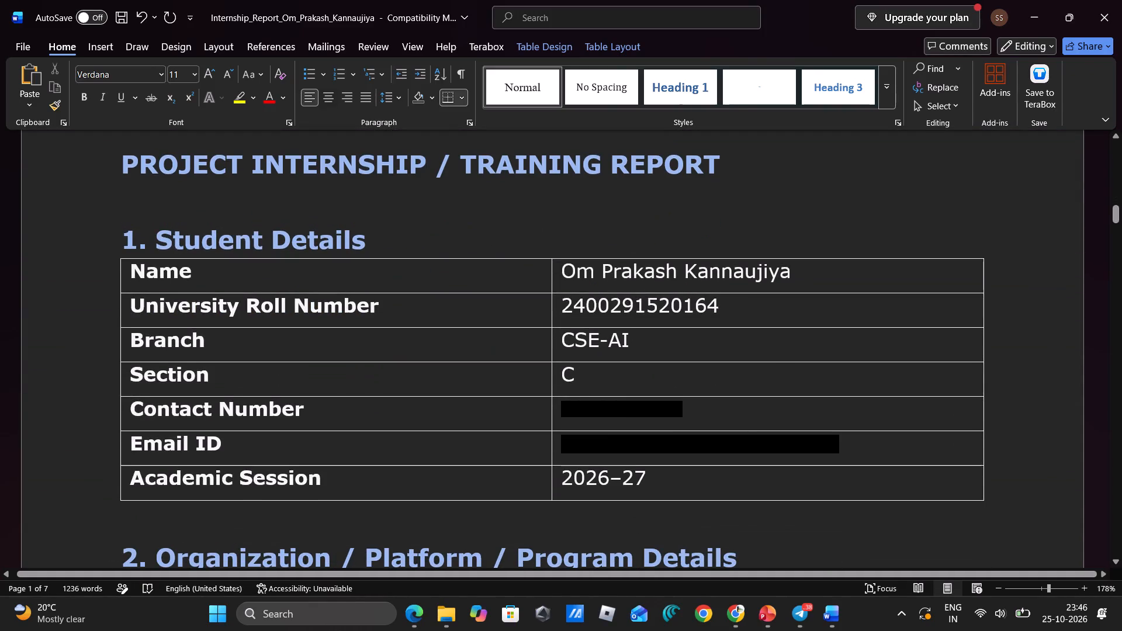
{"action": "left_click", "coordinate": [827, 281]}
{"action": "key", "text": "BackSpace"}
{"action": "key", "text": "BackSpace"}
{"action": "key", "text": "BackSpace"}
{"action": "key", "text": "BackSpace"}
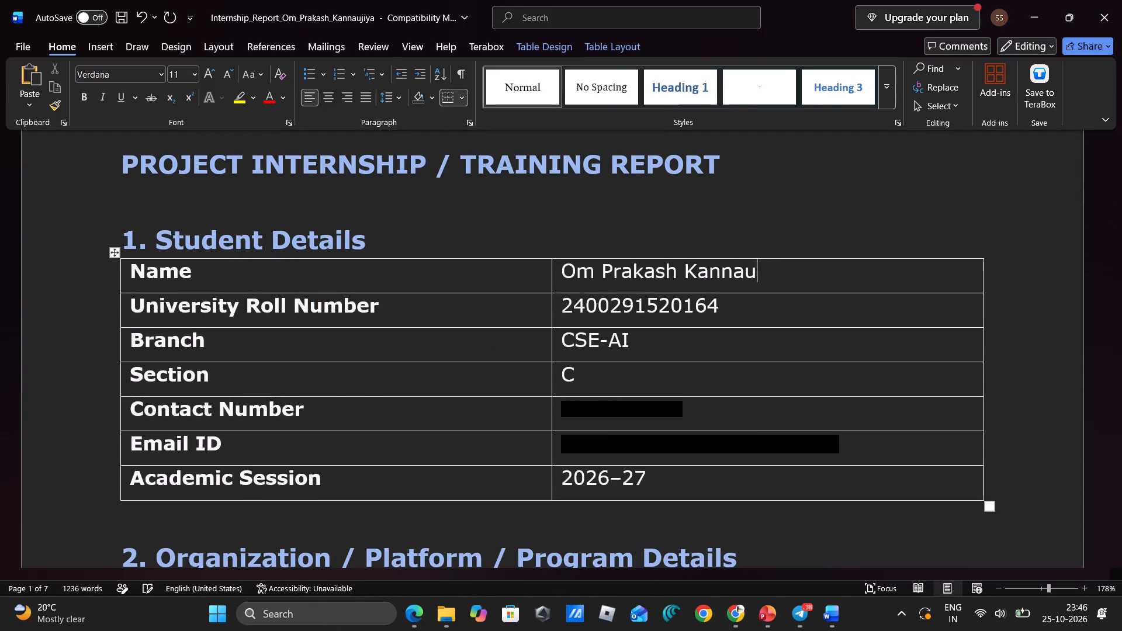
{"action": "key", "text": "BackSpace"}
{"action": "key", "text": "BackSpace"}
{"action": "key", "text": "BackSpace"}
{"action": "key", "text": "BackSpace"}
{"action": "key", "text": "BackSpace"}
{"action": "key", "text": "BackSpace"}
{"action": "key", "text": "BackSpace"}
{"action": "key", "text": "BackSpace"}
{"action": "key", "text": "BackSpace"}
{"action": "key", "text": "BackSpace"}
{"action": "key", "text": "BackSpace"}
{"action": "key", "text": "BackSpace"}
{"action": "key", "text": "BackSpace"}
{"action": "key", "text": "BackSpace"}
{"action": "key", "text": "BackSpace"}
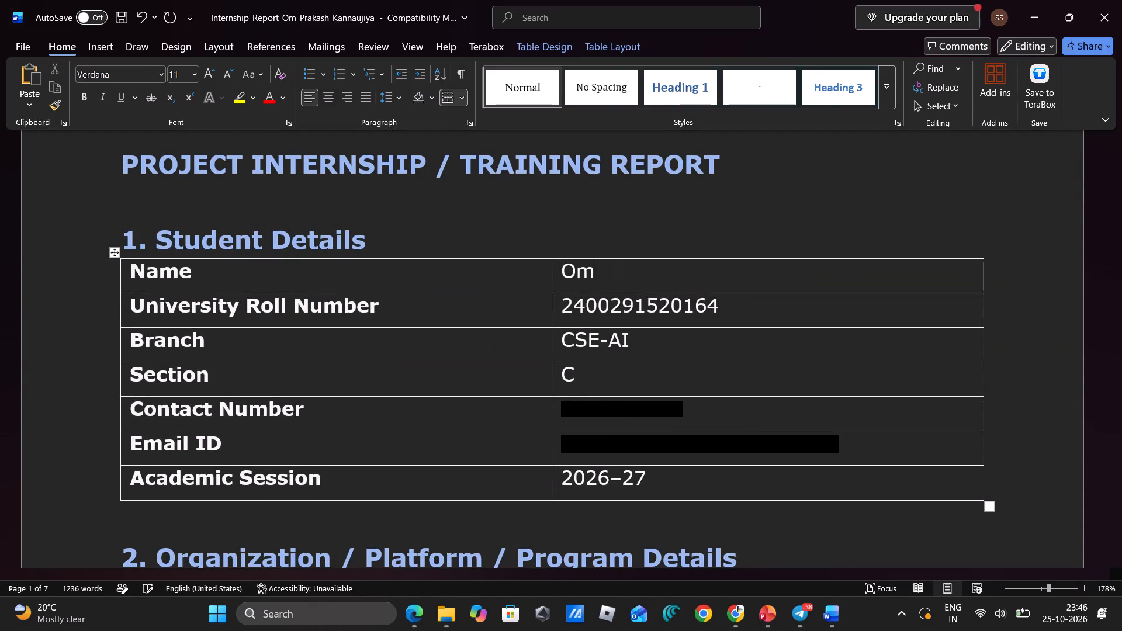
{"action": "key", "text": "BackSpace"}
{"action": "key", "text": "BackSpace"}
{"action": "key", "text": "BackSpace"}
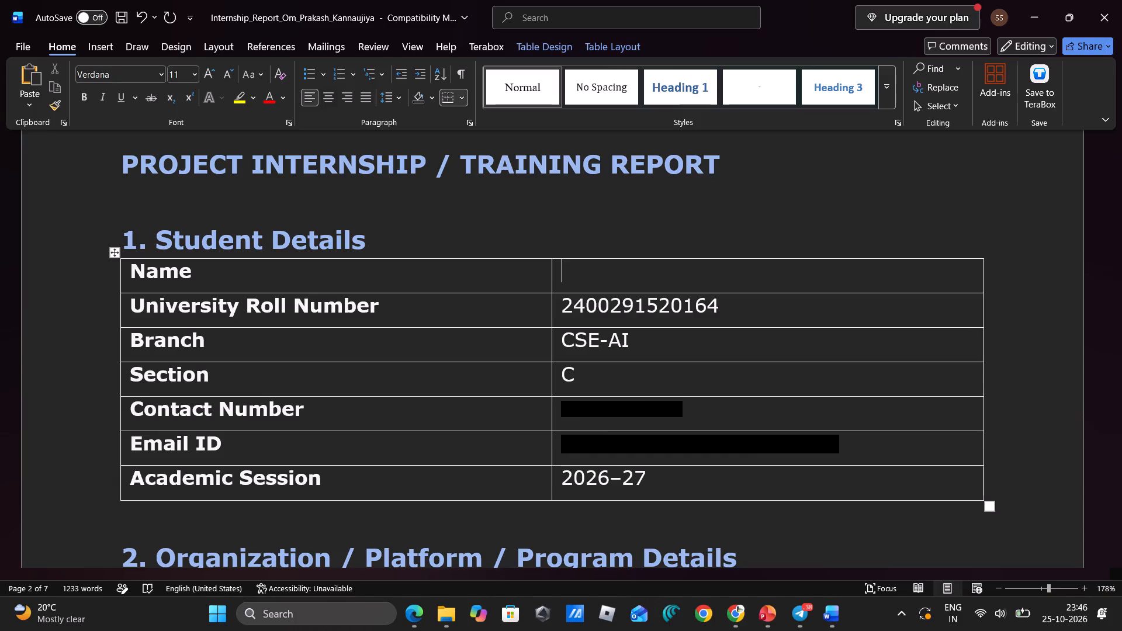
{"action": "key", "text": "BackSpace"}
{"action": "key", "text": "space"}
{"action": "key", "text": "BackSpace"}
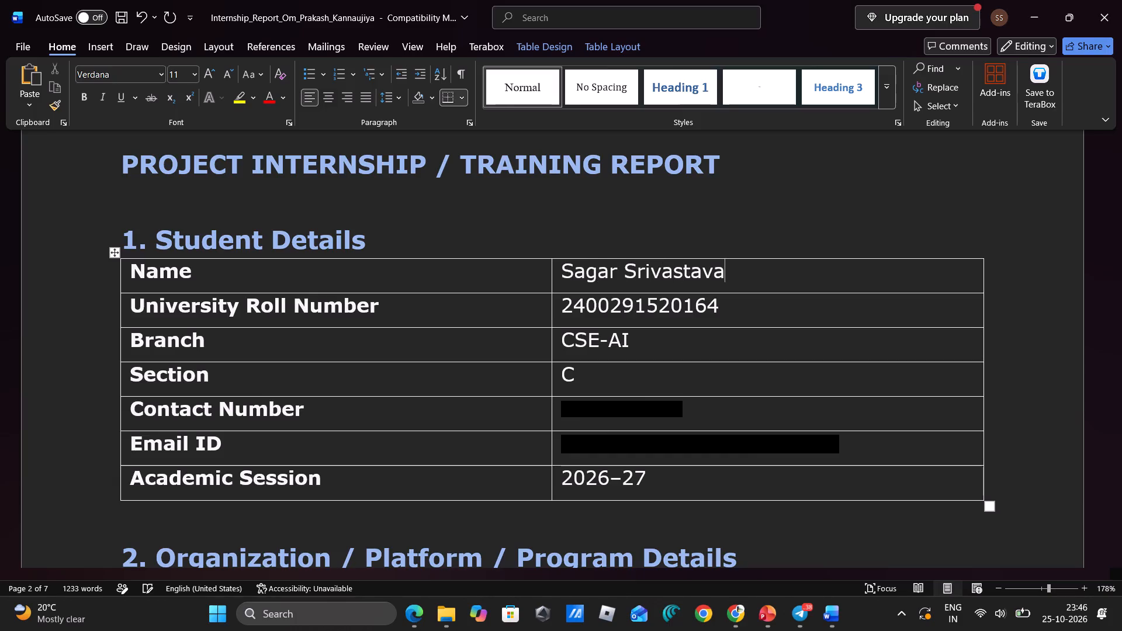
Change the ending of the University Roll Number in the Student Details table to the new student's roll number.
{"action": "left_click", "coordinate": [803, 306]}
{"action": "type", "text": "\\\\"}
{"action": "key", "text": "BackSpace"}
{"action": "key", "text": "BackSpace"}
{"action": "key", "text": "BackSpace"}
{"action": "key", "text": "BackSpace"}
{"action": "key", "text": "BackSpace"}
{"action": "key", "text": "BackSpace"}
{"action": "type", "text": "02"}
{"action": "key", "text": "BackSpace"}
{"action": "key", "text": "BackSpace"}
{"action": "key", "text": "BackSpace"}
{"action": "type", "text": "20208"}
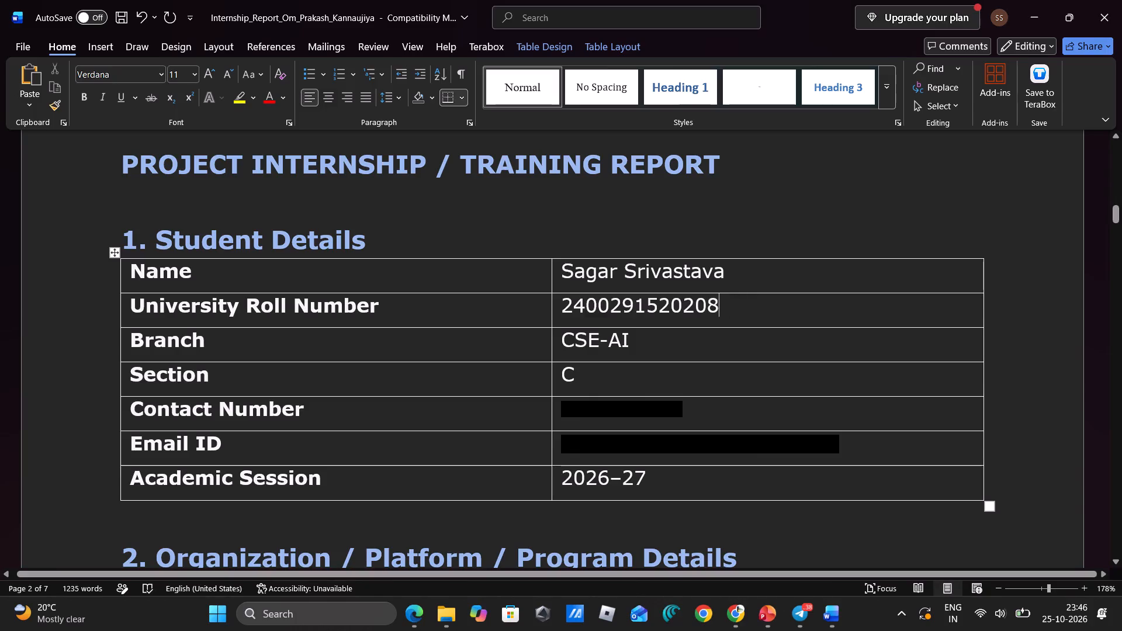
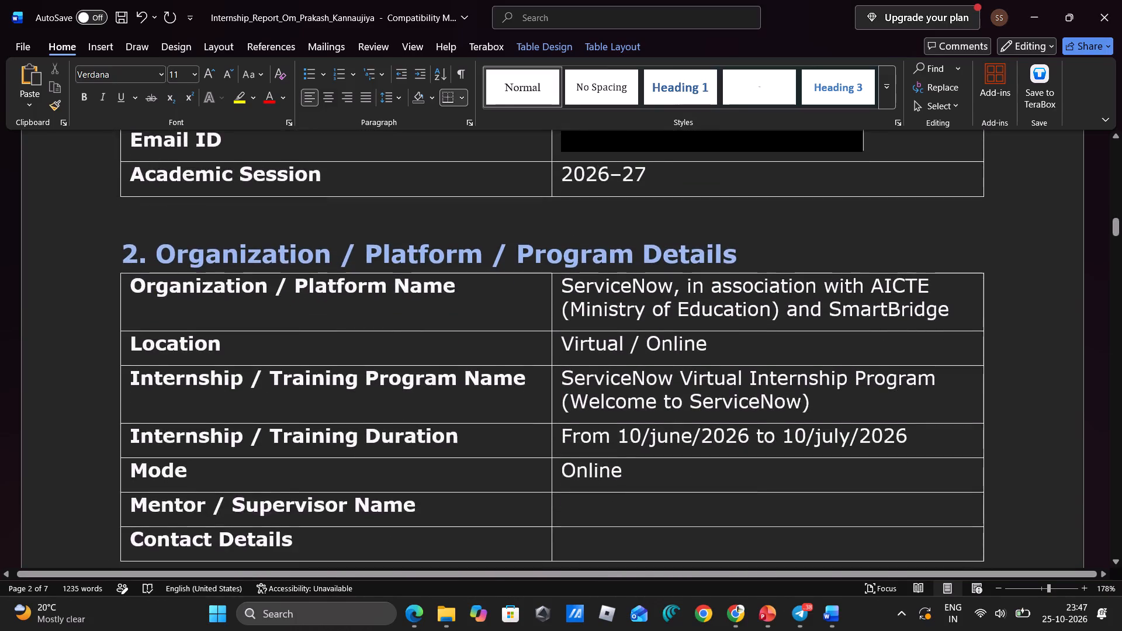
Replace the Certificate ID in the section 4 description of work with the new student's certificate ID.
{"action": "scroll", "coordinate": [555, 425], "scroll_direction": "down", "scroll_amount": 1}
{"action": "scroll", "coordinate": [612, 478], "scroll_direction": "down", "scroll_amount": 1}
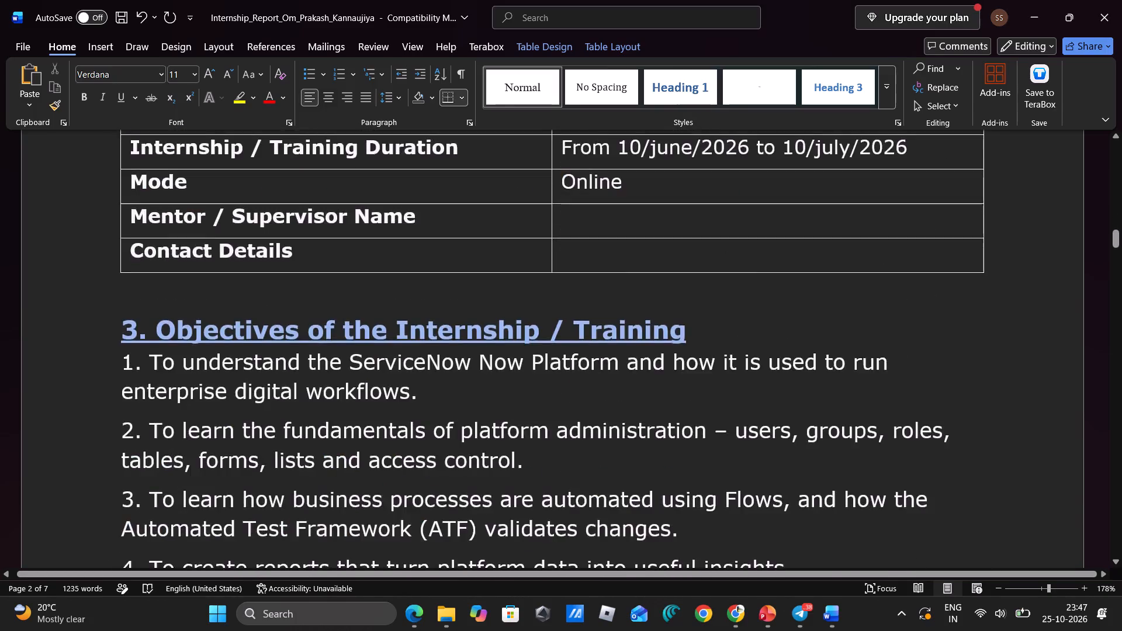
{"action": "scroll", "coordinate": [612, 478], "scroll_direction": "down", "scroll_amount": 2}
{"action": "scroll", "coordinate": [477, 320], "scroll_direction": "down", "scroll_amount": 2}
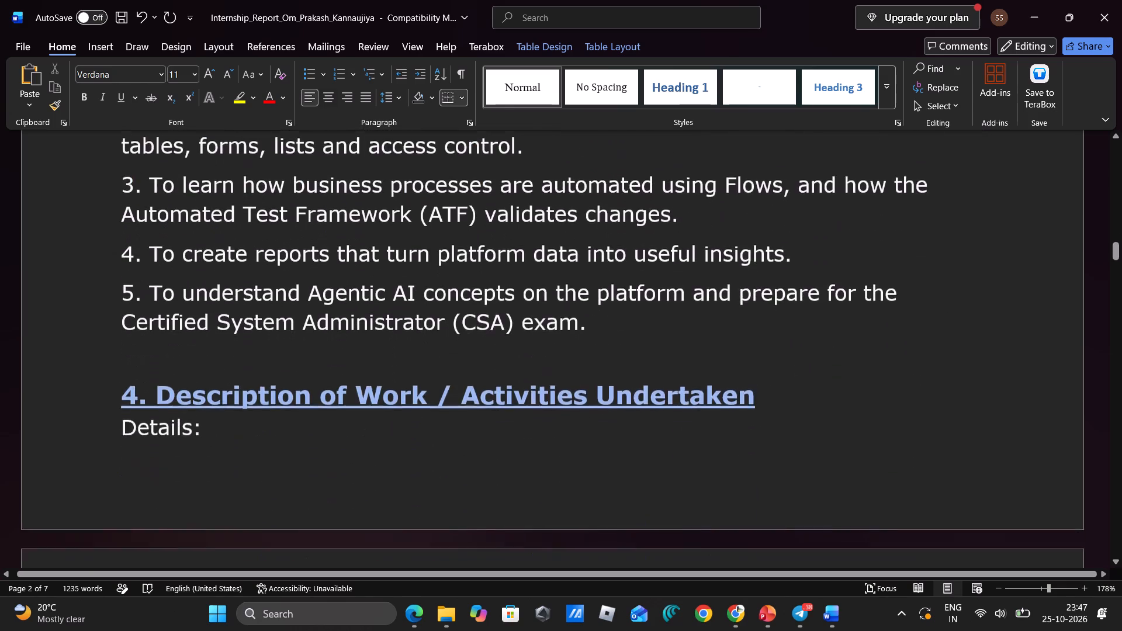
{"action": "scroll", "coordinate": [477, 320], "scroll_direction": "down", "scroll_amount": 1}
{"action": "scroll", "coordinate": [463, 380], "scroll_direction": "down", "scroll_amount": 4}
{"action": "scroll", "coordinate": [463, 380], "scroll_direction": "up", "scroll_amount": 1}
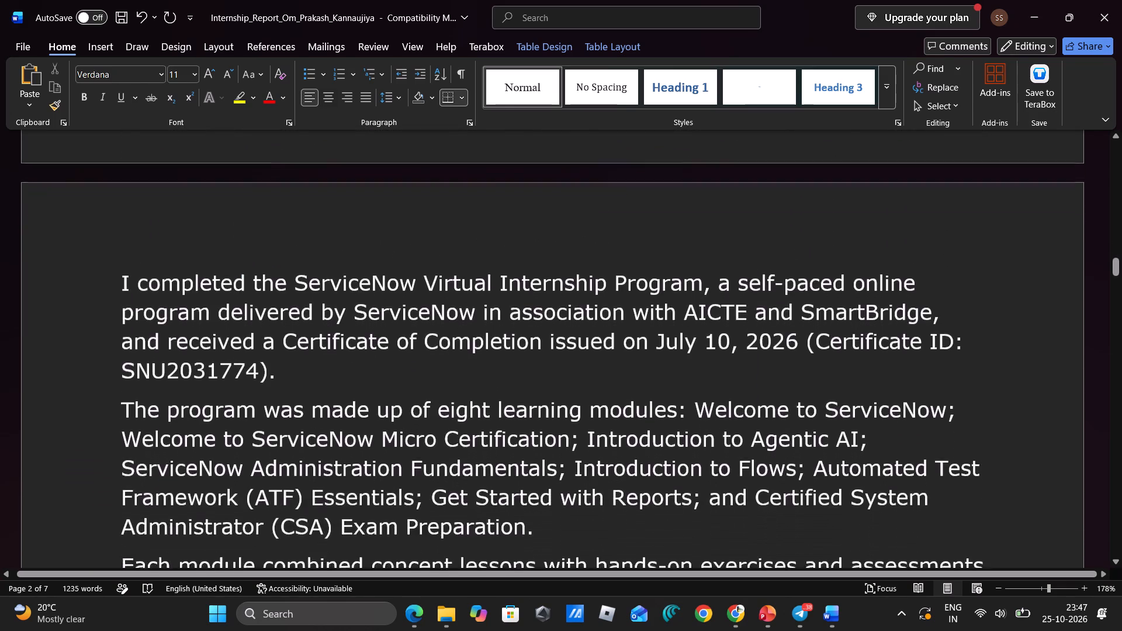
{"action": "scroll", "coordinate": [463, 380], "scroll_direction": "up", "scroll_amount": 1}
{"action": "scroll", "coordinate": [463, 380], "scroll_direction": "down", "scroll_amount": 3}
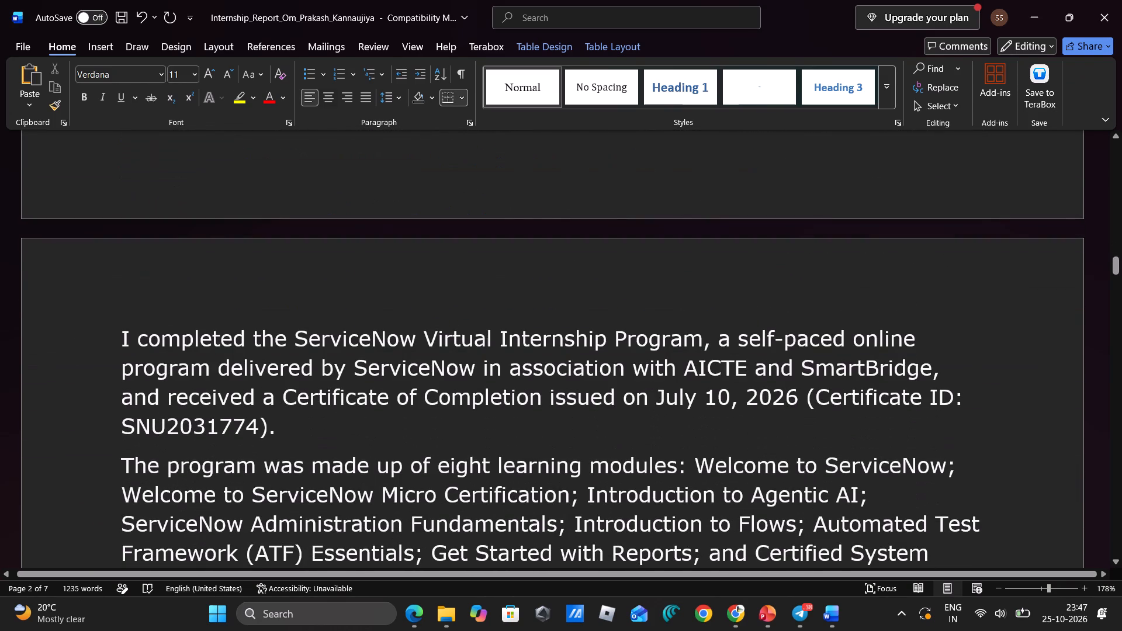
{"action": "scroll", "coordinate": [441, 430], "scroll_direction": "down", "scroll_amount": 2}
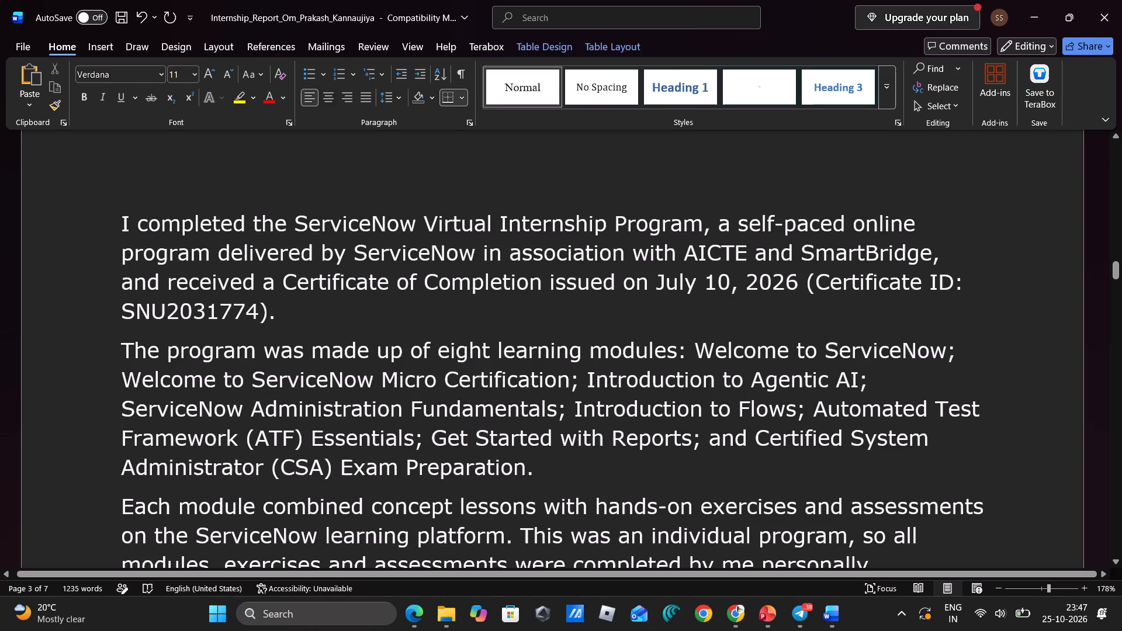
{"action": "left_click_drag", "start_coordinate": [263, 308], "coordinate": [79, 302]}
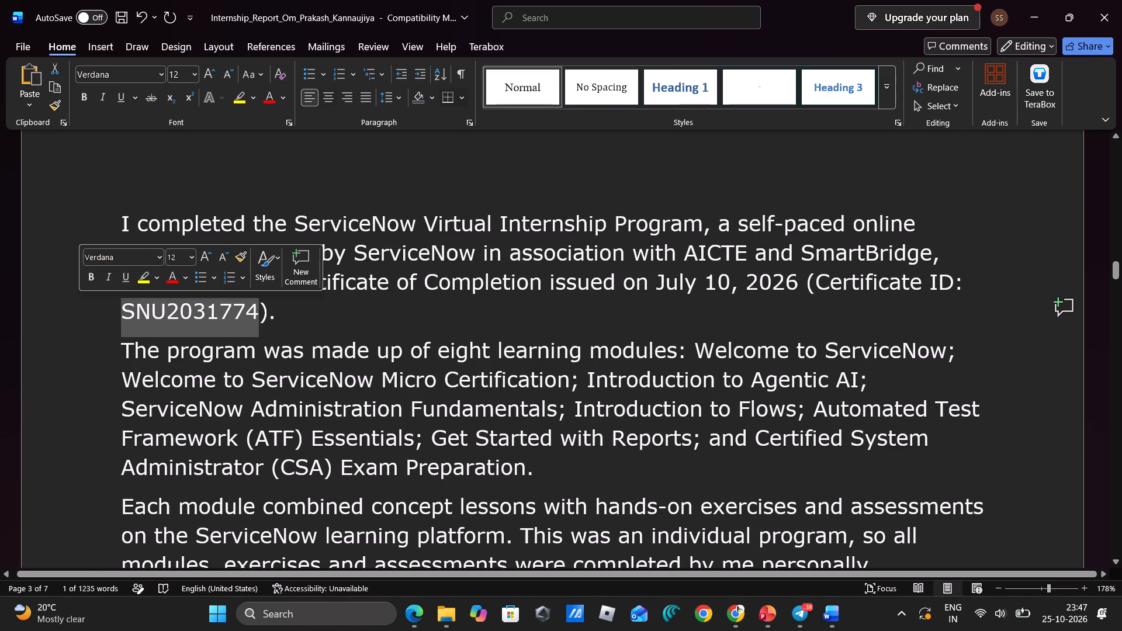
{"action": "key", "text": "BackSpace"}
{"action": "key", "text": "ctrl+v"}
{"action": "type", "text": "11"}
{"action": "key", "text": "BackSpace"}
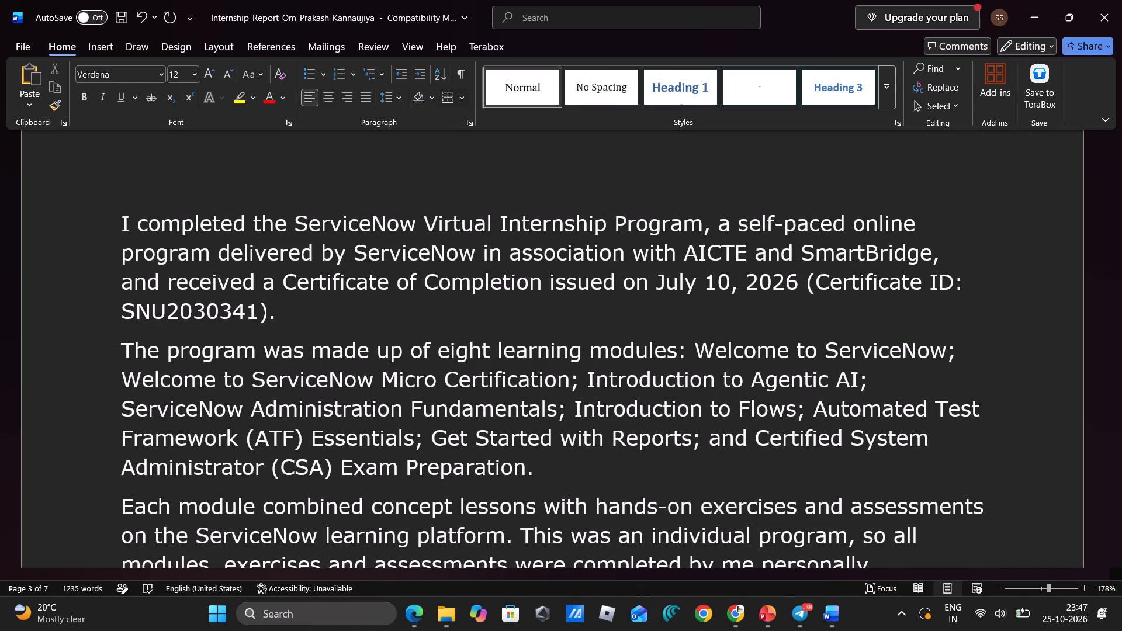
{"action": "key", "text": "BackSpace"}
{"action": "key", "text": "1"}
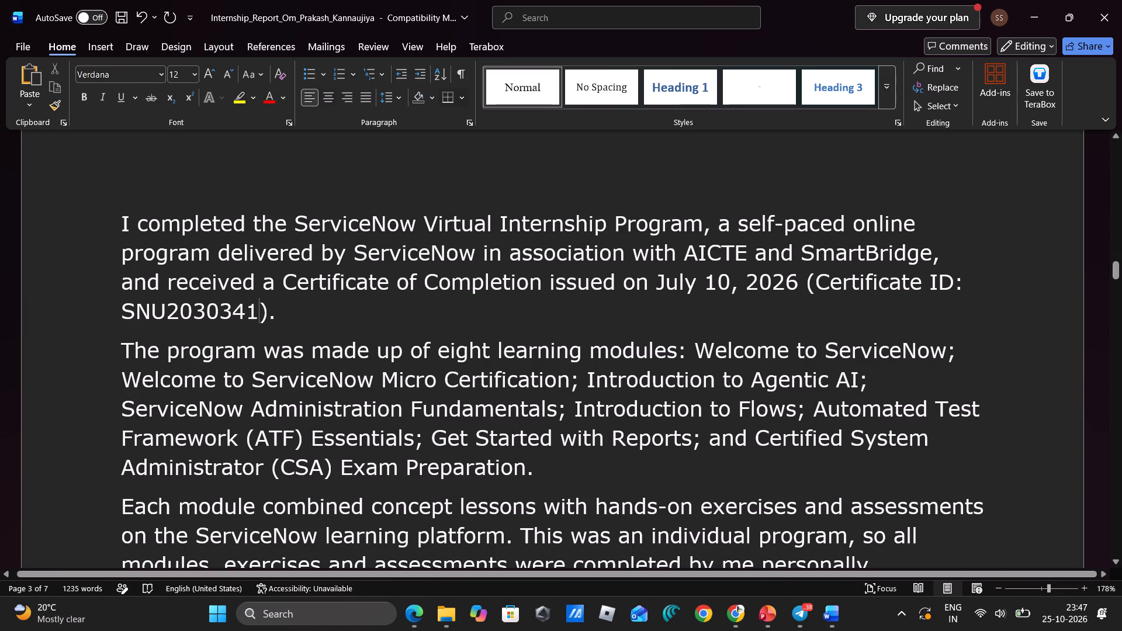
{"action": "left_click", "coordinate": [573, 463]}
Read through sections 5 to 11 of the report, checking for remaining details of the previous student.
{"action": "scroll", "coordinate": [573, 463], "scroll_direction": "down", "scroll_amount": 4}
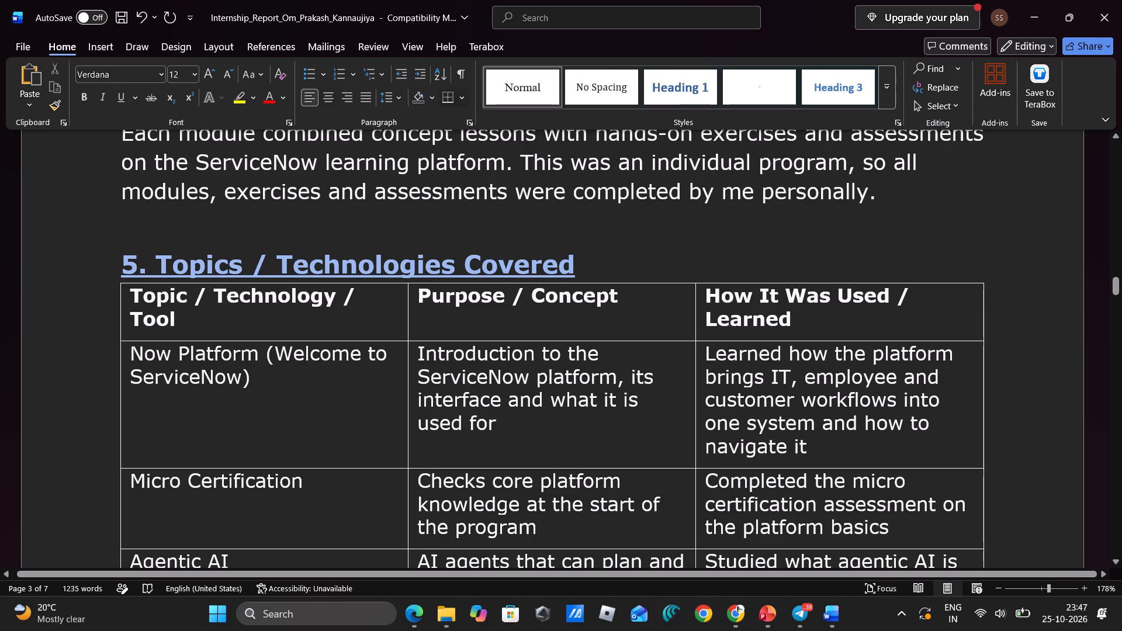
{"action": "scroll", "coordinate": [453, 435], "scroll_direction": "down", "scroll_amount": 2}
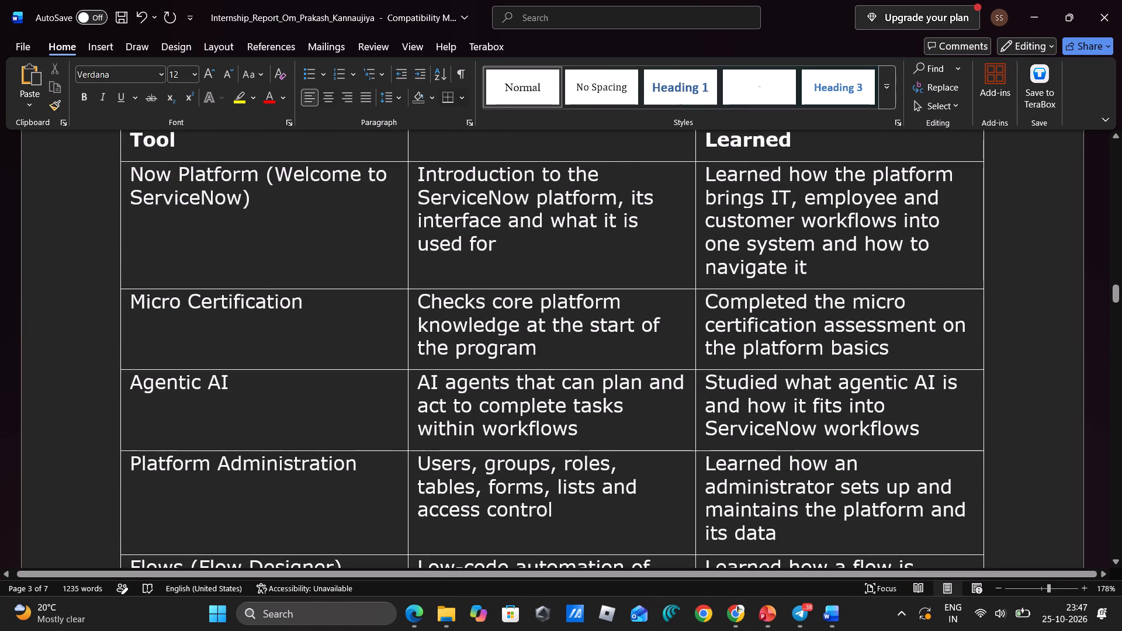
{"action": "scroll", "coordinate": [453, 435], "scroll_direction": "down", "scroll_amount": 5}
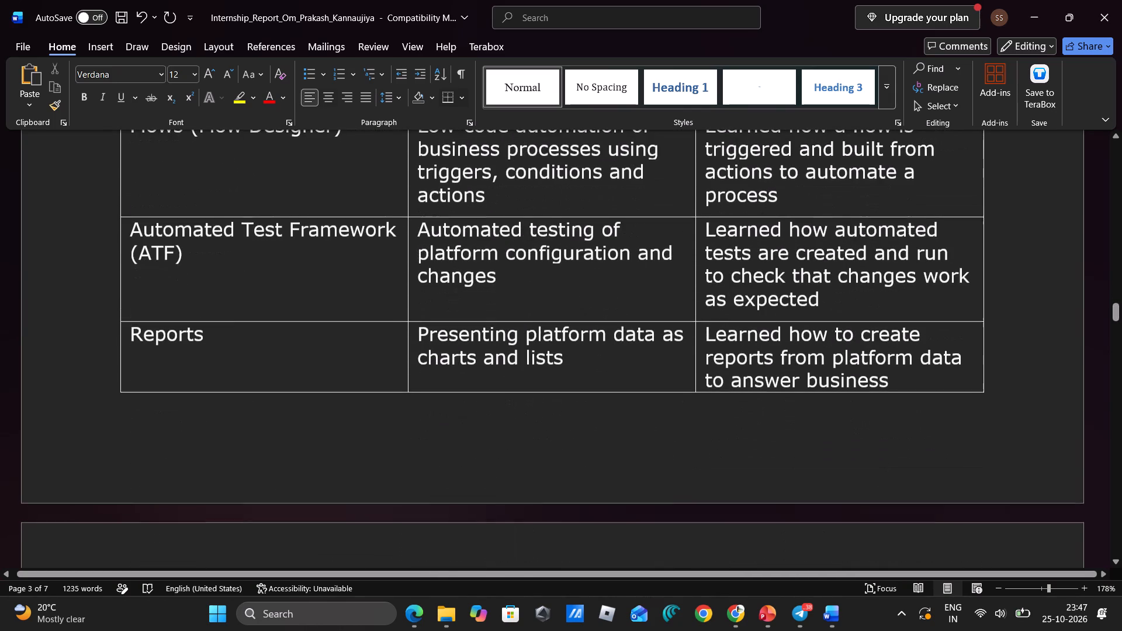
{"action": "scroll", "coordinate": [453, 435], "scroll_direction": "down", "scroll_amount": 1}
{"action": "scroll", "coordinate": [531, 314], "scroll_direction": "down", "scroll_amount": 2}
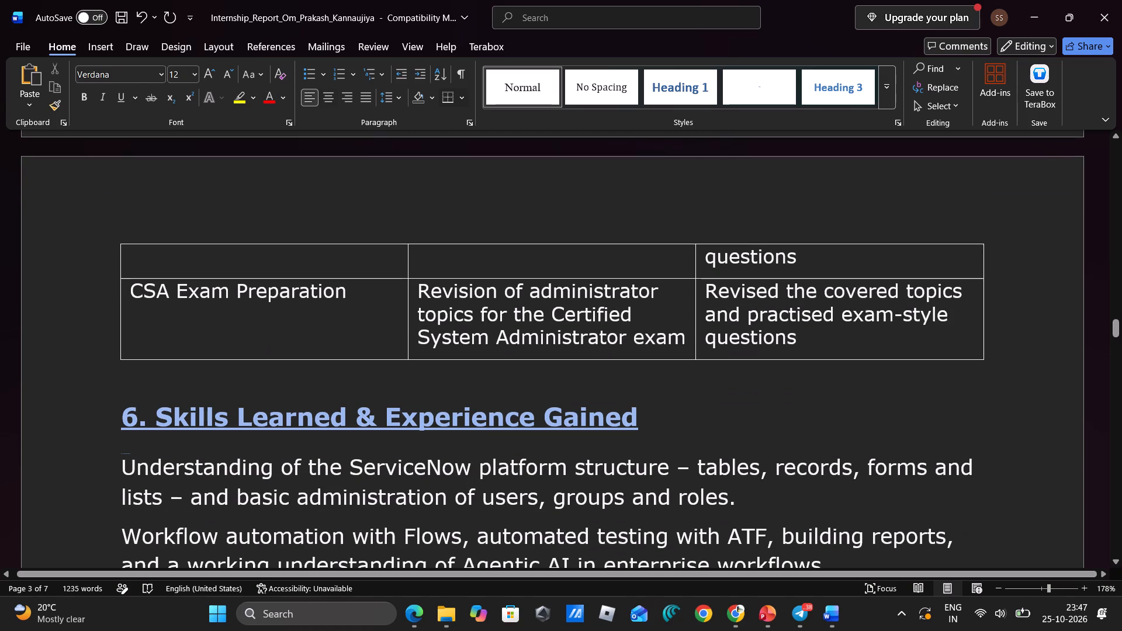
{"action": "scroll", "coordinate": [531, 314], "scroll_direction": "down", "scroll_amount": 1}
{"action": "scroll", "coordinate": [520, 404], "scroll_direction": "down", "scroll_amount": 2}
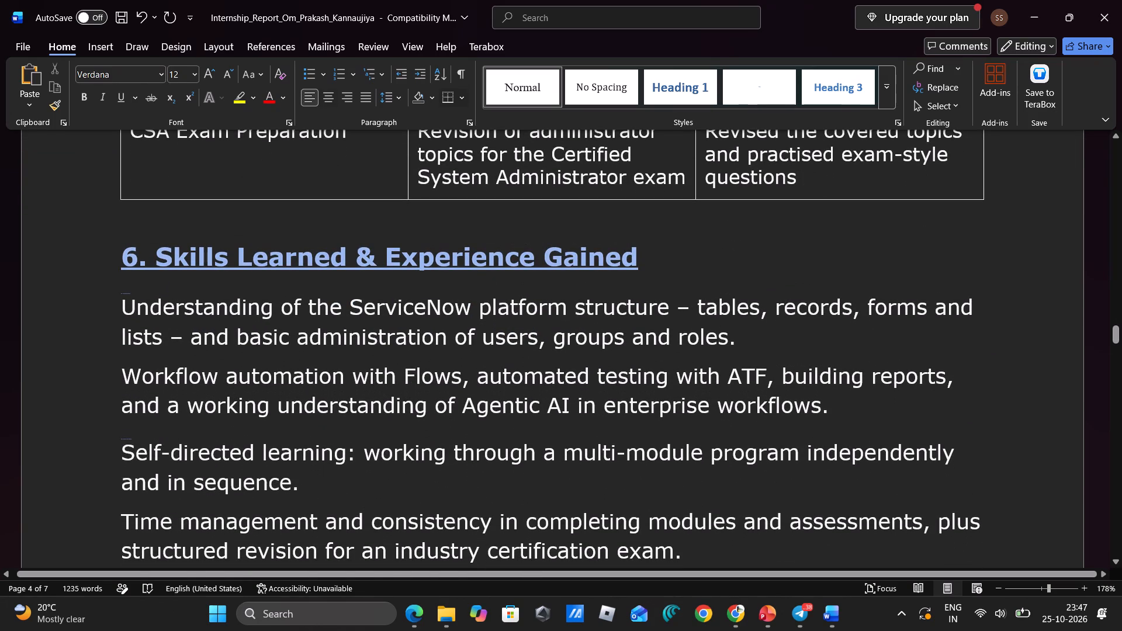
{"action": "scroll", "coordinate": [274, 427], "scroll_direction": "down", "scroll_amount": 2}
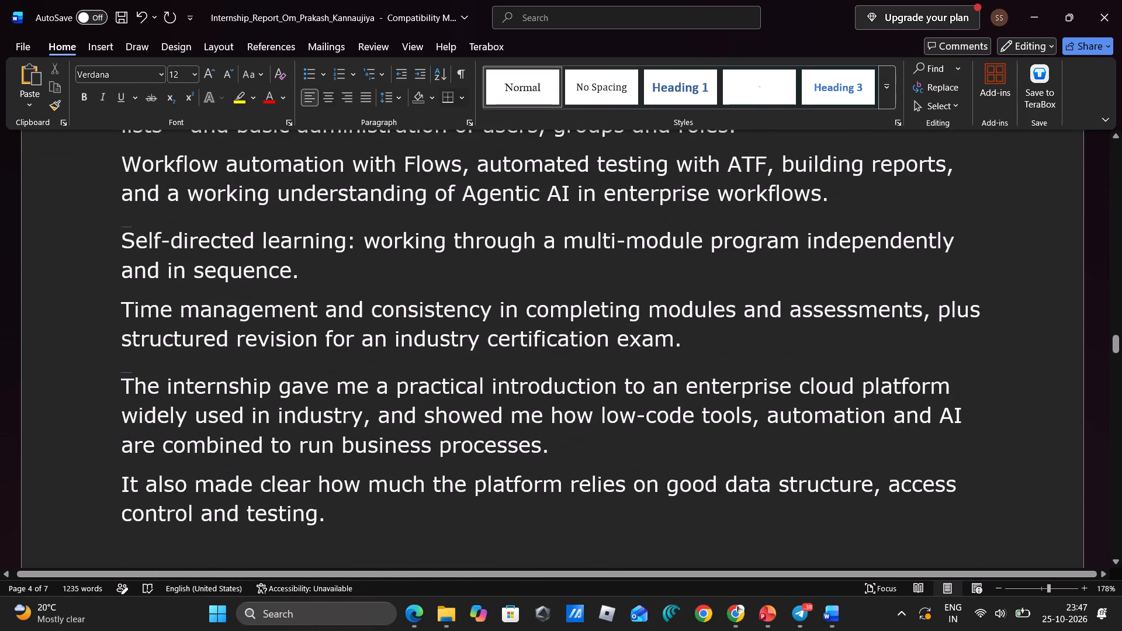
{"action": "scroll", "coordinate": [274, 427], "scroll_direction": "down", "scroll_amount": 2}
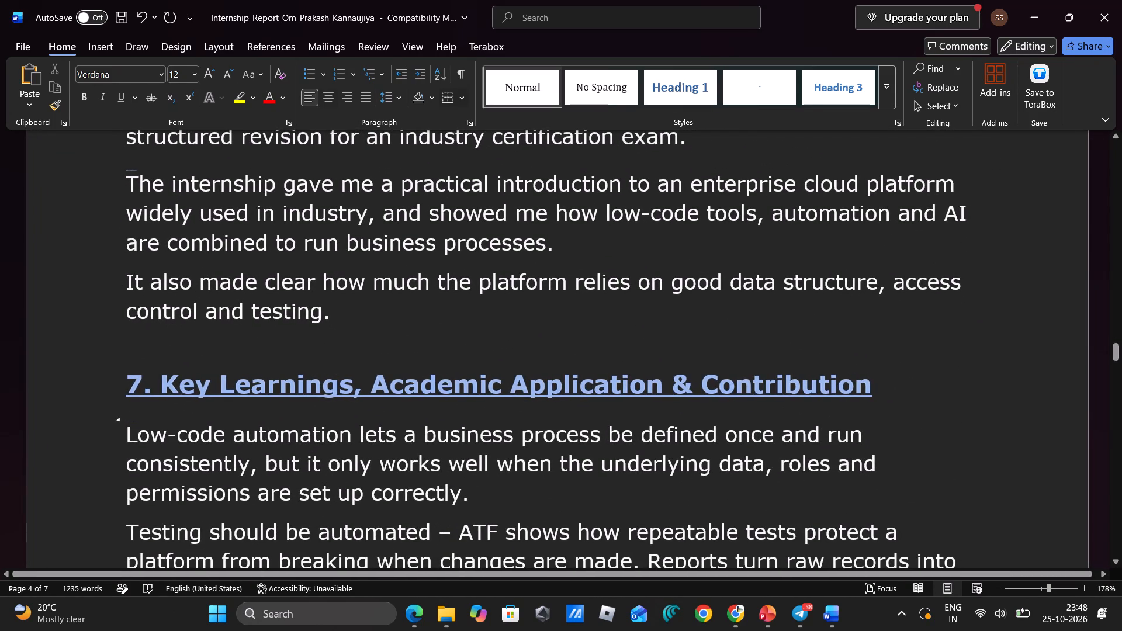
{"action": "scroll", "coordinate": [427, 448], "scroll_direction": "down", "scroll_amount": 4}
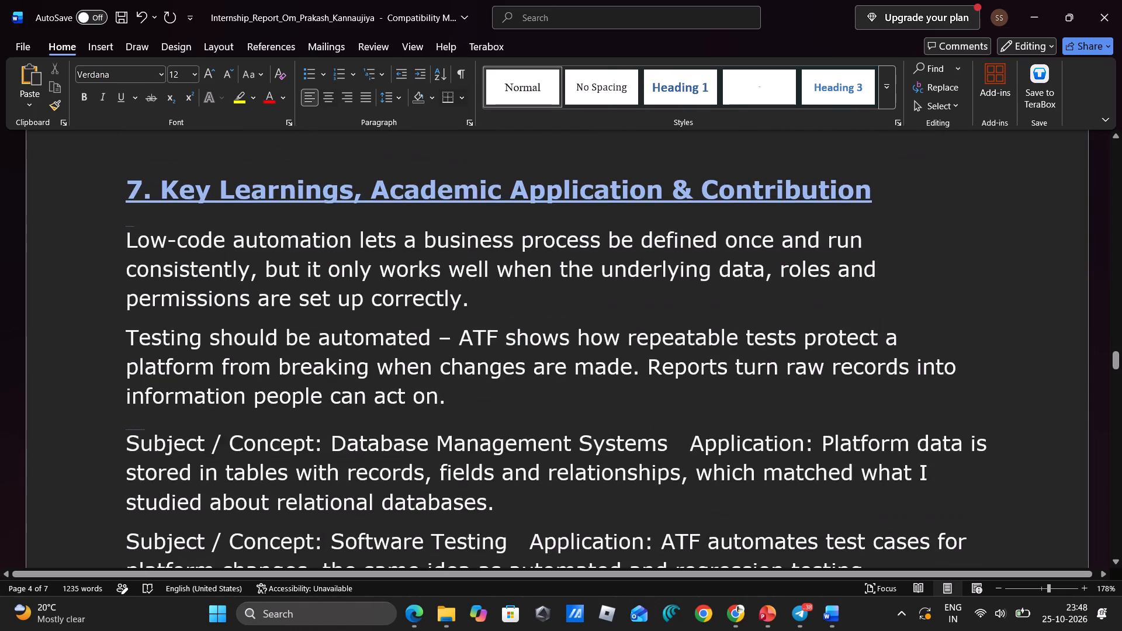
{"action": "scroll", "coordinate": [427, 448], "scroll_direction": "down", "scroll_amount": 7}
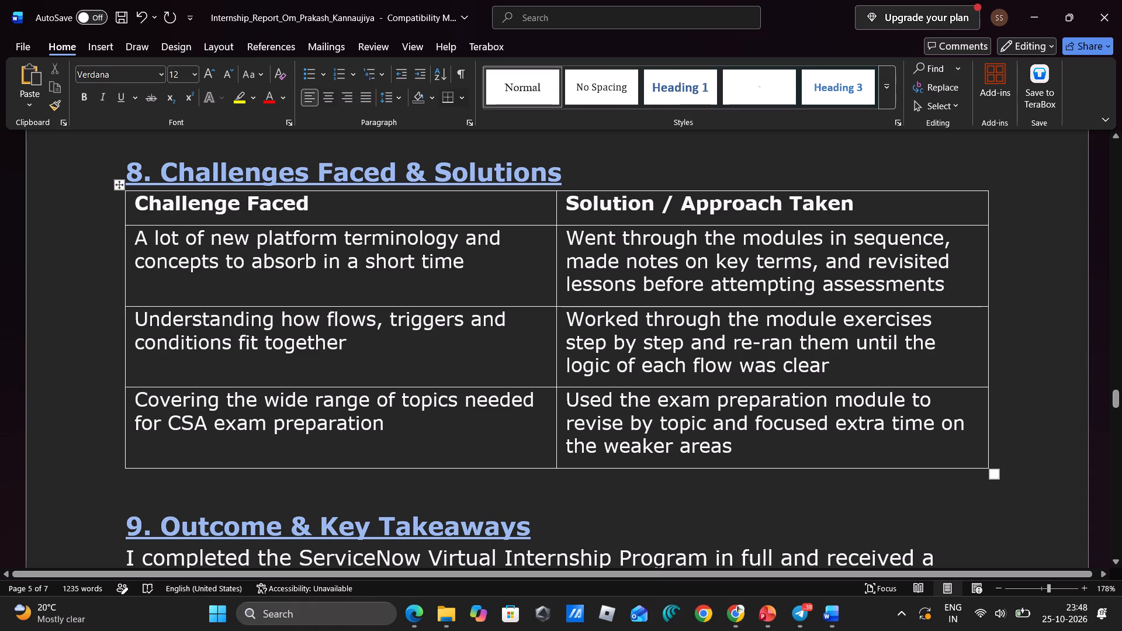
{"action": "scroll", "coordinate": [278, 448], "scroll_direction": "down", "scroll_amount": 1}
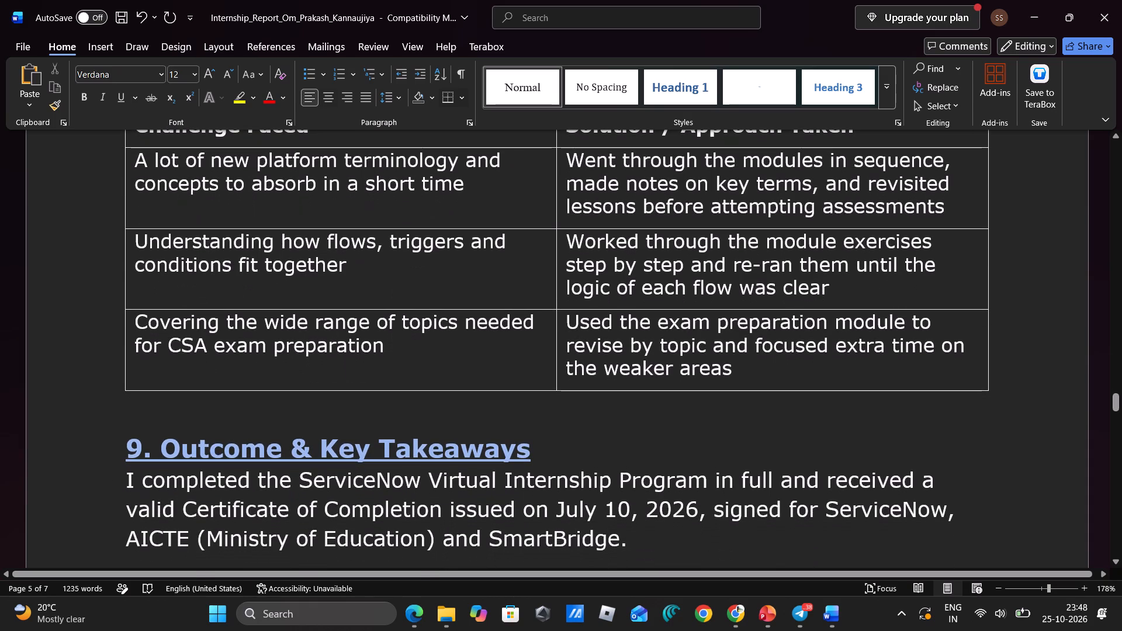
{"action": "scroll", "coordinate": [358, 353], "scroll_direction": "down", "scroll_amount": 2}
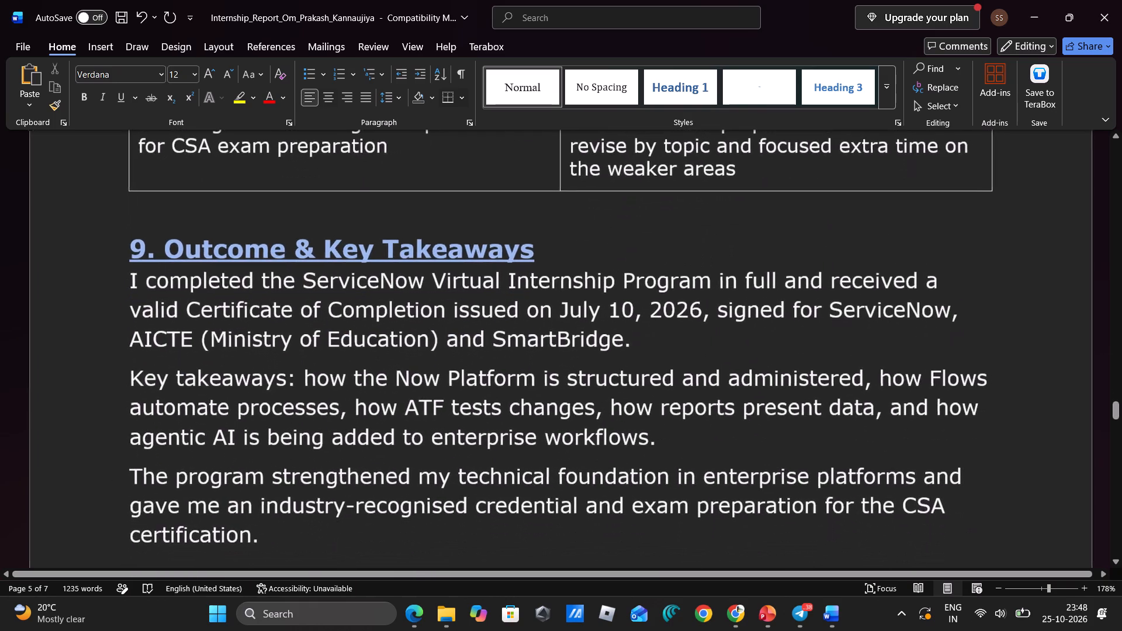
{"action": "scroll", "coordinate": [358, 353], "scroll_direction": "down", "scroll_amount": 1}
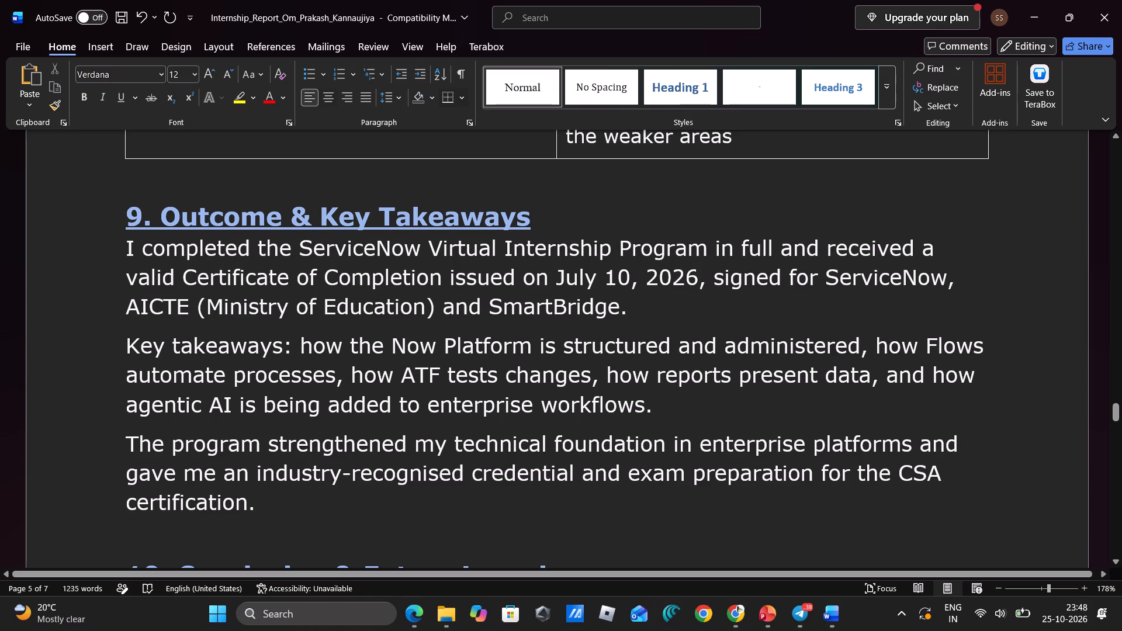
{"action": "scroll", "coordinate": [276, 427], "scroll_direction": "down", "scroll_amount": 4}
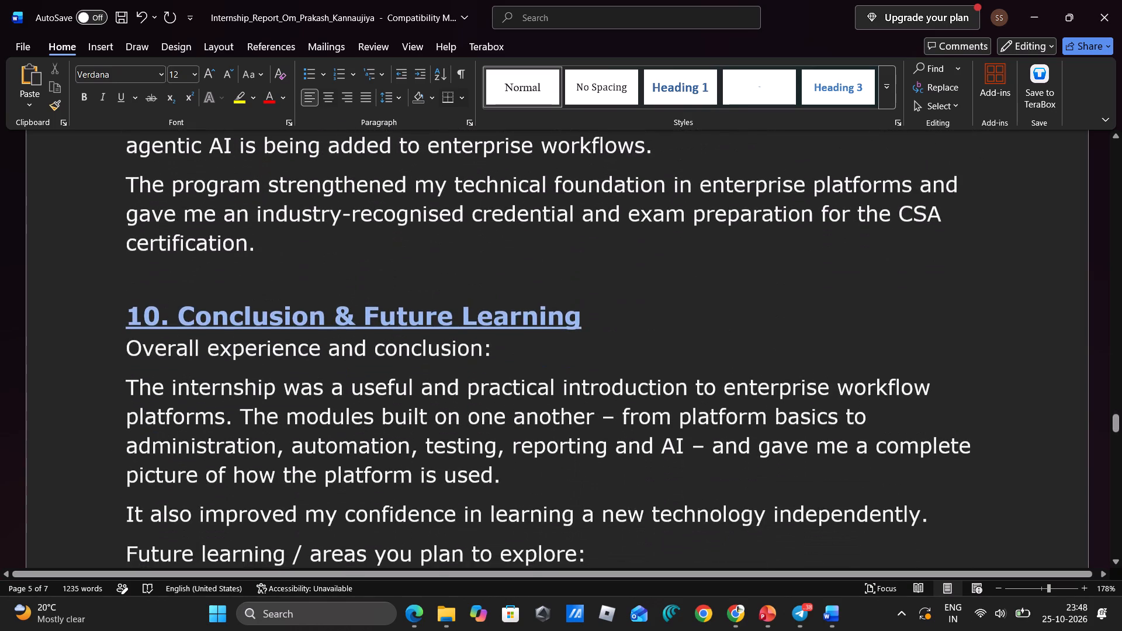
{"action": "scroll", "coordinate": [276, 427], "scroll_direction": "down", "scroll_amount": 1}
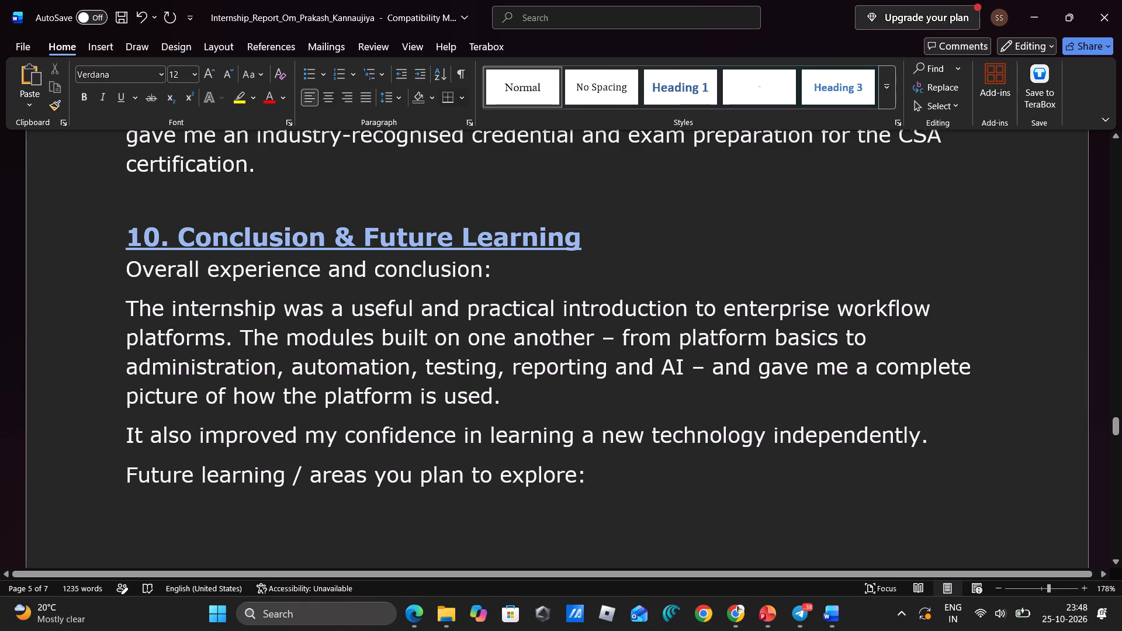
{"action": "scroll", "coordinate": [298, 375], "scroll_direction": "down", "scroll_amount": 2}
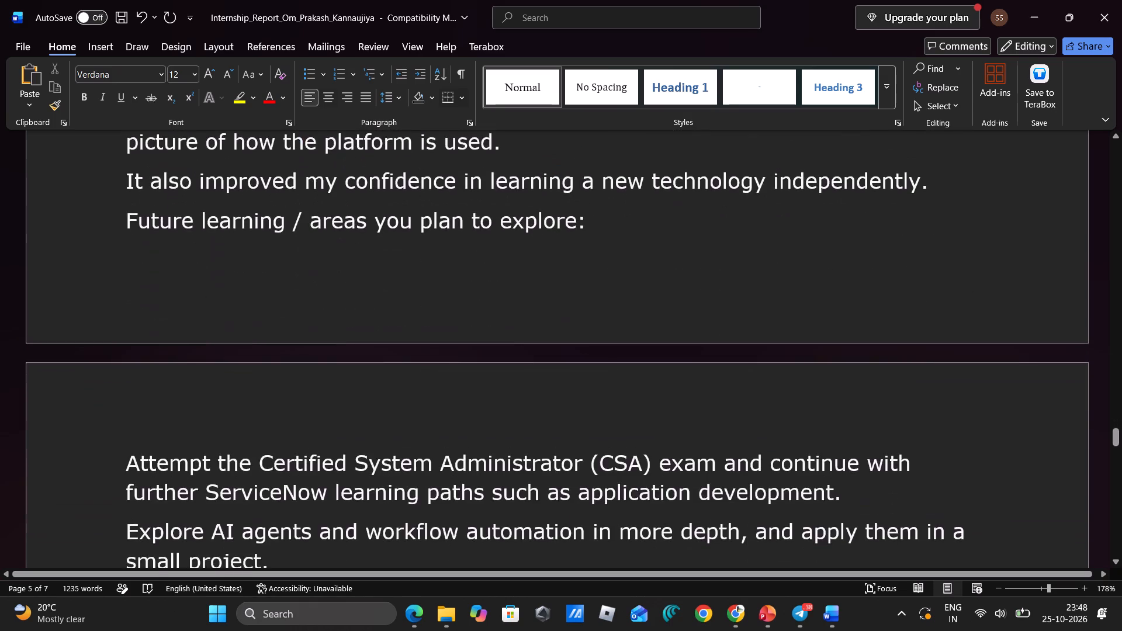
{"action": "scroll", "coordinate": [298, 375], "scroll_direction": "down", "scroll_amount": 3}
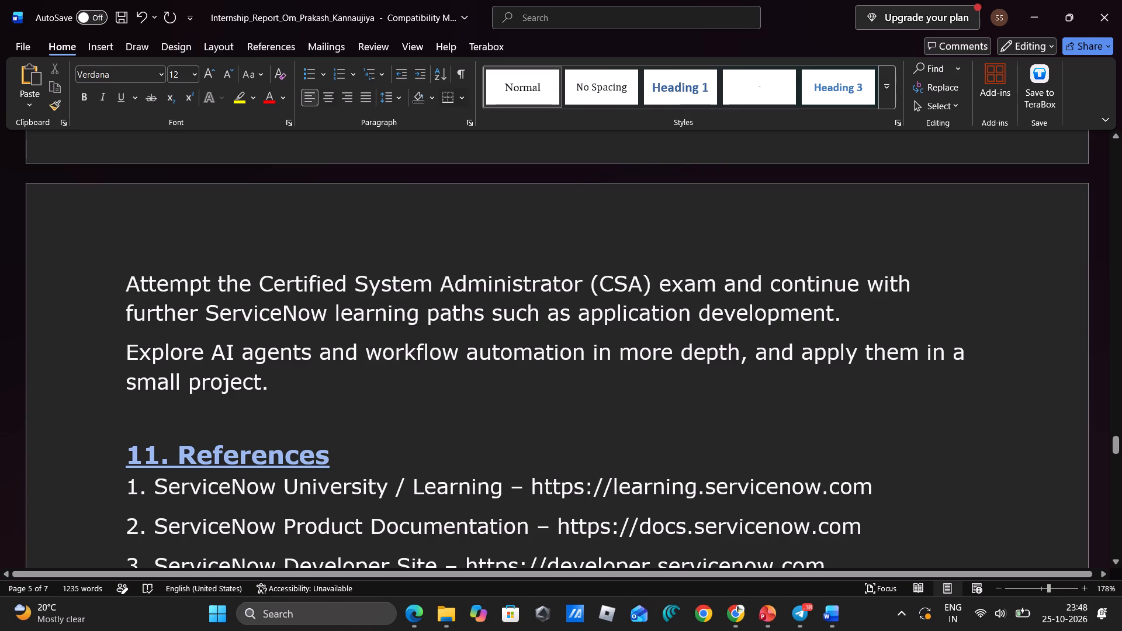
Replace the Certificate ID in the Annexure A bullet of section 12 with the new student's certificate ID.
{"action": "scroll", "coordinate": [299, 419], "scroll_direction": "down", "scroll_amount": 2}
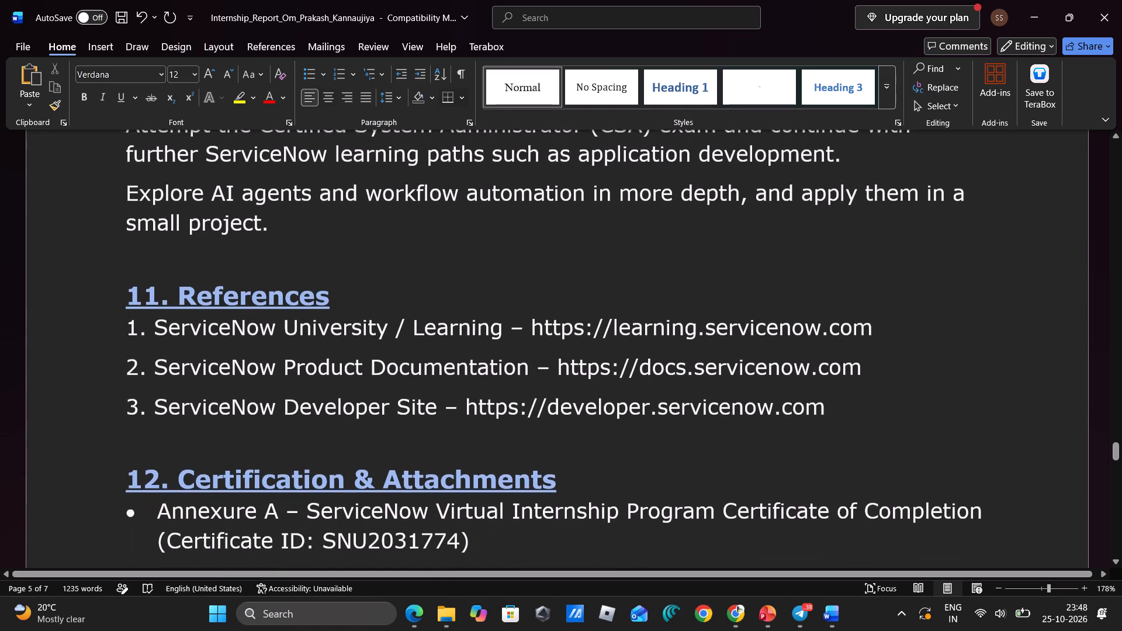
{"action": "scroll", "coordinate": [299, 419], "scroll_direction": "down", "scroll_amount": 3}
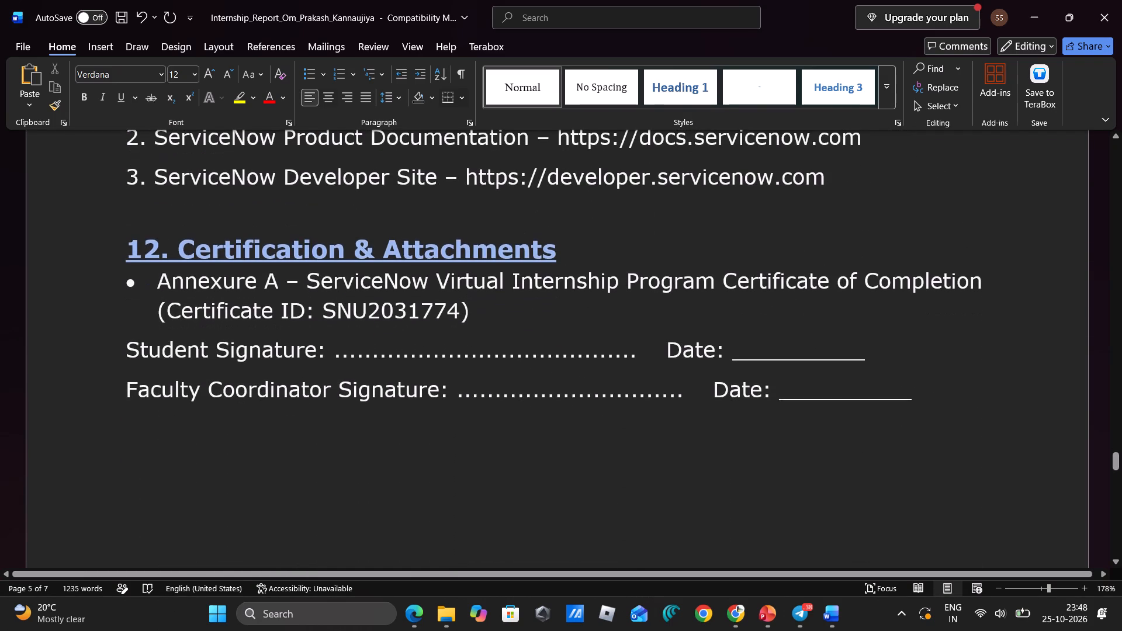
{"action": "scroll", "coordinate": [299, 419], "scroll_direction": "down", "scroll_amount": 1}
{"action": "left_click_drag", "start_coordinate": [462, 315], "coordinate": [431, 314]}
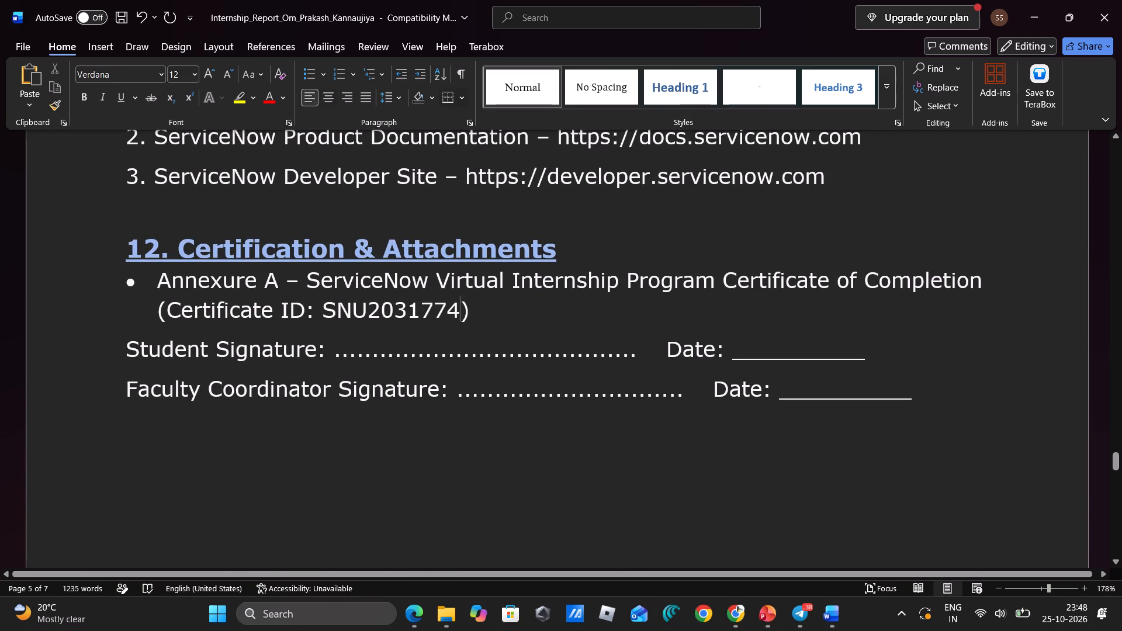
{"action": "left_click_drag", "start_coordinate": [431, 314], "coordinate": [315, 319]}
{"action": "key", "text": "BackSpace"}
{"action": "key", "text": "space"}
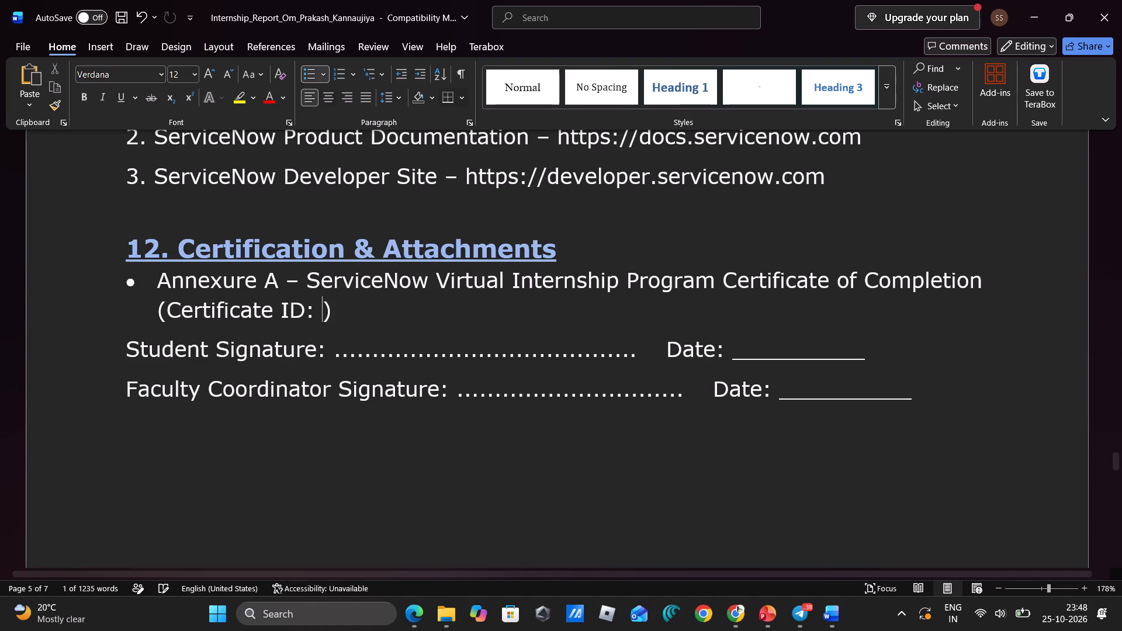
{"action": "key", "text": "ctrl+v"}
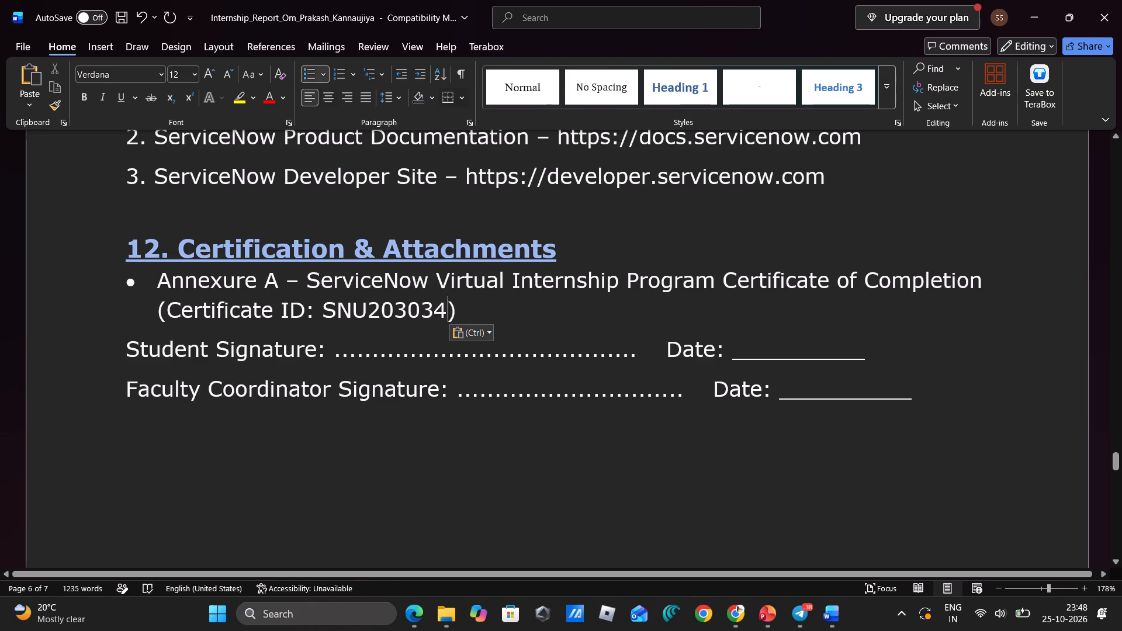
{"action": "key", "text": "1"}
Delete the previous student's certificate image beneath the Annexure A – Internship Completion Certificate heading.
{"action": "scroll", "coordinate": [530, 383], "scroll_direction": "down", "scroll_amount": 2}
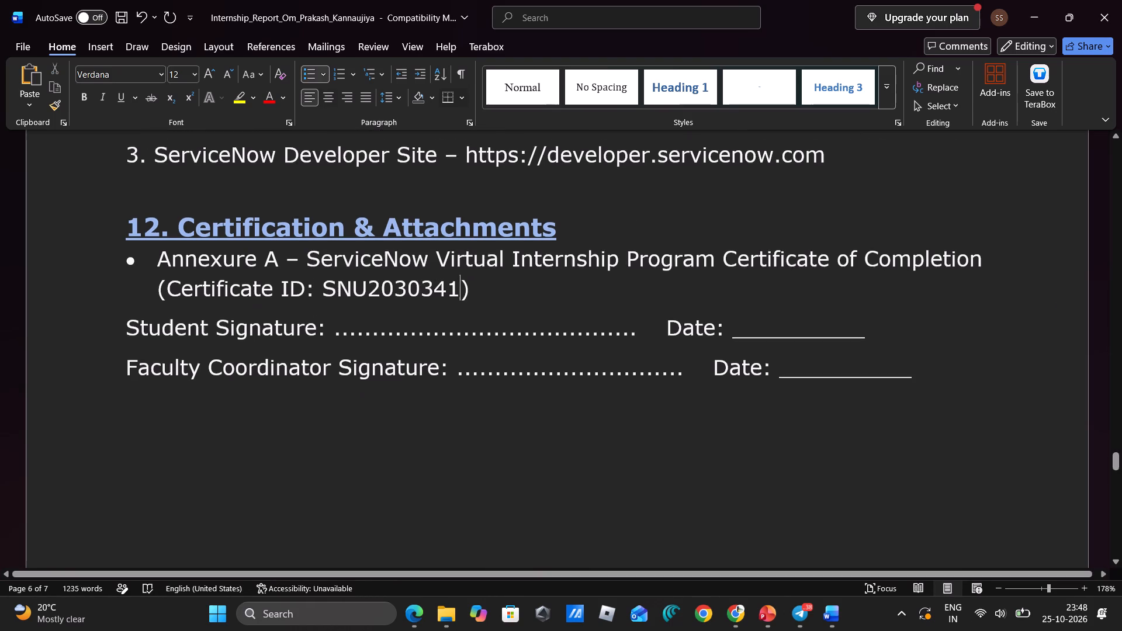
{"action": "scroll", "coordinate": [530, 383], "scroll_direction": "down", "scroll_amount": 5}
{"action": "scroll", "coordinate": [530, 383], "scroll_direction": "up", "scroll_amount": 1}
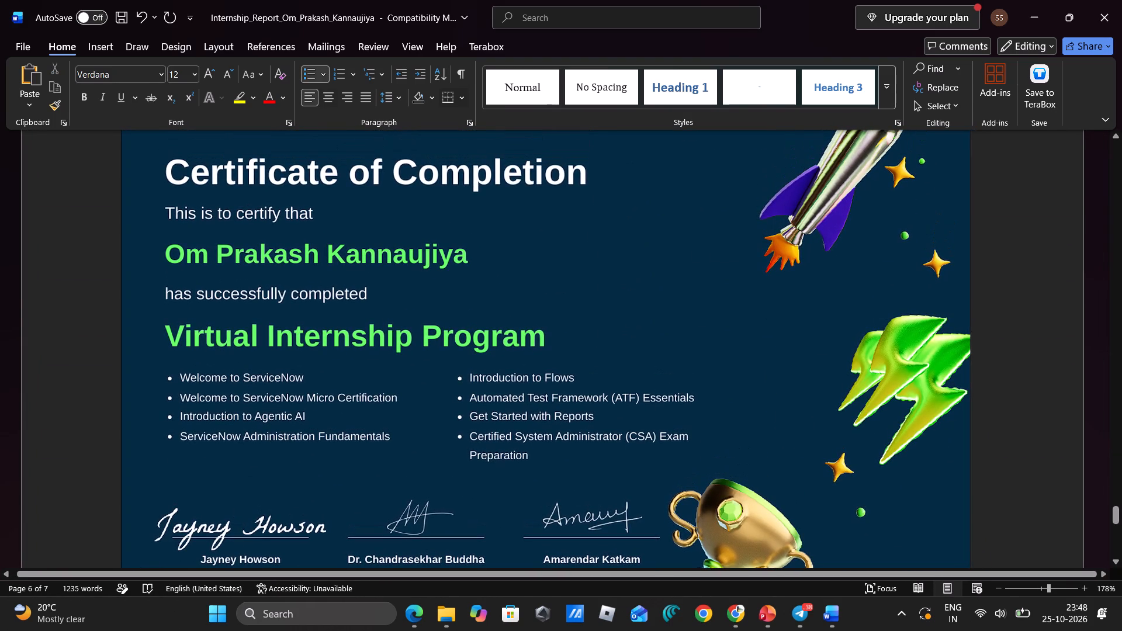
{"action": "left_click", "coordinate": [530, 383]}
{"action": "key", "text": "Delete"}
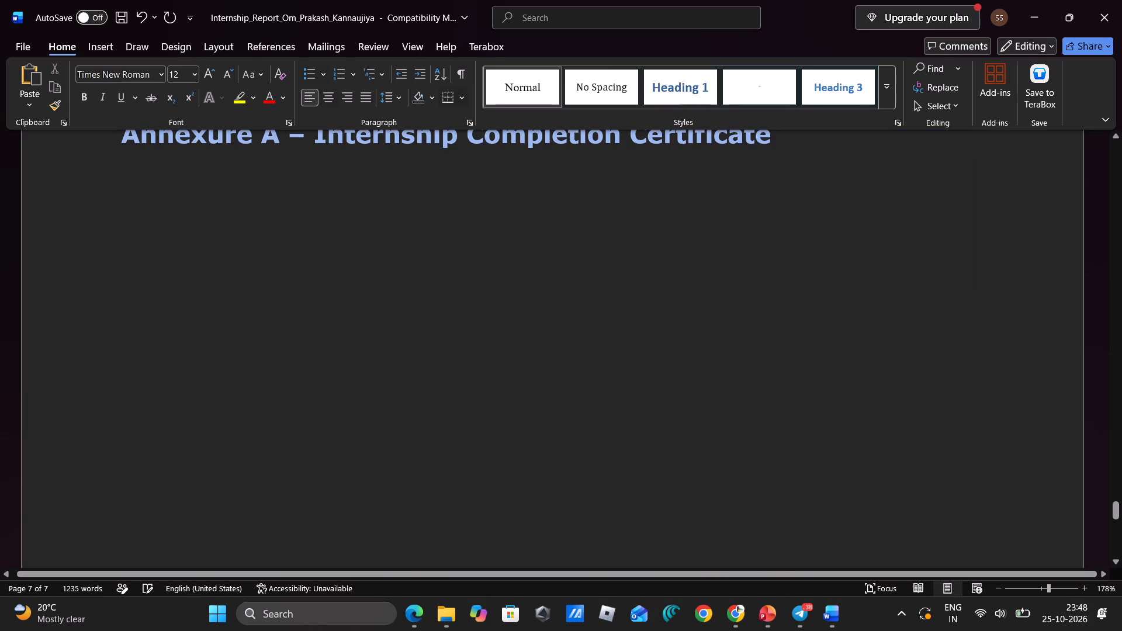
{"action": "left_click", "coordinate": [101, 46]}
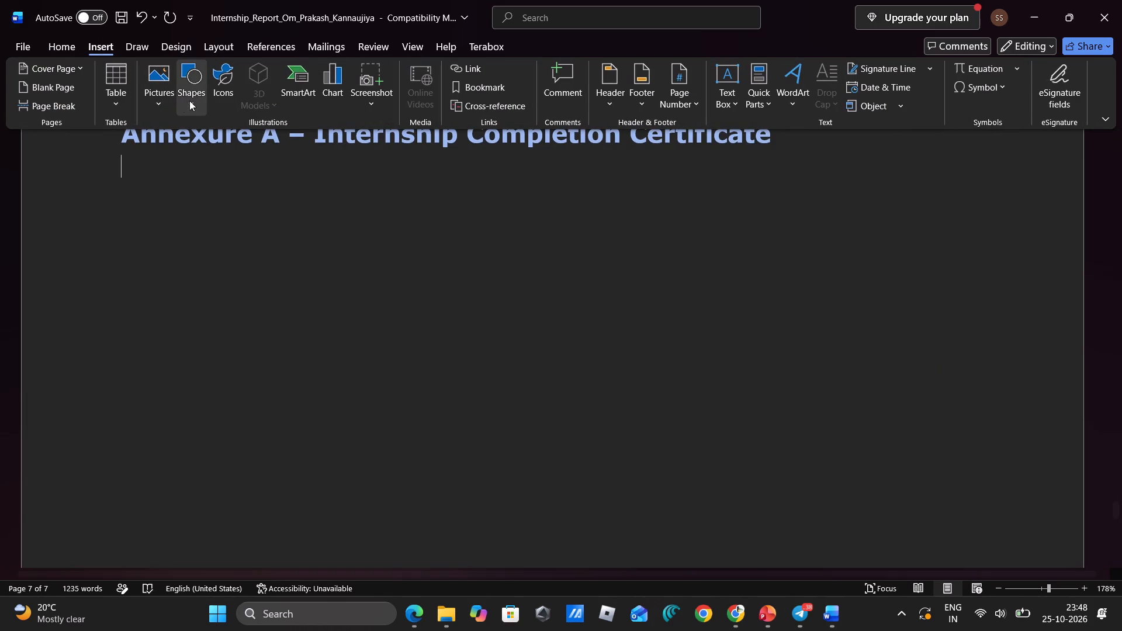
{"action": "left_click", "coordinate": [165, 108]}
{"action": "left_click", "coordinate": [185, 152]}
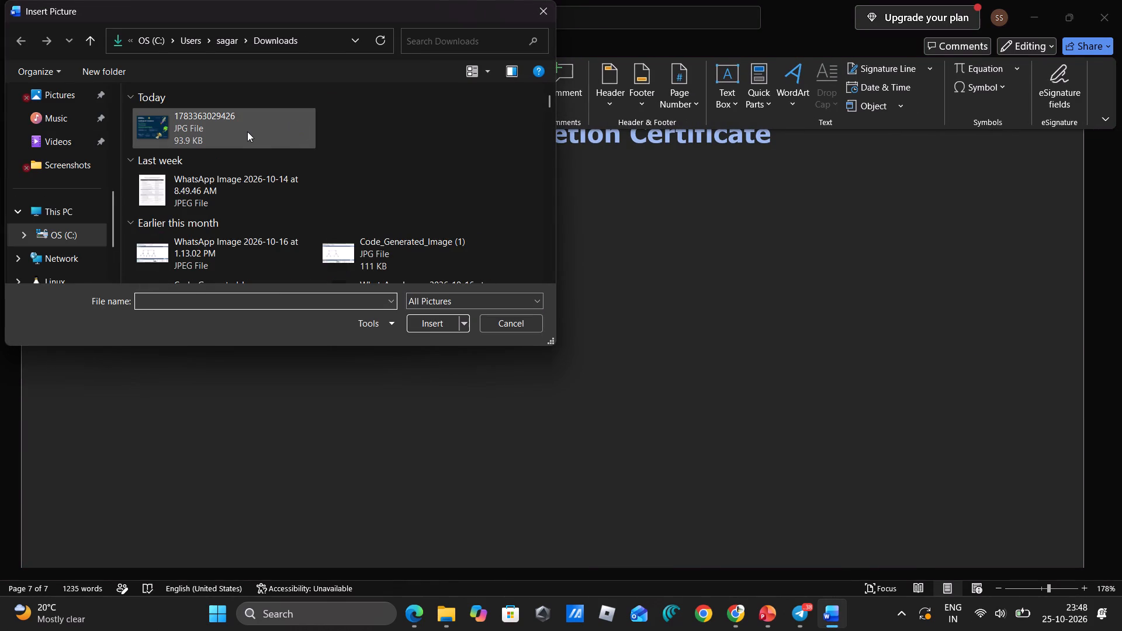
{"action": "double_click", "coordinate": [247, 131]}
{"action": "scroll", "coordinate": [476, 315], "scroll_direction": "left", "scroll_amount": 1}
{"action": "scroll", "coordinate": [476, 315], "scroll_direction": "right", "scroll_amount": 1}
{"action": "scroll", "coordinate": [476, 315], "scroll_direction": "left", "scroll_amount": 1}
{"action": "scroll", "coordinate": [476, 315], "scroll_direction": "right", "scroll_amount": 1}
{"action": "scroll", "coordinate": [476, 315], "scroll_direction": "left", "scroll_amount": 1}
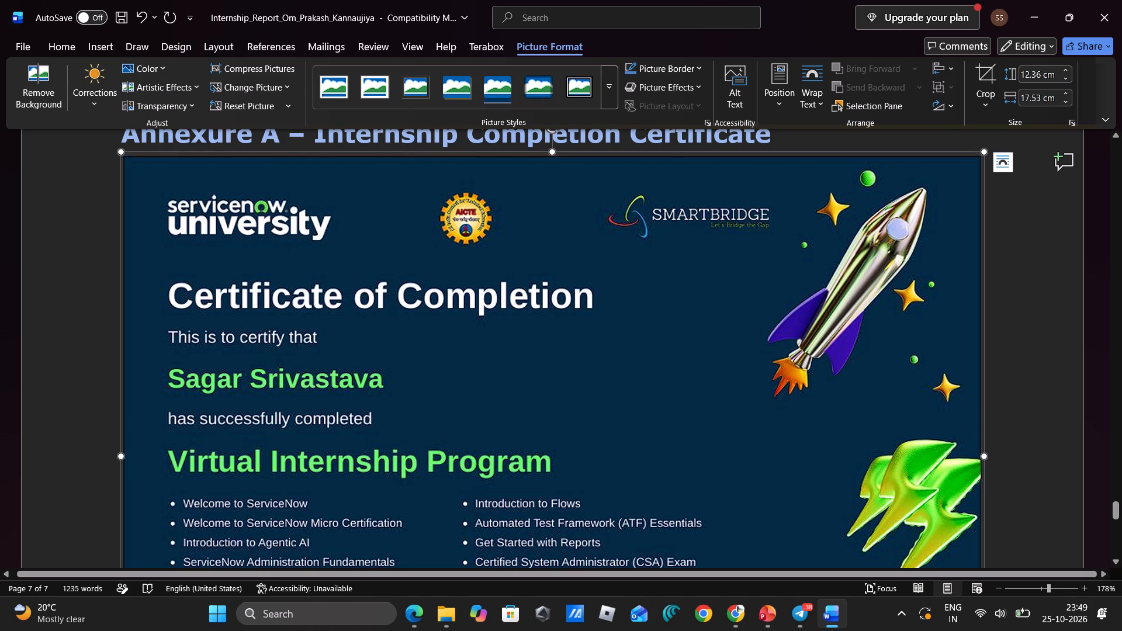
Check the whole inserted certificate image and its placement beneath the Annexure A heading.
{"action": "scroll", "coordinate": [652, 403], "scroll_direction": "down", "scroll_amount": 5}
{"action": "left_click", "coordinate": [1020, 403]}
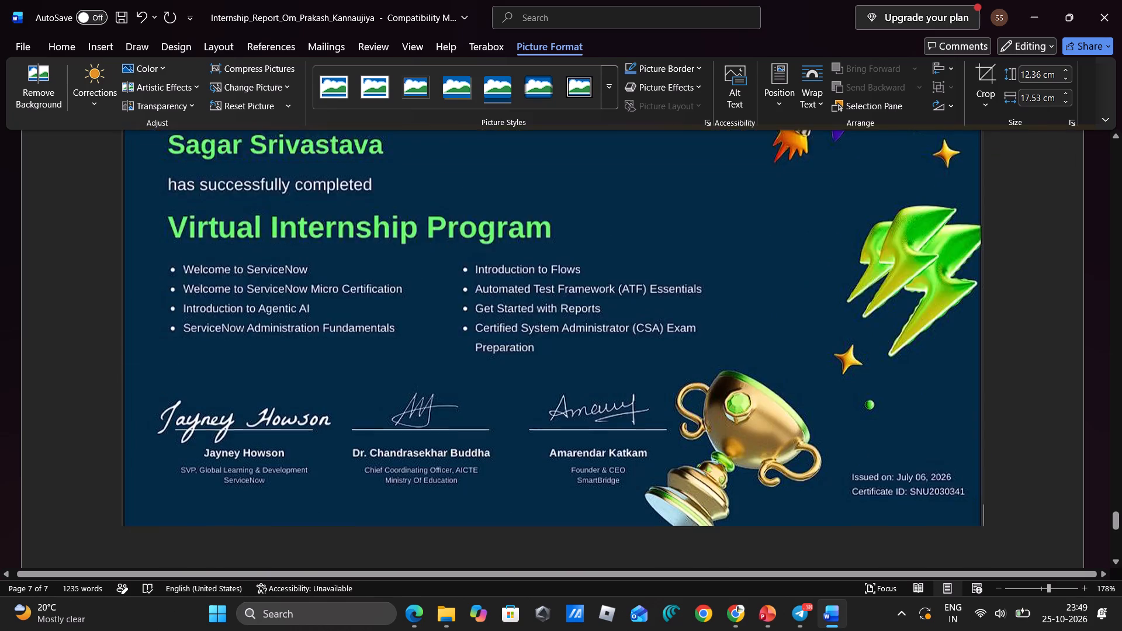
{"action": "scroll", "coordinate": [1020, 403], "scroll_direction": "down", "scroll_amount": 10}
{"action": "scroll", "coordinate": [1020, 403], "scroll_direction": "up", "scroll_amount": 2}
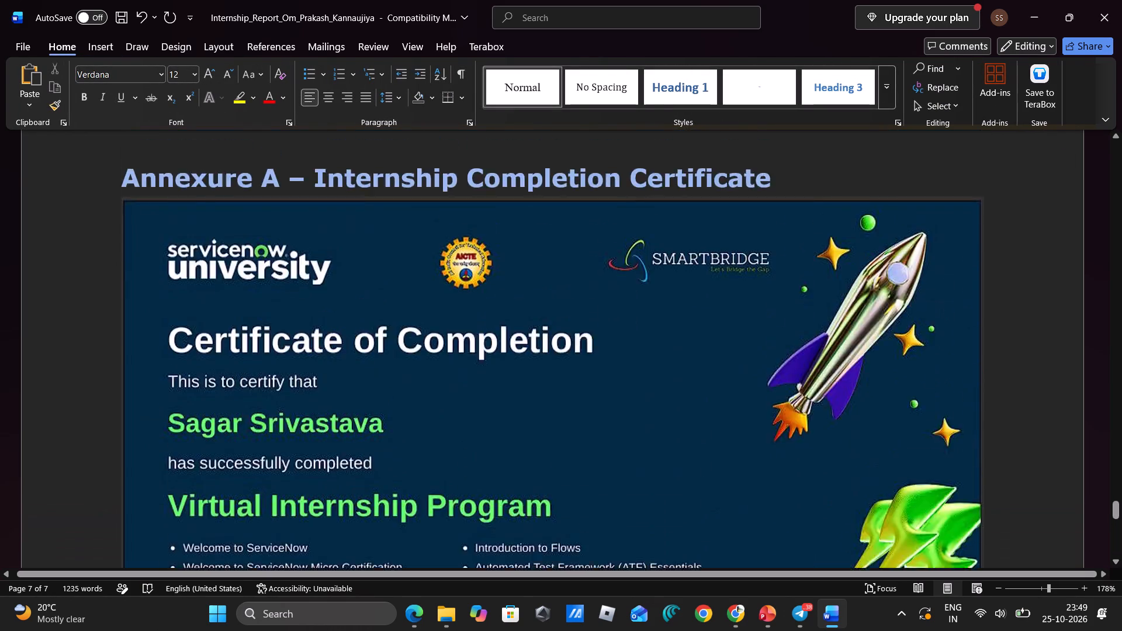
{"action": "scroll", "coordinate": [1020, 403], "scroll_direction": "up", "scroll_amount": 5}
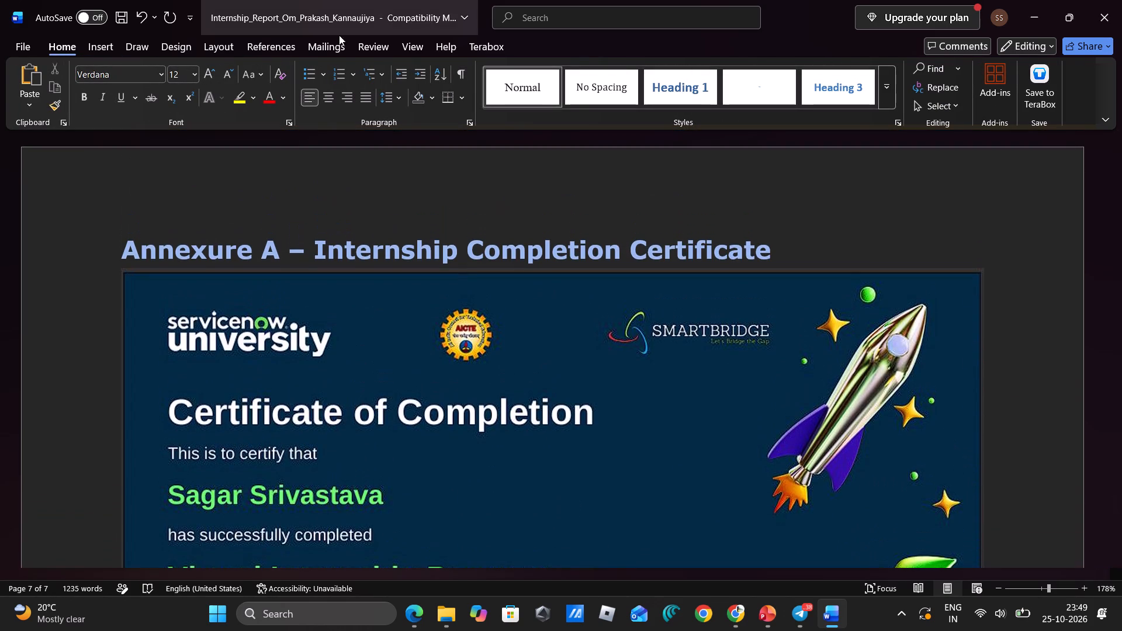
{"action": "scroll", "coordinate": [366, 241], "scroll_direction": "down", "scroll_amount": 1}
{"action": "scroll", "coordinate": [206, 229], "scroll_direction": "up", "scroll_amount": 4}
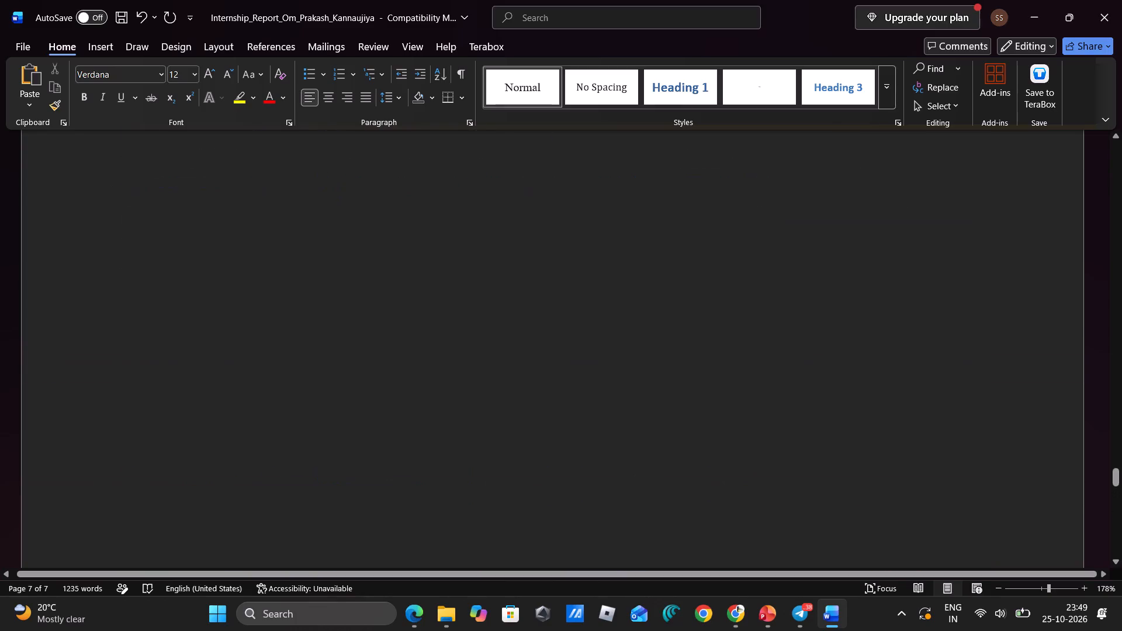
{"action": "scroll", "coordinate": [206, 229], "scroll_direction": "up", "scroll_amount": 8}
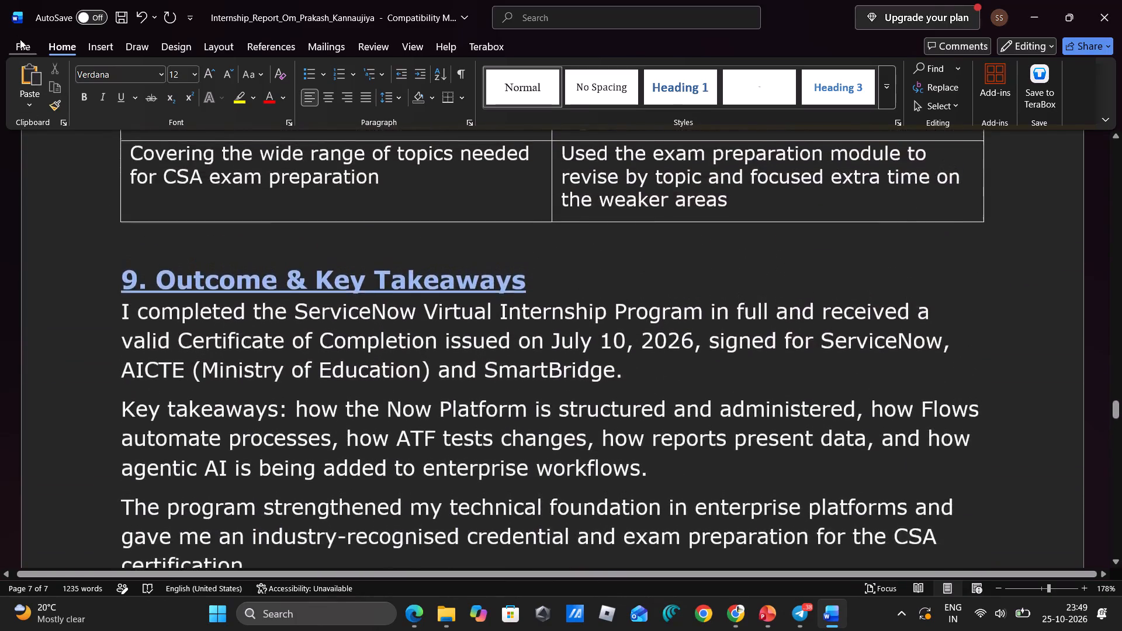
Save the report in Downloads as a Word Document named Internship_Report_ plus the new student's first and last name, upgrading it to the newest file format.
{"action": "left_click", "coordinate": [22, 43]}
{"action": "left_click", "coordinate": [84, 264]}
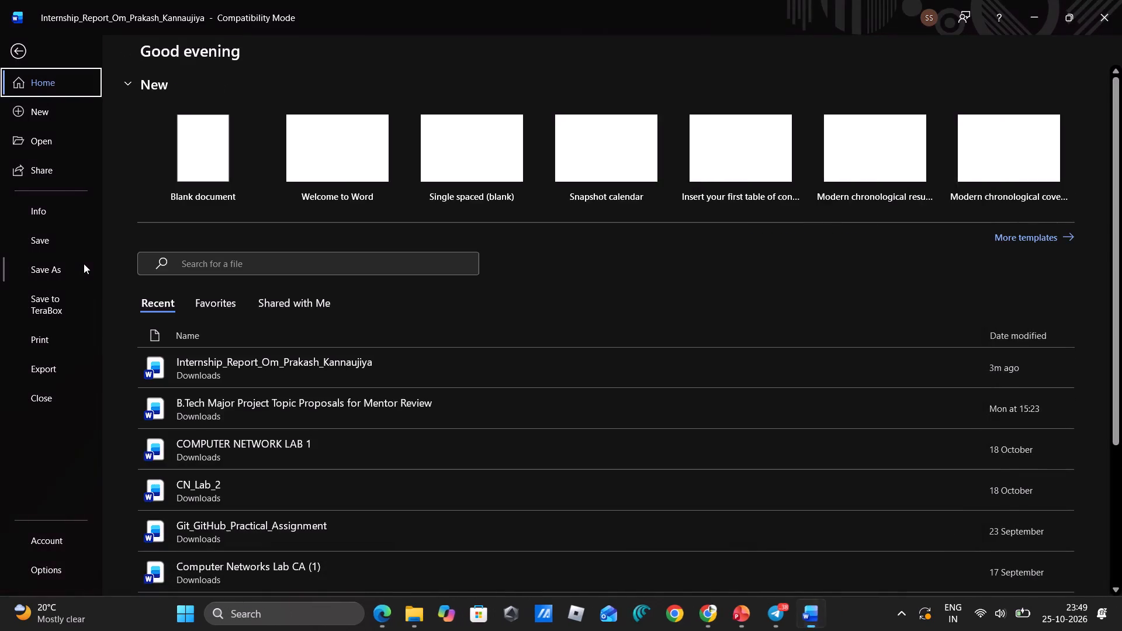
{"action": "left_click", "coordinate": [75, 269]}
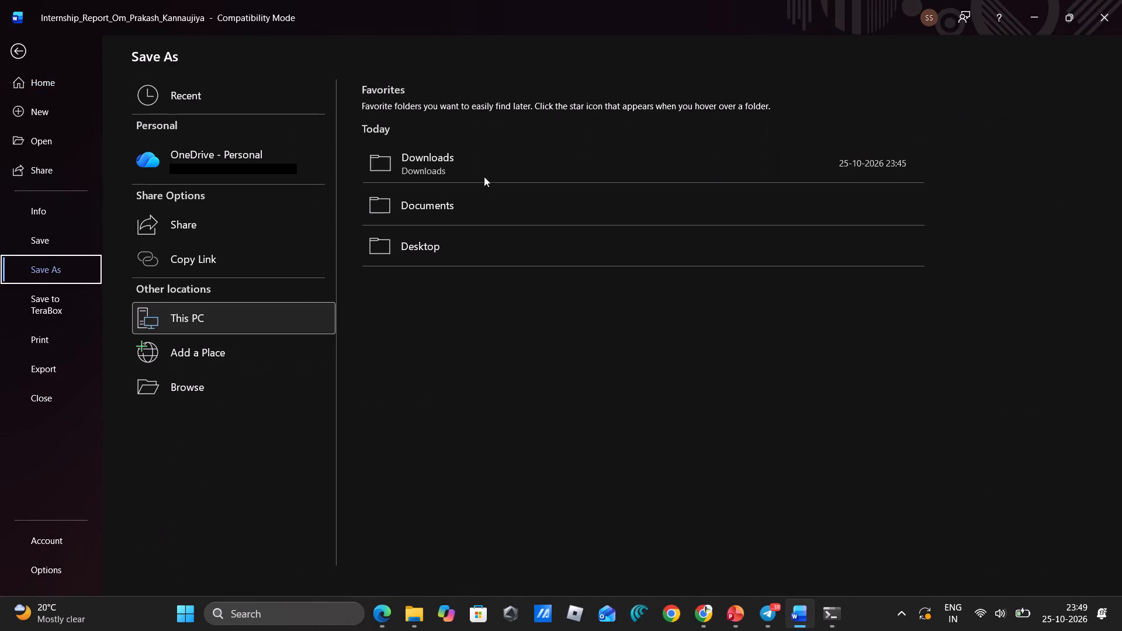
{"action": "double_click", "coordinate": [502, 171]}
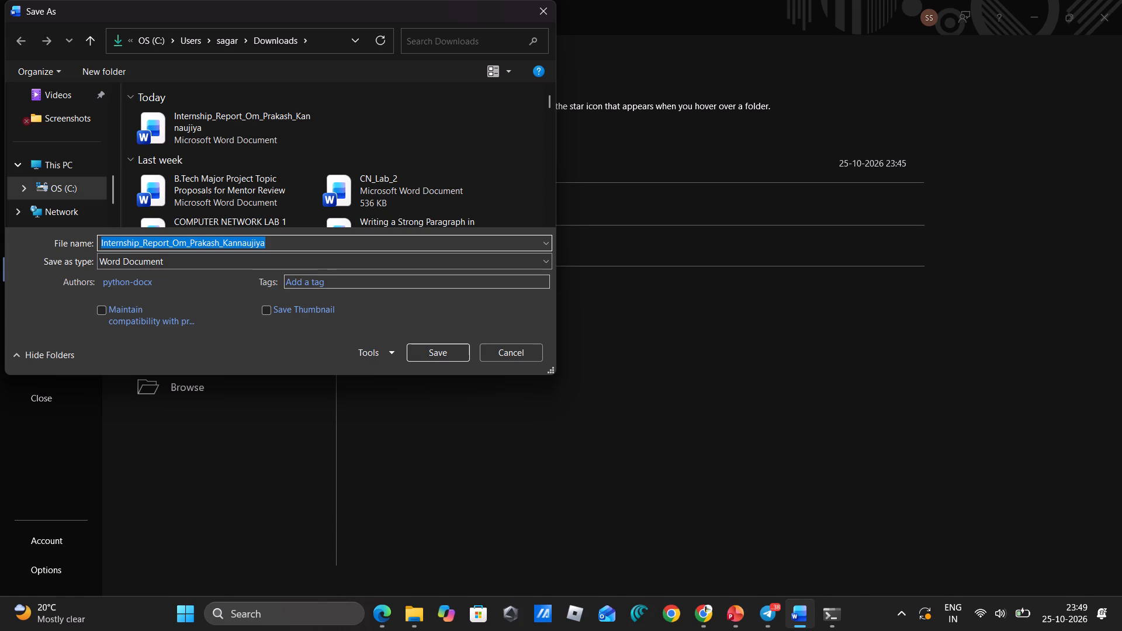
{"action": "left_click", "coordinate": [335, 241]}
{"action": "key", "text": "BackSpace"}
{"action": "key", "text": "BackSpace"}
{"action": "key", "text": "BackSpace"}
{"action": "key", "text": "BackSpace"}
{"action": "key", "text": "BackSpace"}
{"action": "key", "text": "BackSpace"}
{"action": "key", "text": "BackSpace"}
{"action": "key", "text": "BackSpace"}
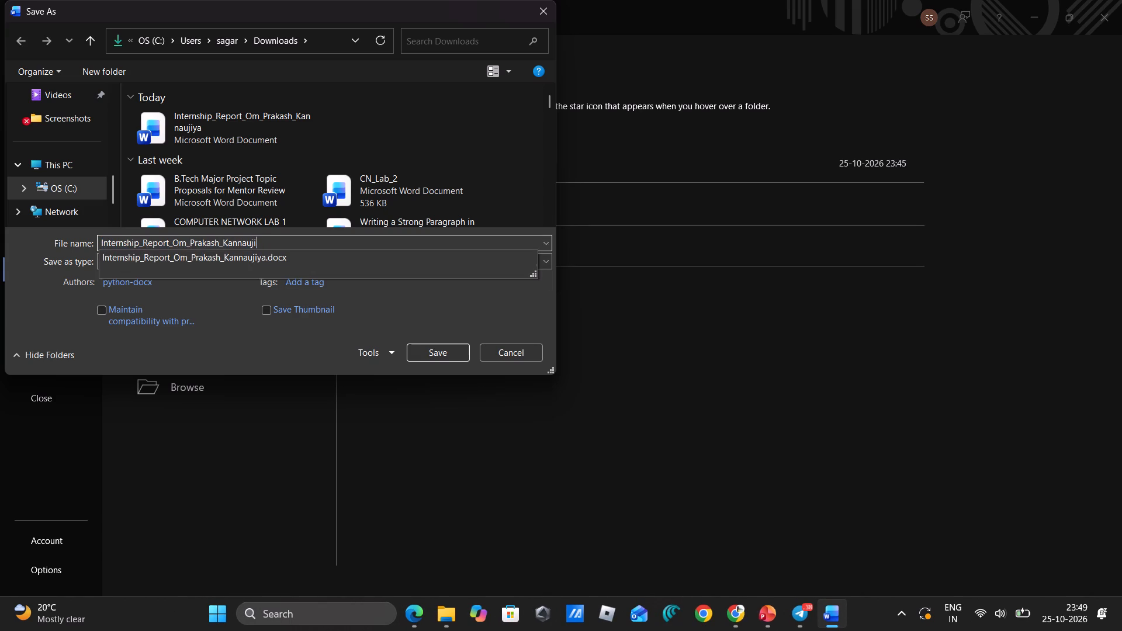
{"action": "key", "text": "BackSpace"}
{"action": "key", "text": "BackSpace"}
{"action": "key", "text": "BackSpace"}
{"action": "key", "text": "BackSpace"}
{"action": "key", "text": "BackSpace"}
{"action": "key", "text": "BackSpace"}
{"action": "key", "text": "BackSpace"}
{"action": "key", "text": "BackSpace"}
{"action": "key", "text": "BackSpace"}
{"action": "key", "text": "BackSpace"}
{"action": "key", "text": "BackSpace"}
{"action": "key", "text": "BackSpace"}
{"action": "key", "text": "BackSpace"}
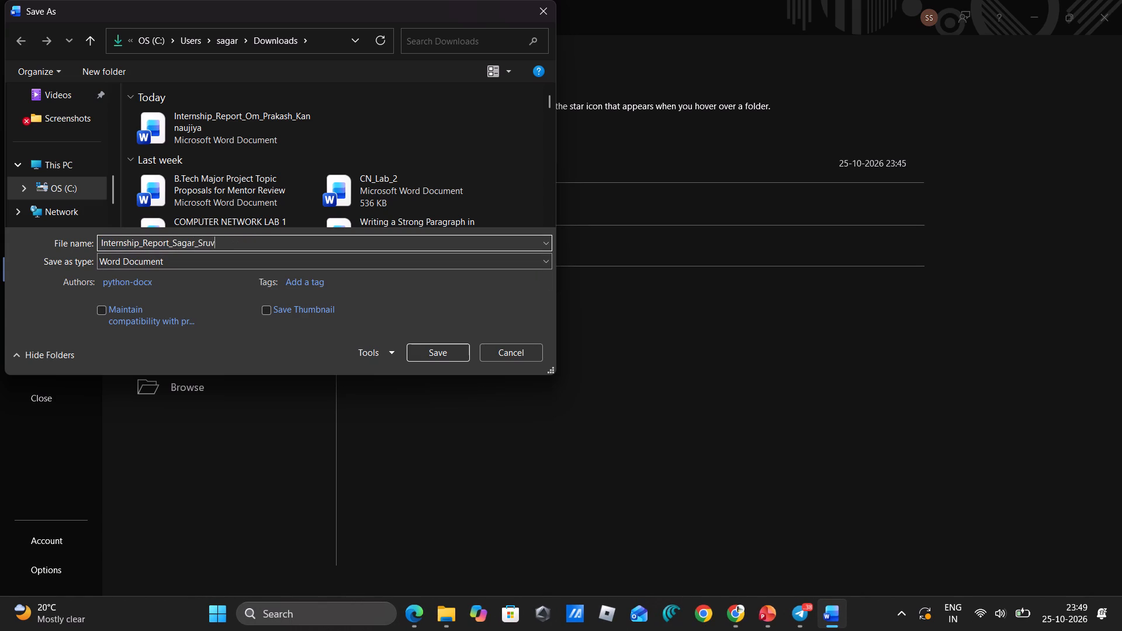
{"action": "key", "text": "BackSpace"}
{"action": "key", "text": "BackSpace"}
{"action": "key", "text": "BackSpace"}
{"action": "key", "text": "BackSpace"}
{"action": "type", "text": "ivastava"}
{"action": "key", "text": "backslash"}
{"action": "key", "text": "BackSpace"}
{"action": "key", "text": "BackSpace"}
{"action": "key", "text": "a"}
{"action": "left_click", "coordinate": [416, 286]}
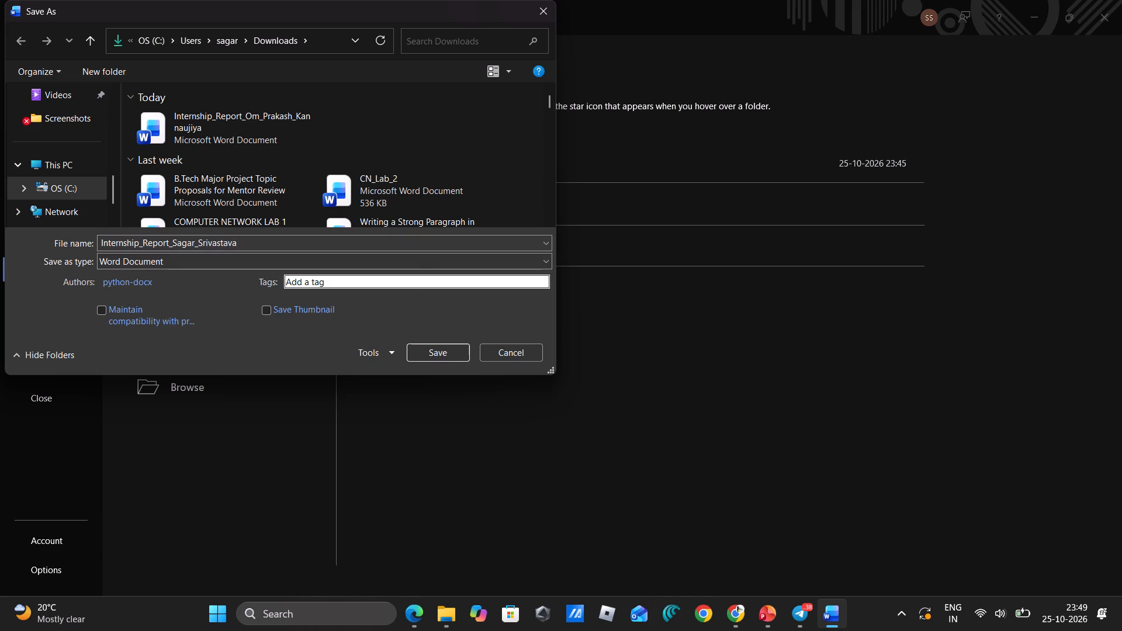
{"action": "left_click", "coordinate": [415, 259]}
{"action": "left_click", "coordinate": [415, 259]}
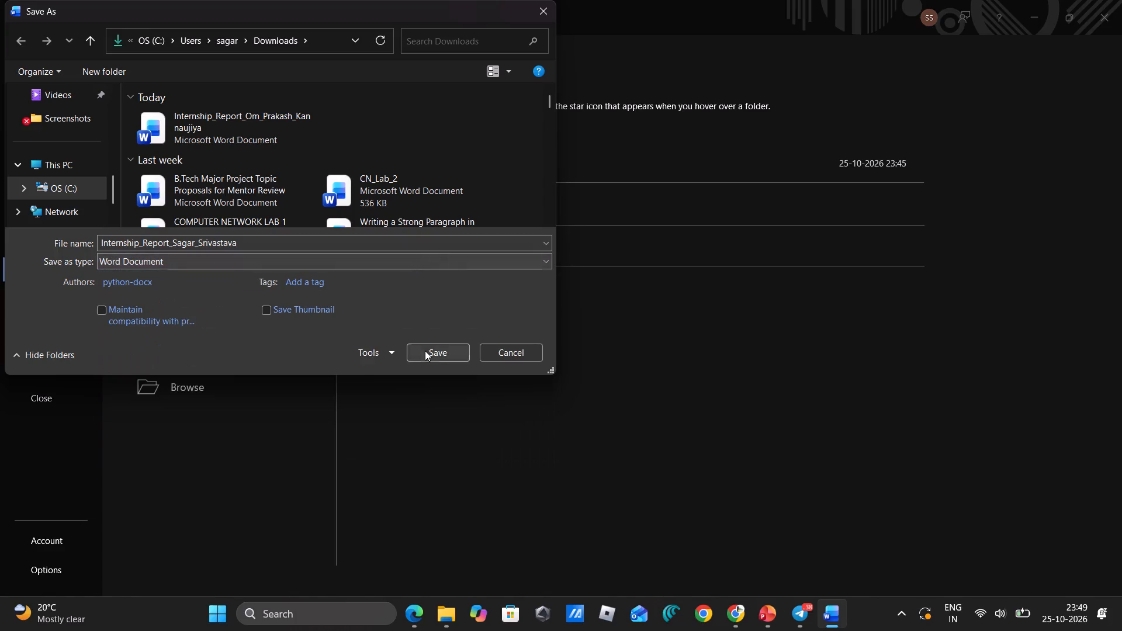
{"action": "left_click", "coordinate": [438, 350]}
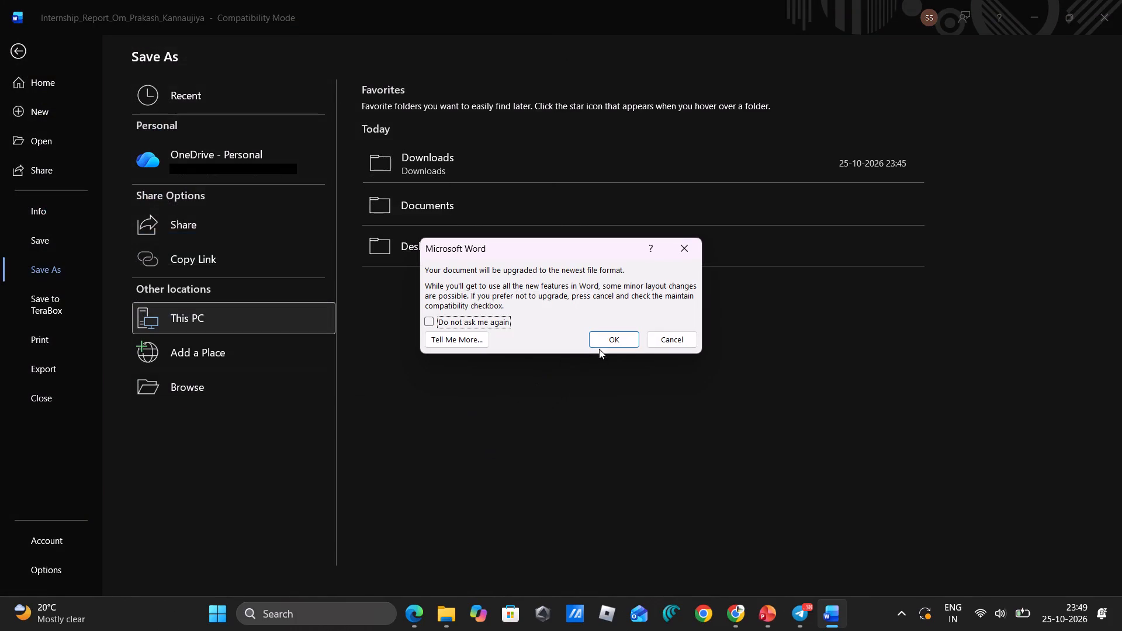
{"action": "left_click", "coordinate": [628, 336]}
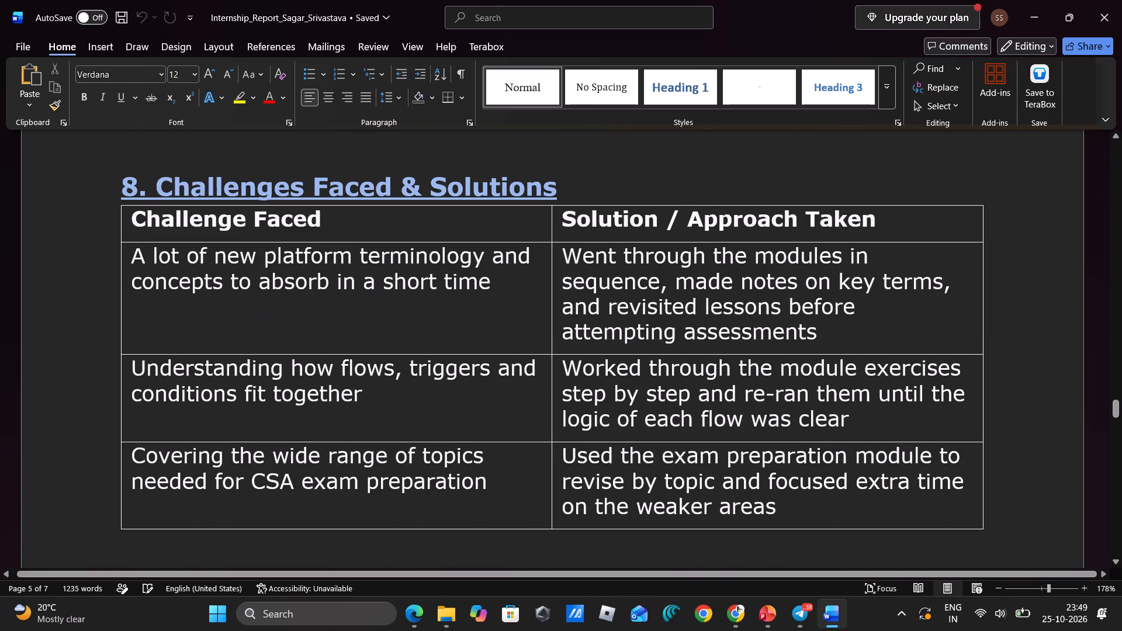
Open the newly saved report from the Downloads folder in File Explorer and check the student details on its cover page.
{"action": "left_click", "coordinate": [452, 622]}
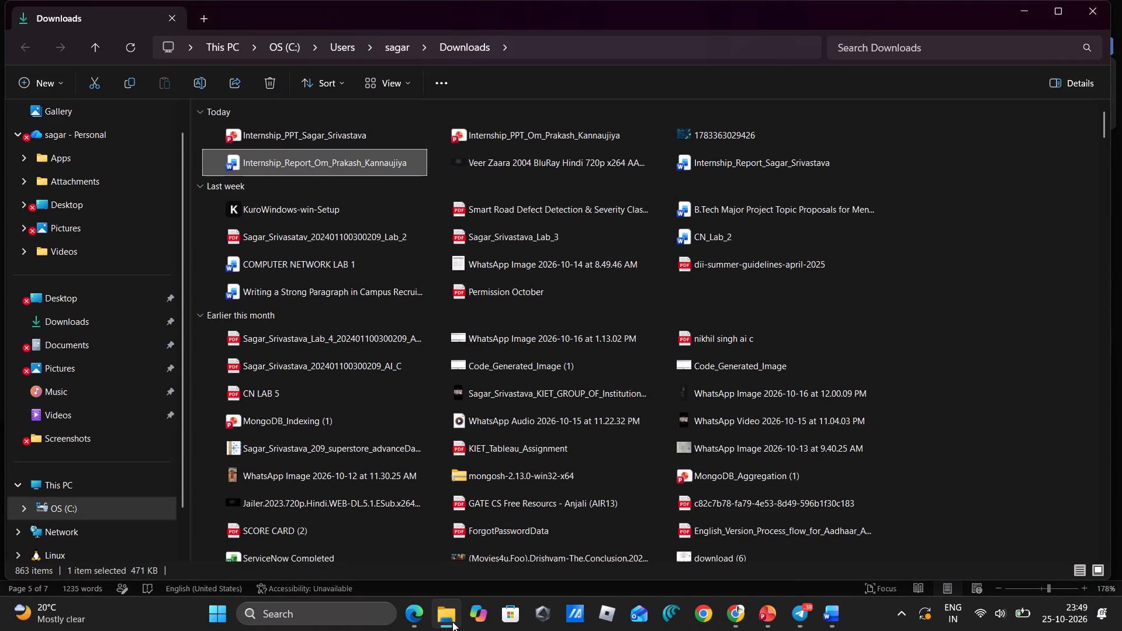
{"action": "double_click", "coordinate": [734, 172]}
{"action": "scroll", "coordinate": [632, 335], "scroll_direction": "up", "scroll_amount": 10}
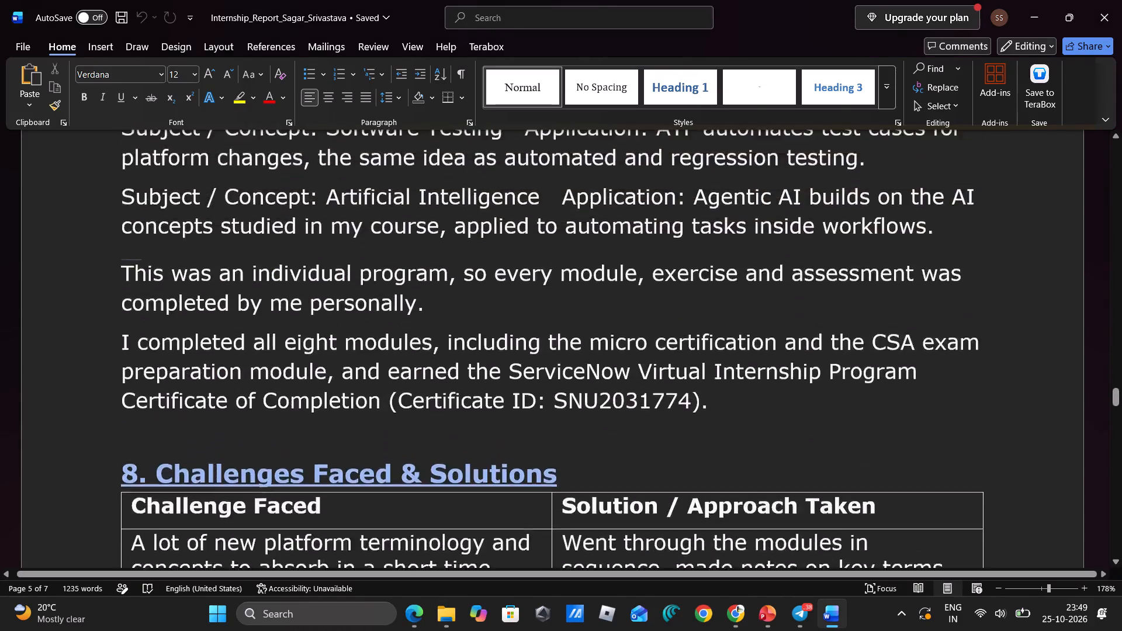
{"action": "scroll", "coordinate": [632, 335], "scroll_direction": "up", "scroll_amount": 11}
{"action": "scroll", "coordinate": [632, 335], "scroll_direction": "down", "scroll_amount": 2}
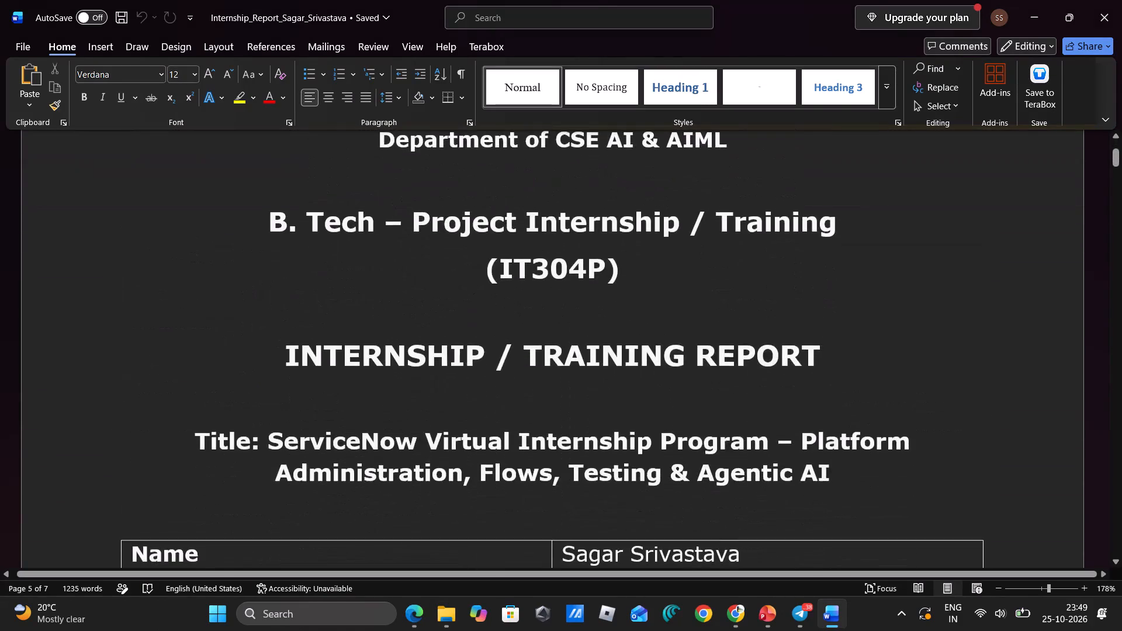
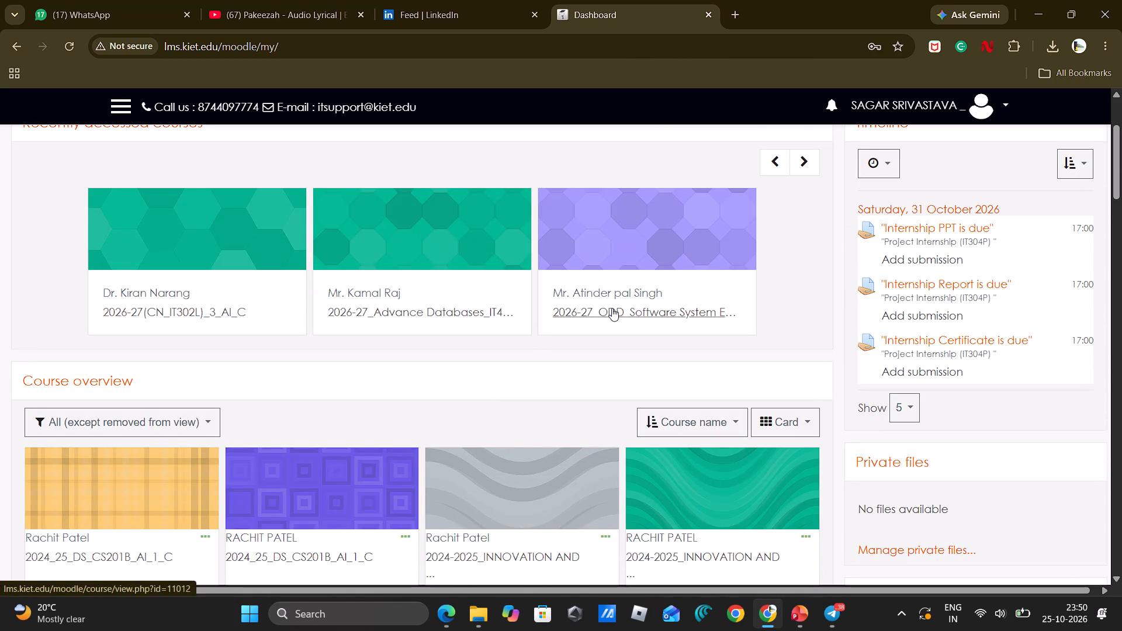
Start a submission for the Internship PPT assignment in the dashboard timeline and accept the own-work declaration.
{"action": "left_click", "coordinate": [978, 231]}
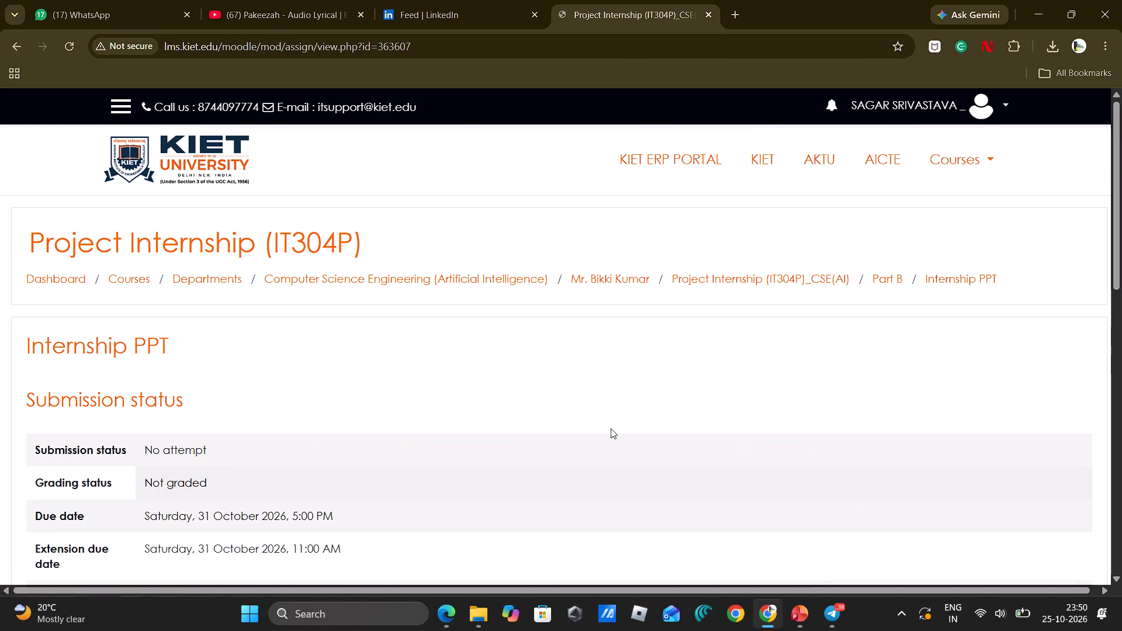
{"action": "scroll", "coordinate": [372, 522], "scroll_direction": "down", "scroll_amount": 3}
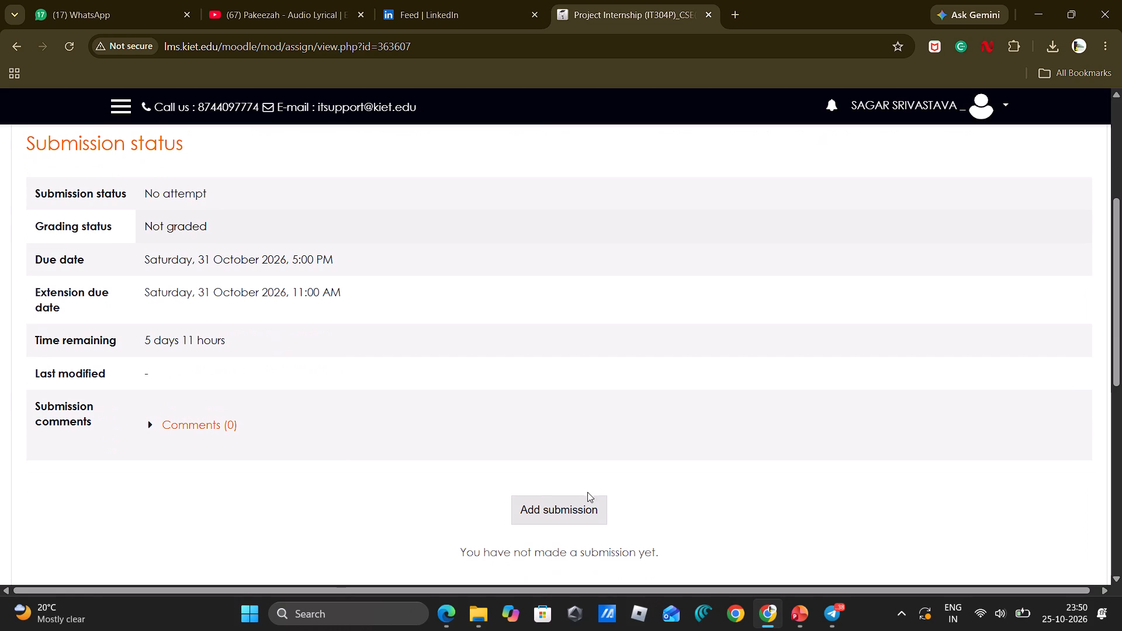
{"action": "left_click", "coordinate": [584, 504]}
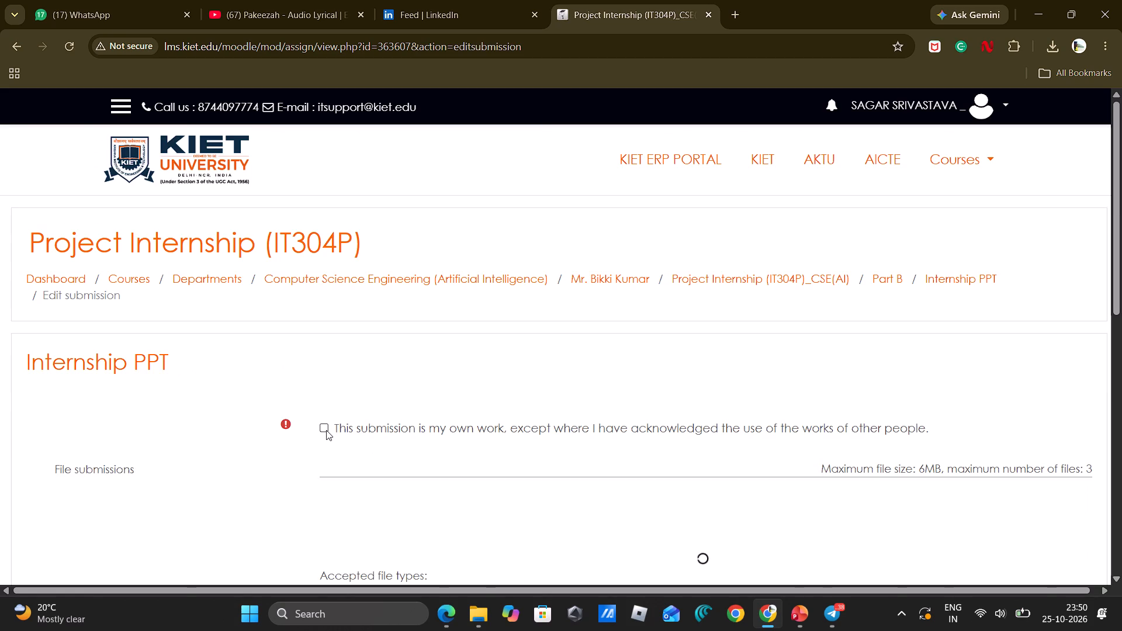
{"action": "left_click", "coordinate": [326, 430]}
Upload the new student's Internship_PPT presentation from the Downloads folder to the Internship PPT file submissions.
{"action": "scroll", "coordinate": [408, 535], "scroll_direction": "down", "scroll_amount": 3}
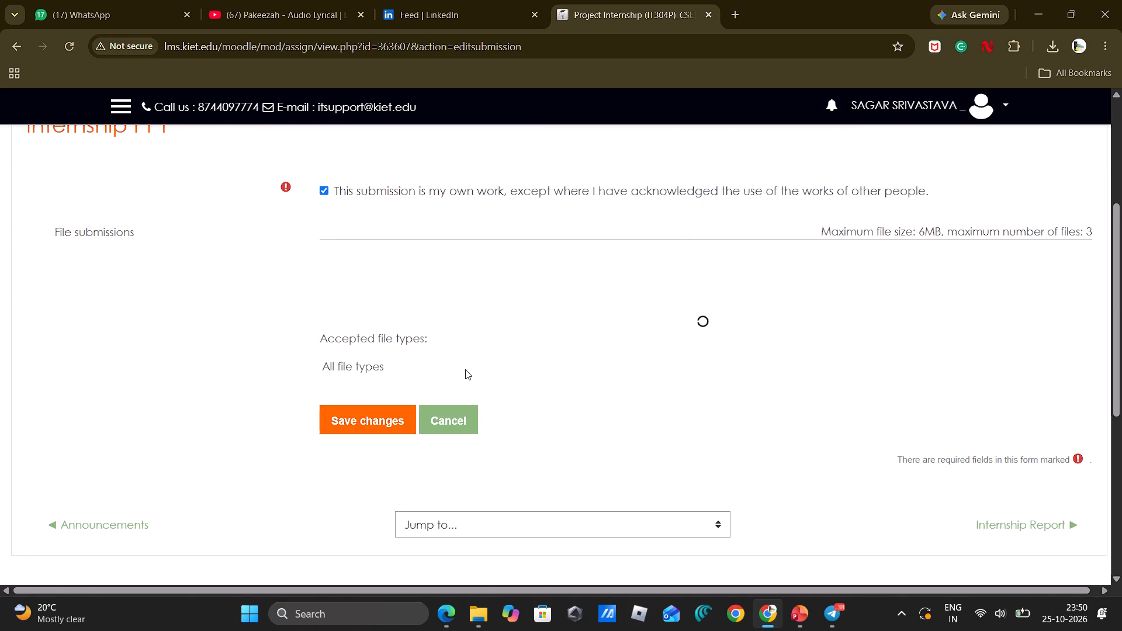
{"action": "scroll", "coordinate": [465, 369], "scroll_direction": "up", "scroll_amount": 1}
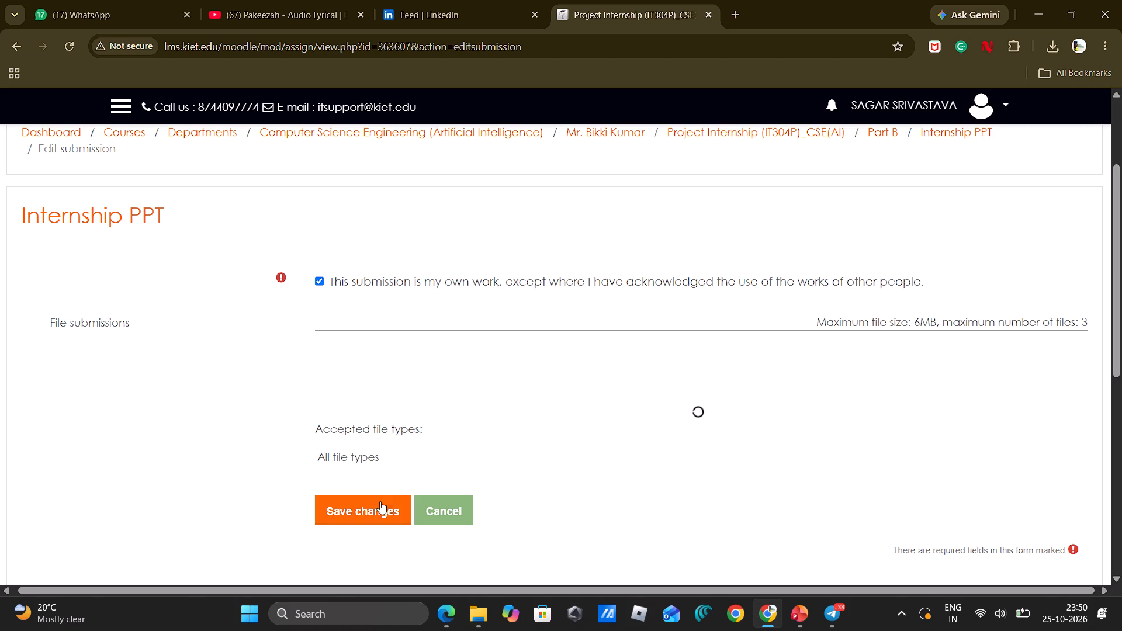
{"action": "left_click", "coordinate": [325, 345]}
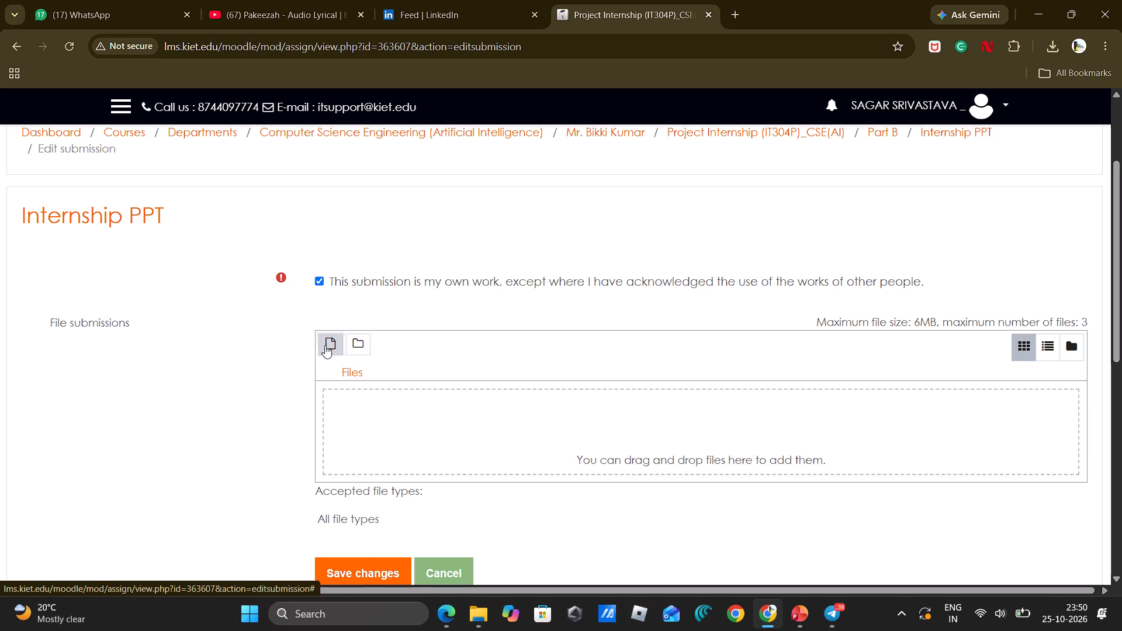
{"action": "left_click", "coordinate": [328, 238]}
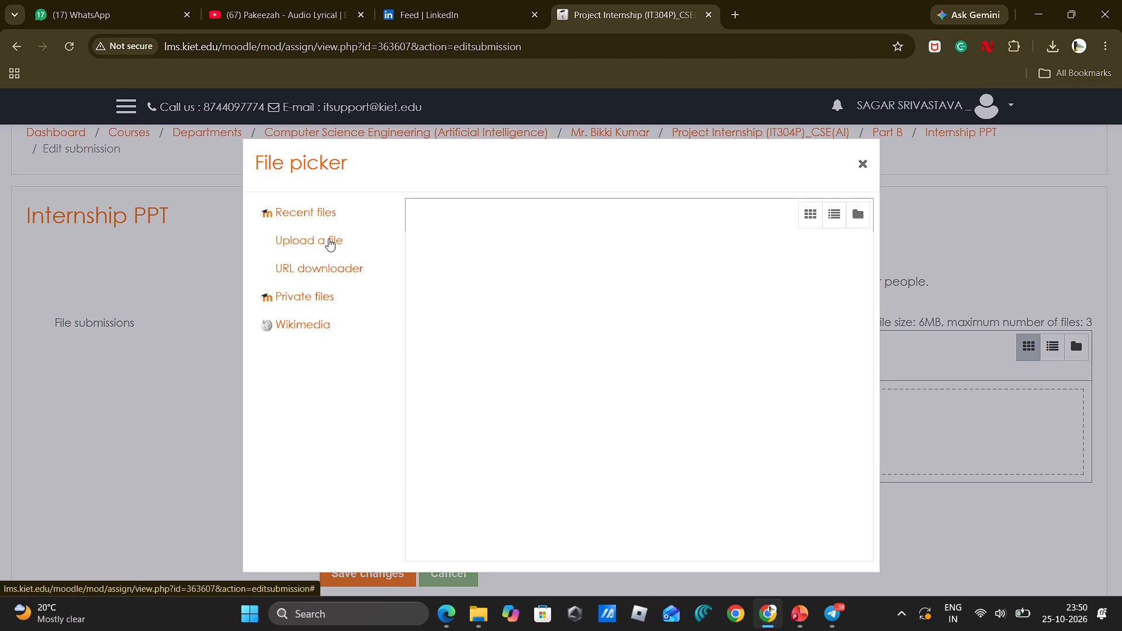
{"action": "left_click", "coordinate": [480, 293]}
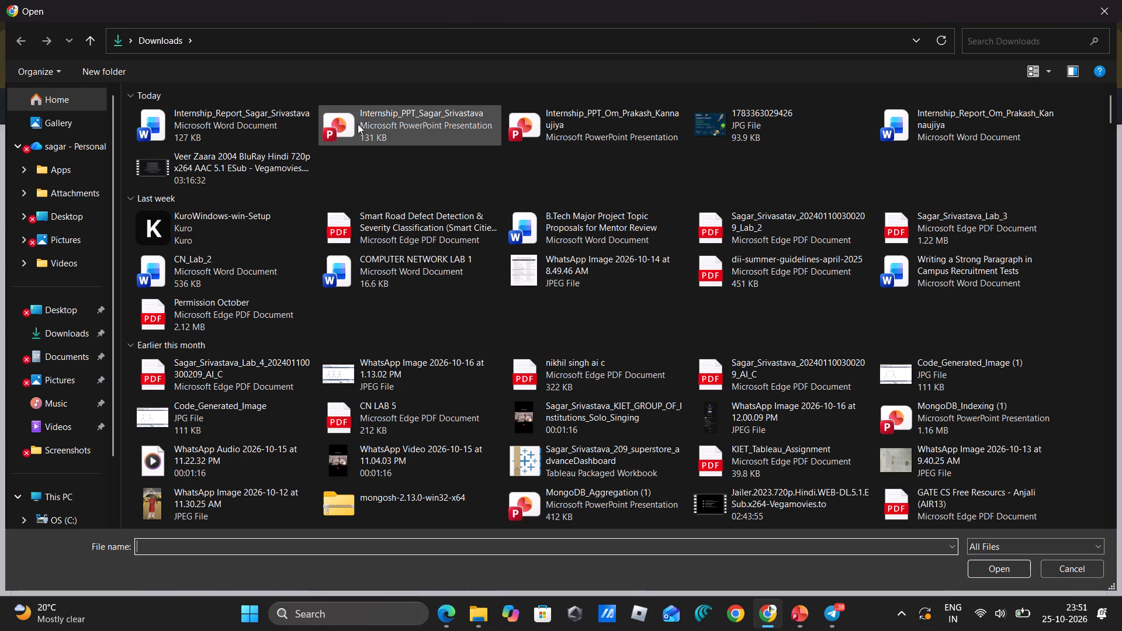
{"action": "double_click", "coordinate": [407, 129]}
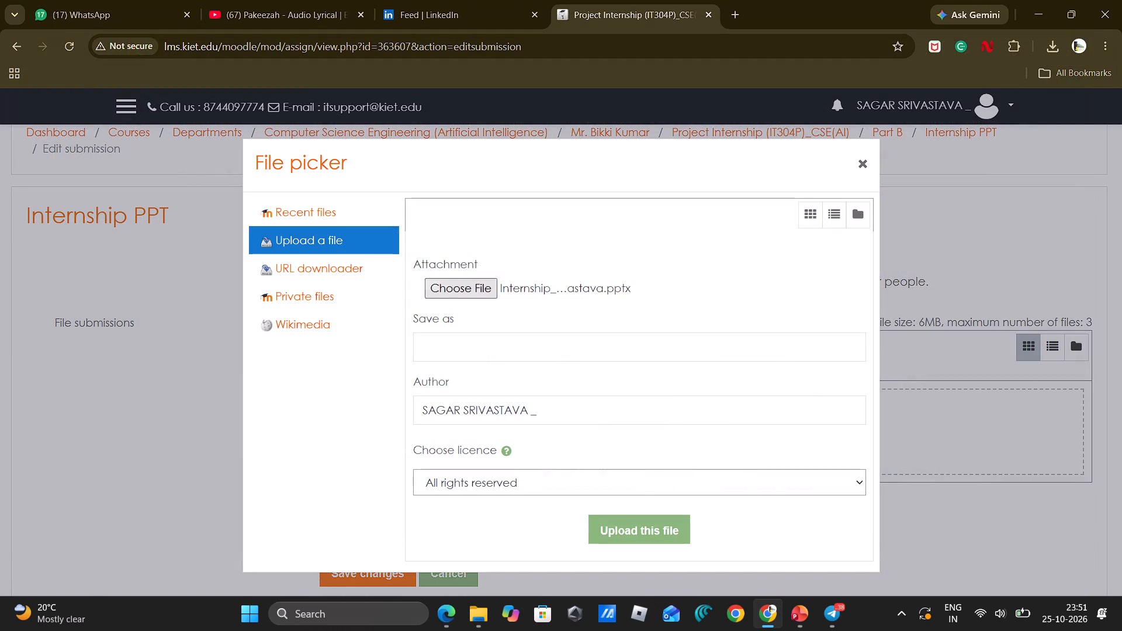
{"action": "left_click", "coordinate": [629, 532]}
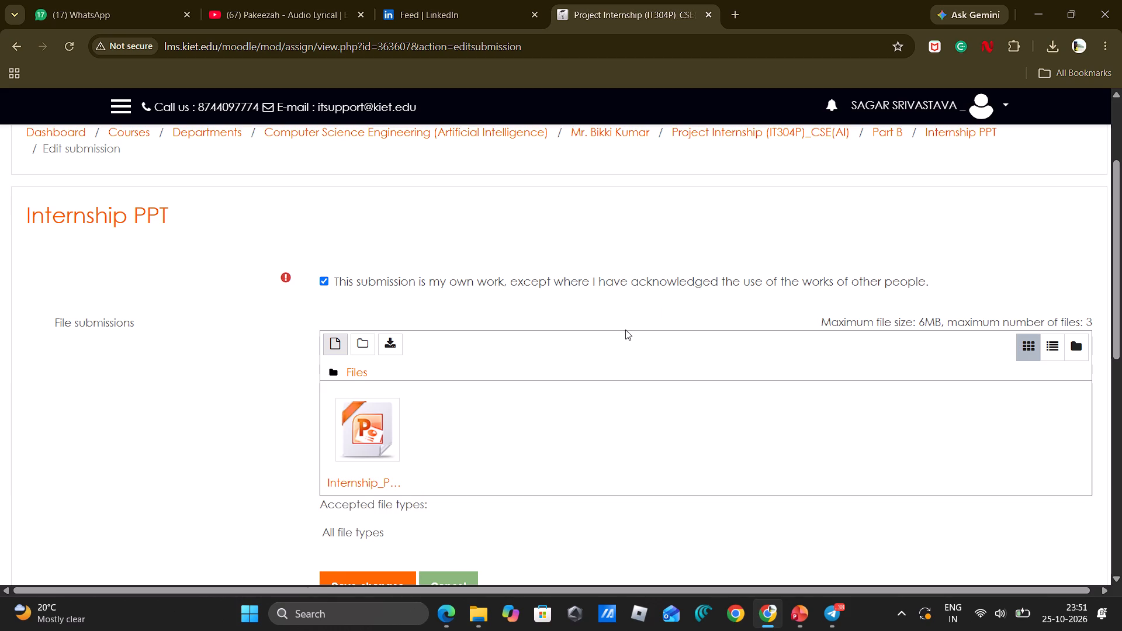
Save the Internship PPT submission and check its status and attached file.
{"action": "scroll", "coordinate": [483, 439], "scroll_direction": "down", "scroll_amount": 1}
{"action": "scroll", "coordinate": [483, 439], "scroll_direction": "up", "scroll_amount": 3}
{"action": "scroll", "coordinate": [483, 439], "scroll_direction": "down", "scroll_amount": 3}
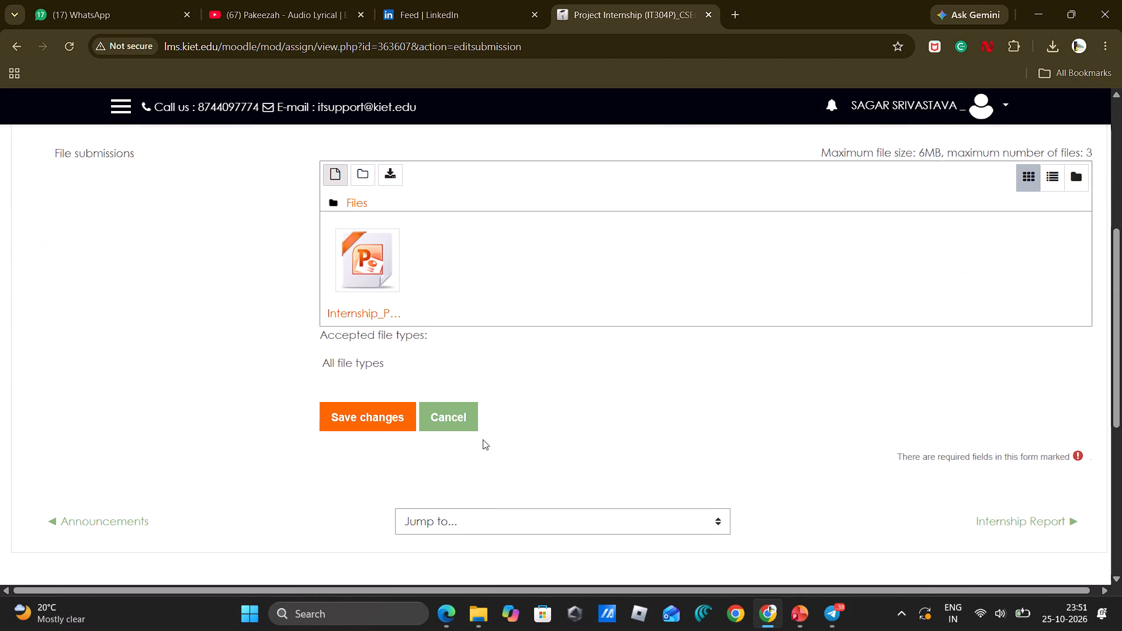
{"action": "left_click", "coordinate": [407, 425]}
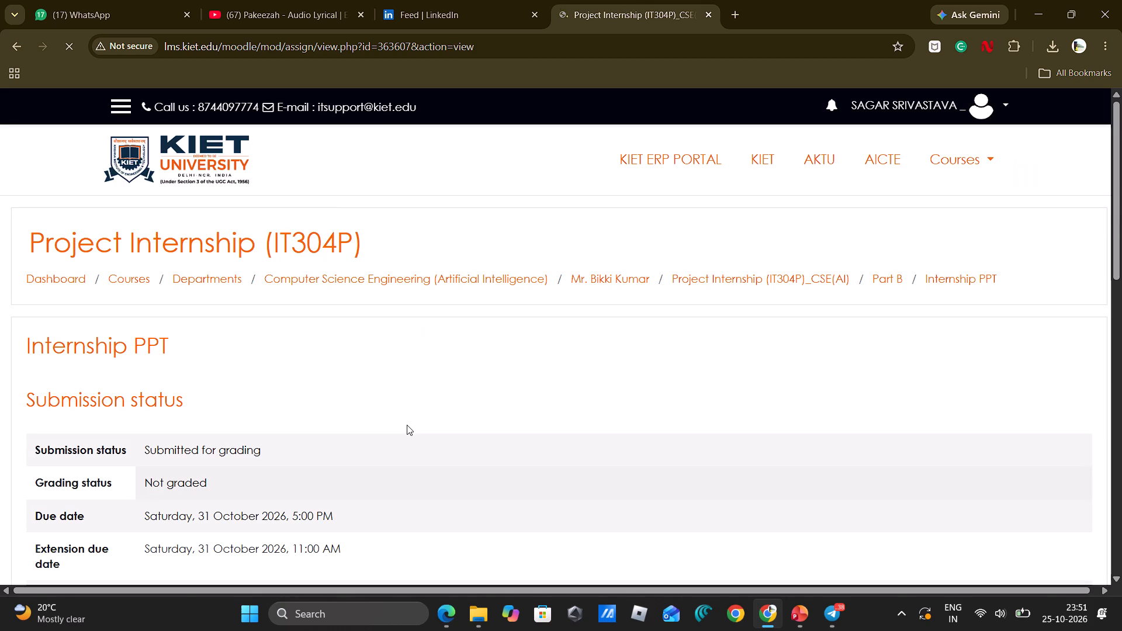
{"action": "scroll", "coordinate": [443, 369], "scroll_direction": "down", "scroll_amount": 3}
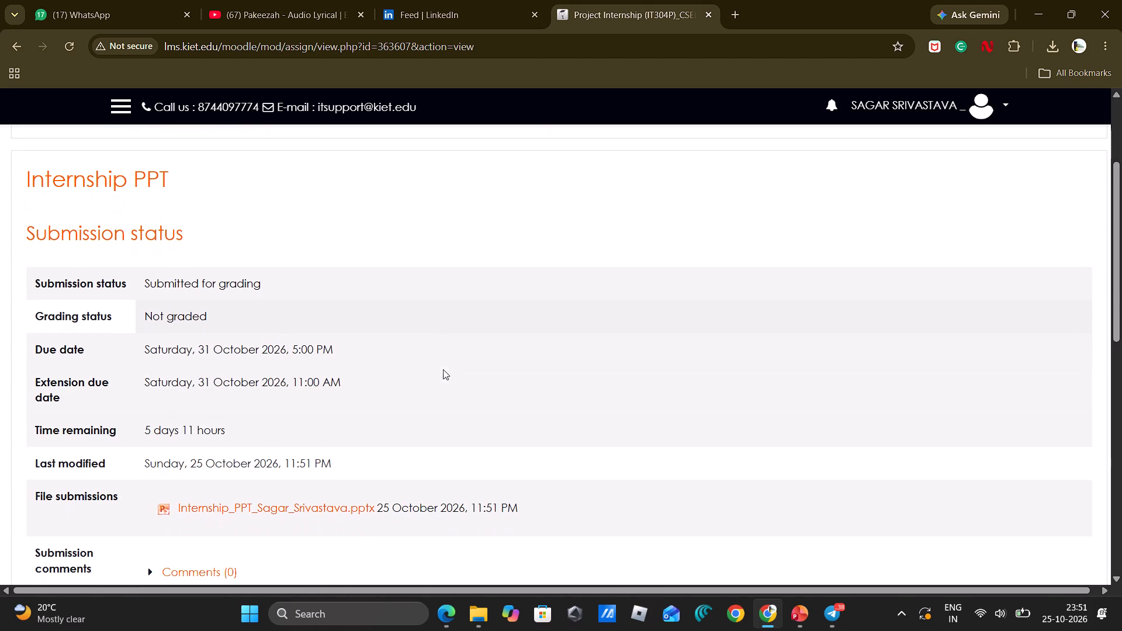
{"action": "scroll", "coordinate": [415, 491], "scroll_direction": "down", "scroll_amount": 2}
{"action": "scroll", "coordinate": [415, 491], "scroll_direction": "up", "scroll_amount": 1}
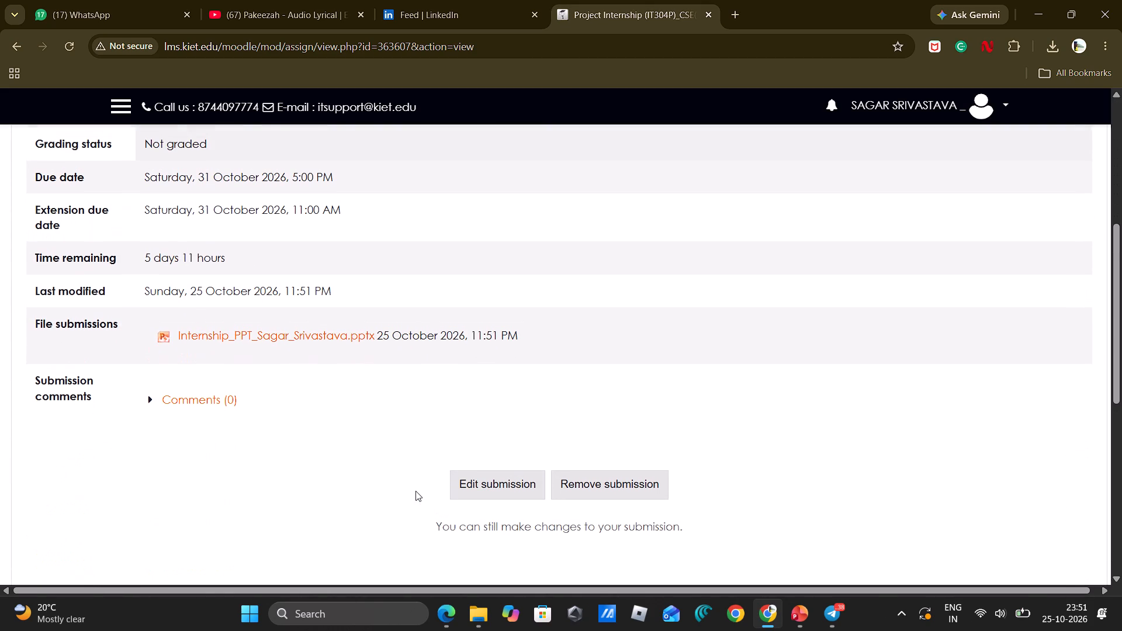
{"action": "scroll", "coordinate": [357, 487], "scroll_direction": "down", "scroll_amount": 1}
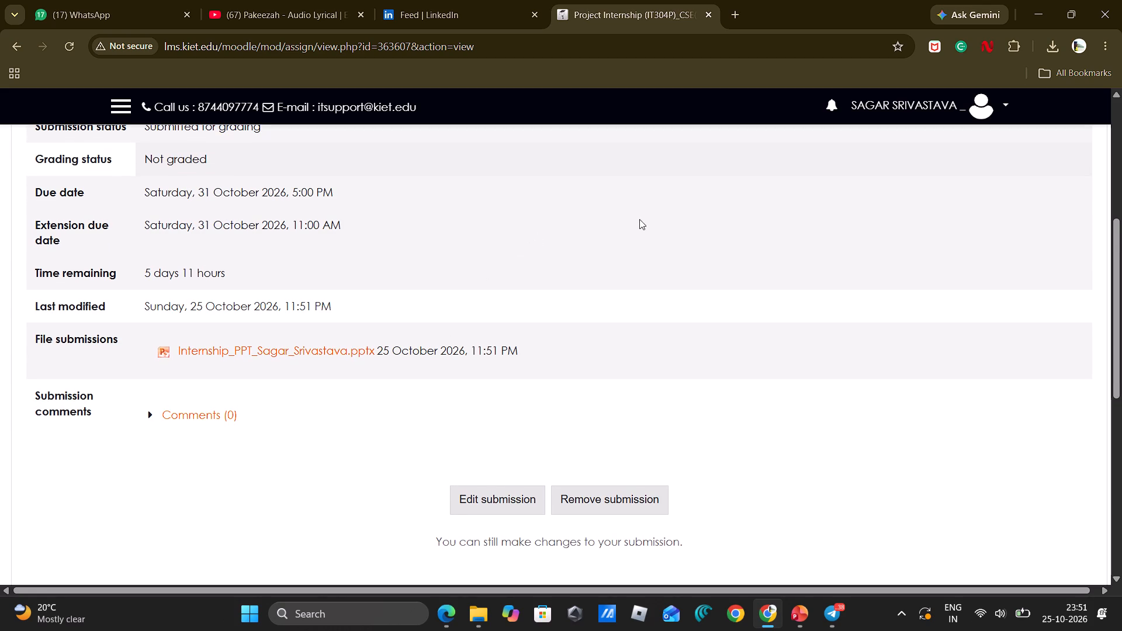
{"action": "scroll", "coordinate": [304, 490], "scroll_direction": "down", "scroll_amount": 3}
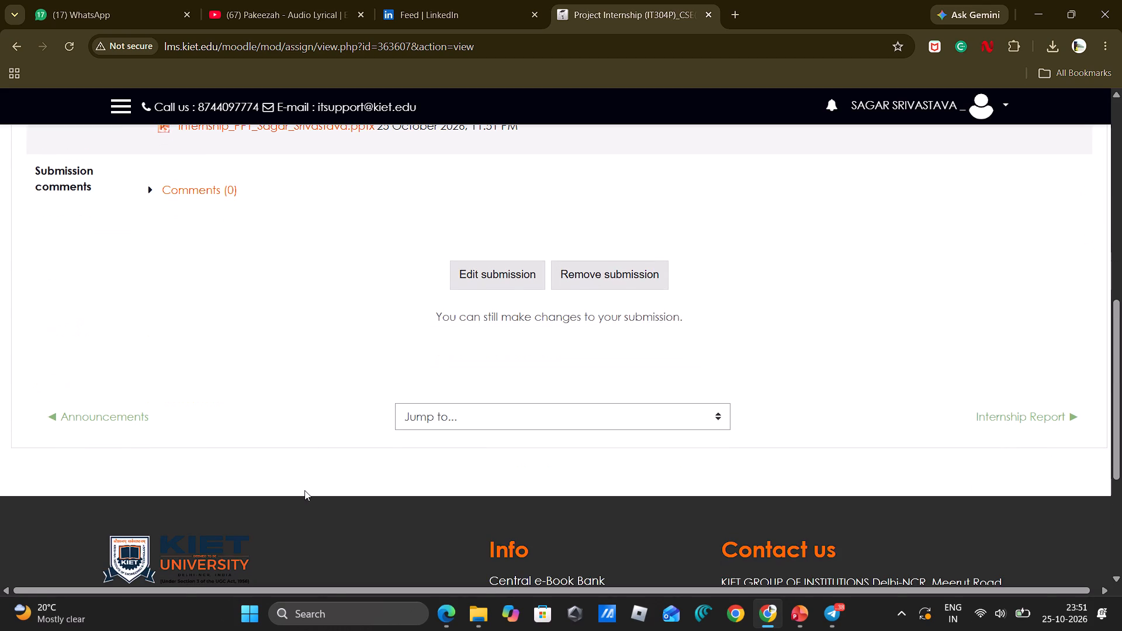
Return to the dashboard and look through the course overview and the timeline of due assignments.
{"action": "left_click", "coordinate": [19, 46]}
{"action": "left_click", "coordinate": [19, 46]}
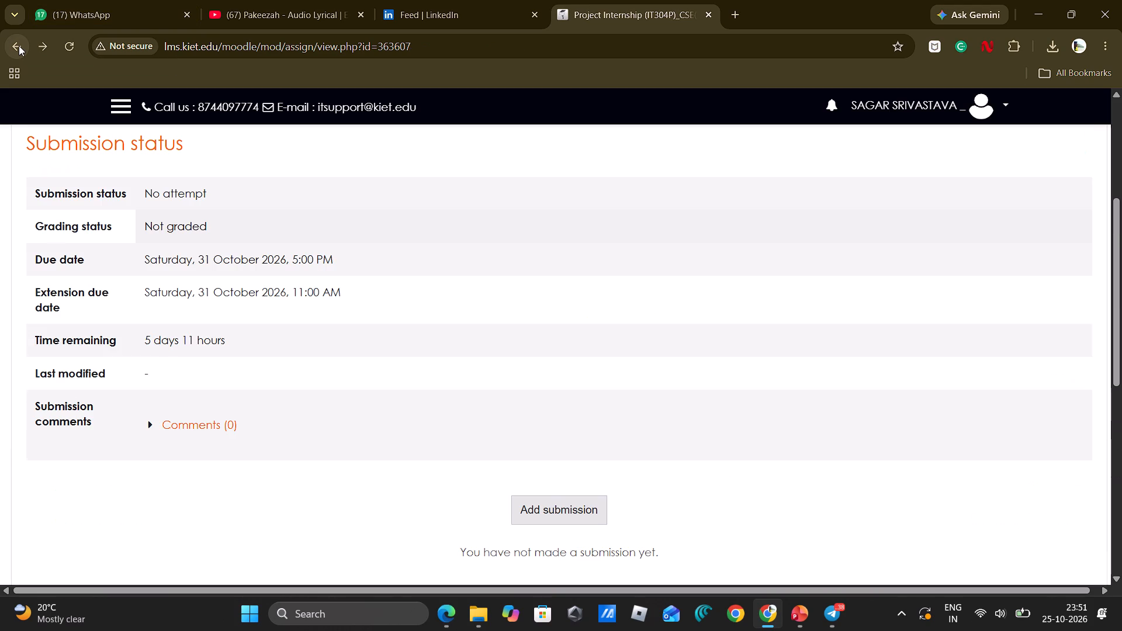
{"action": "left_click", "coordinate": [19, 46]}
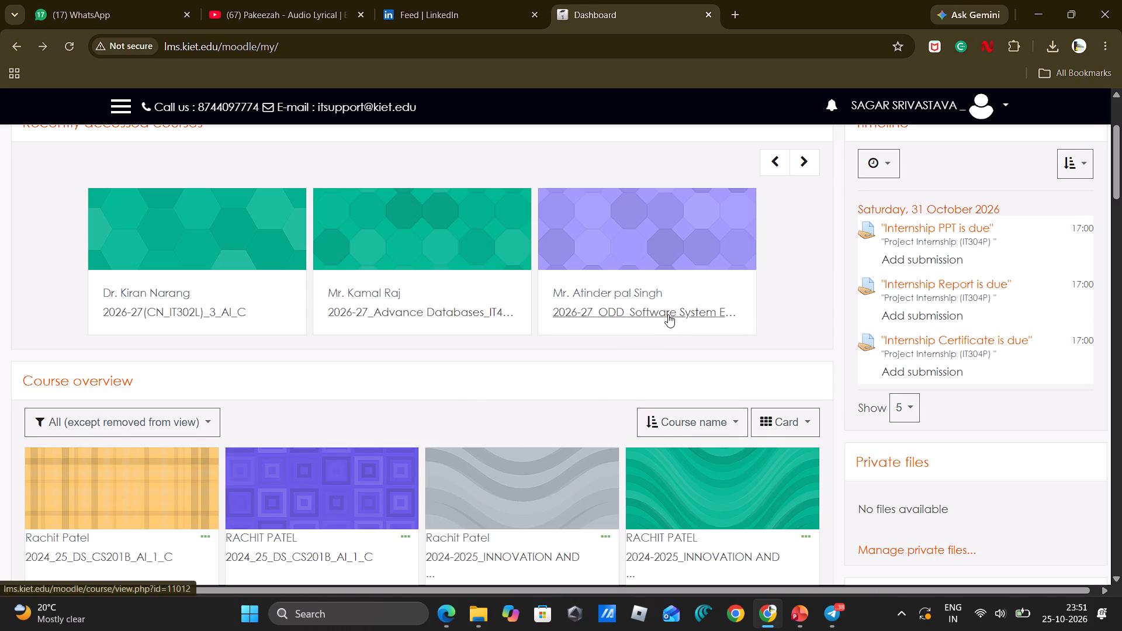
{"action": "scroll", "coordinate": [553, 429], "scroll_direction": "down", "scroll_amount": 4}
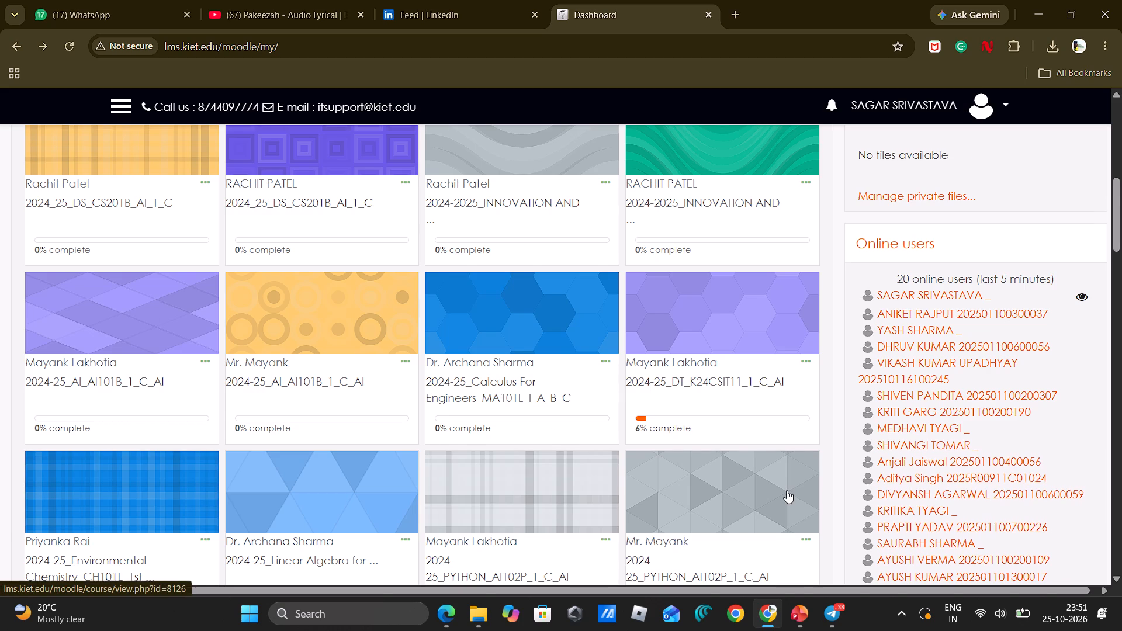
{"action": "scroll", "coordinate": [787, 490], "scroll_direction": "down", "scroll_amount": 2}
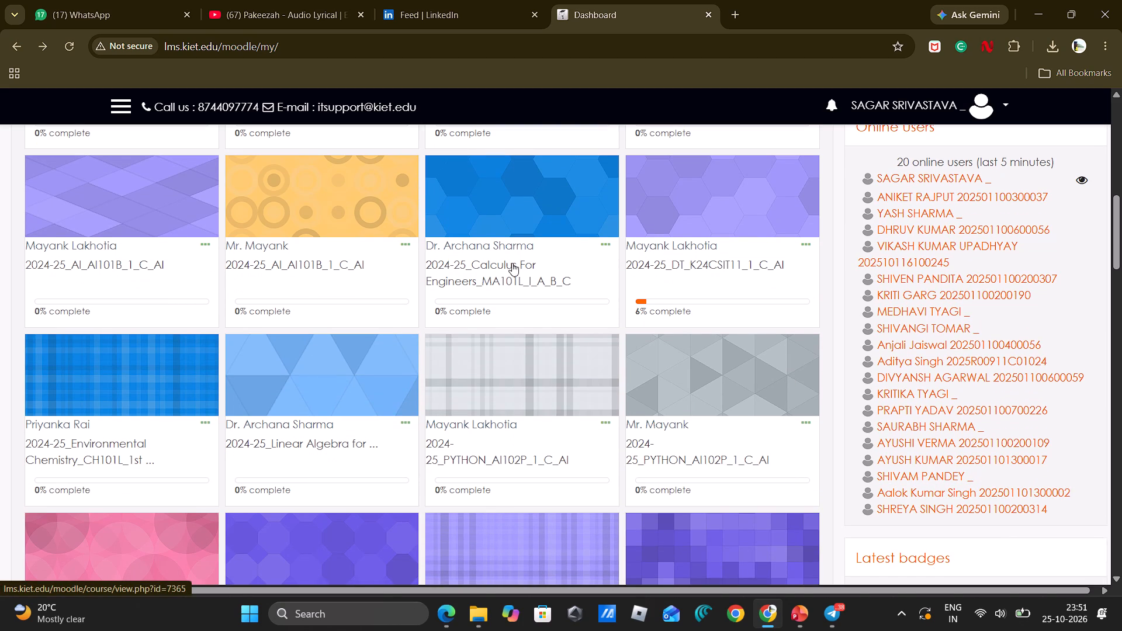
{"action": "scroll", "coordinate": [478, 250], "scroll_direction": "up", "scroll_amount": 2}
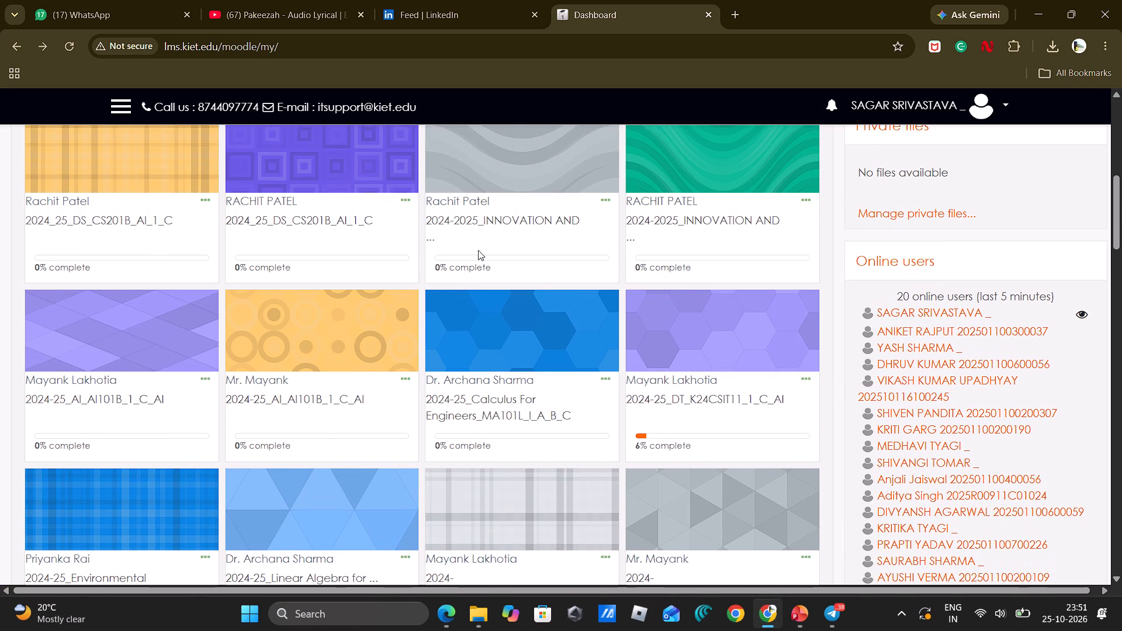
{"action": "scroll", "coordinate": [514, 138], "scroll_direction": "up", "scroll_amount": 2}
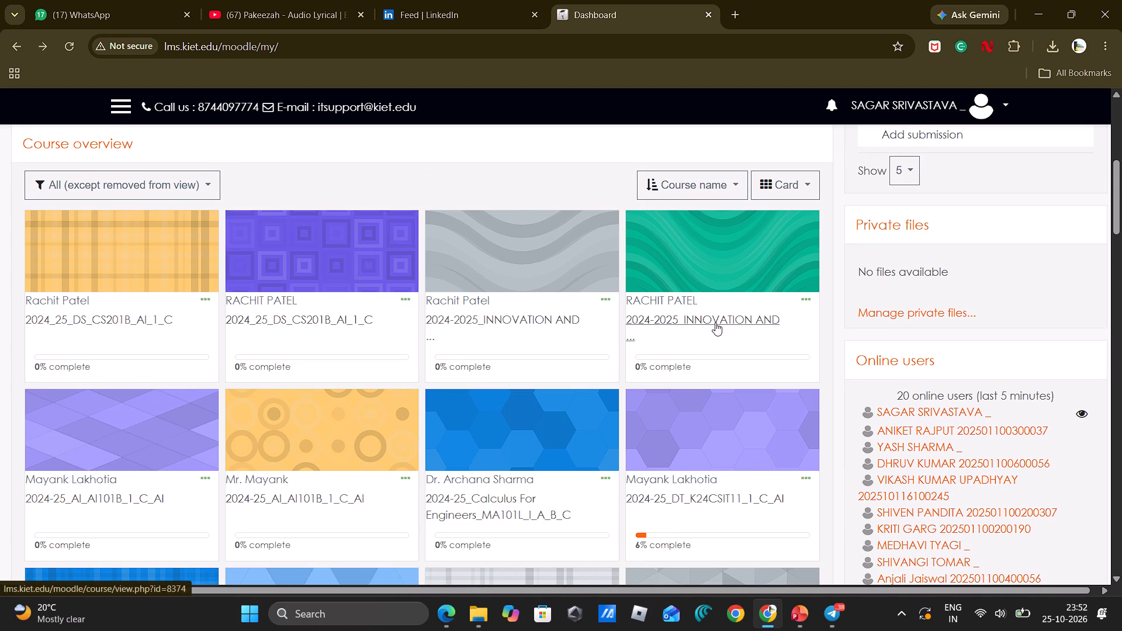
{"action": "scroll", "coordinate": [604, 447], "scroll_direction": "down", "scroll_amount": 2}
{"action": "scroll", "coordinate": [638, 509], "scroll_direction": "down", "scroll_amount": 2}
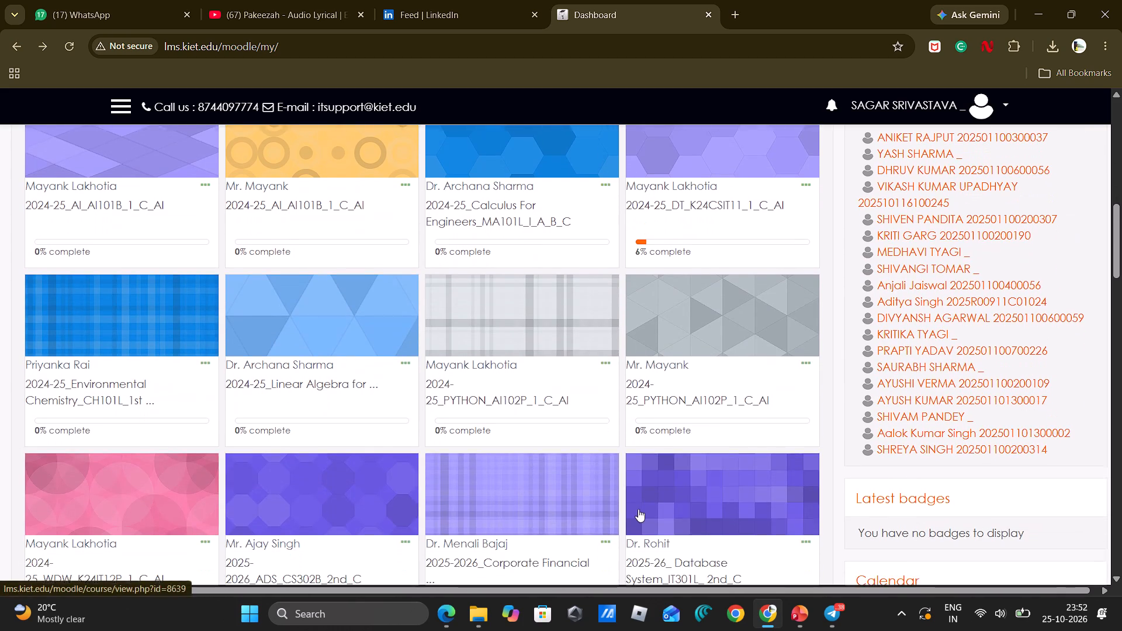
{"action": "scroll", "coordinate": [638, 509], "scroll_direction": "up", "scroll_amount": 4}
{"action": "scroll", "coordinate": [802, 341], "scroll_direction": "up", "scroll_amount": 4}
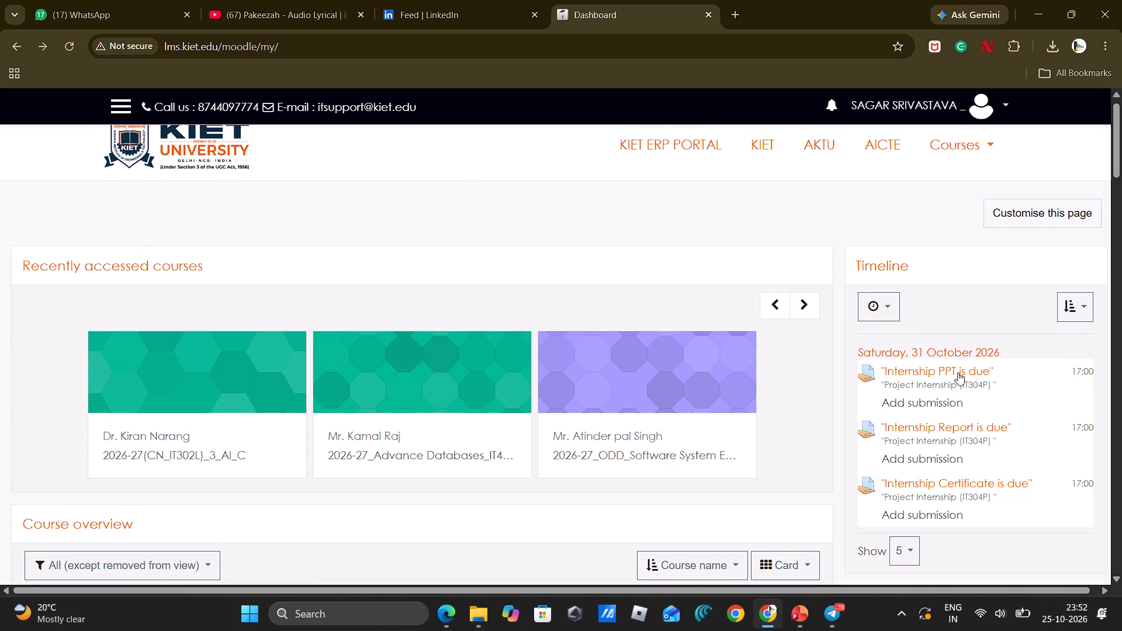
Start a submission for the Internship Report assignment in the timeline and accept the own-work declaration.
{"action": "left_click", "coordinate": [934, 431]}
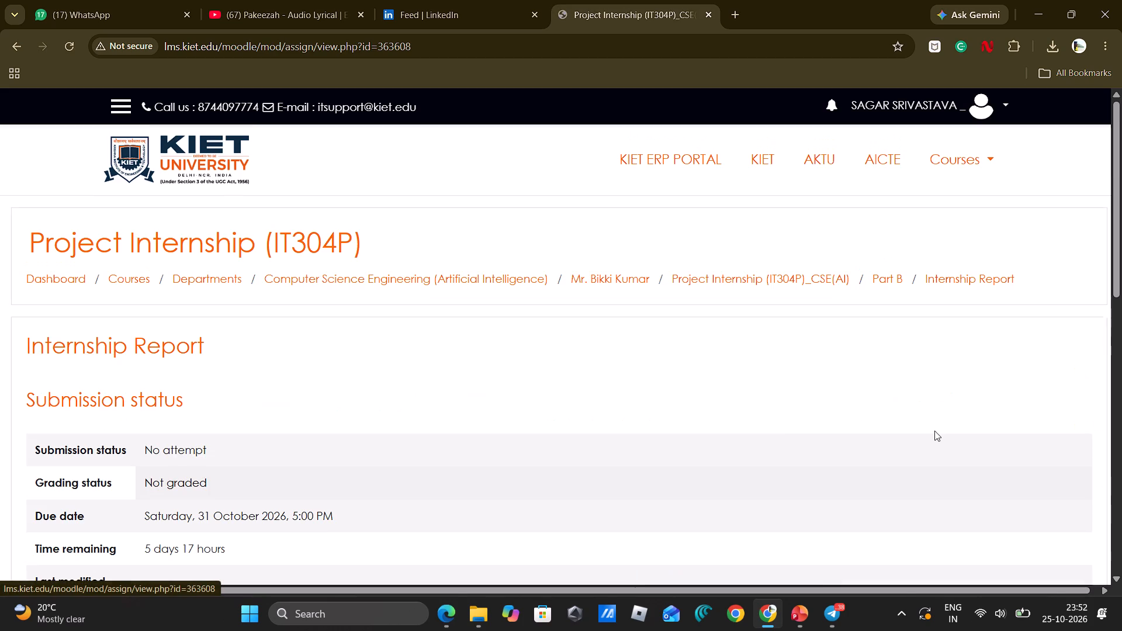
{"action": "scroll", "coordinate": [504, 429], "scroll_direction": "down", "scroll_amount": 3}
{"action": "left_click", "coordinate": [550, 507]}
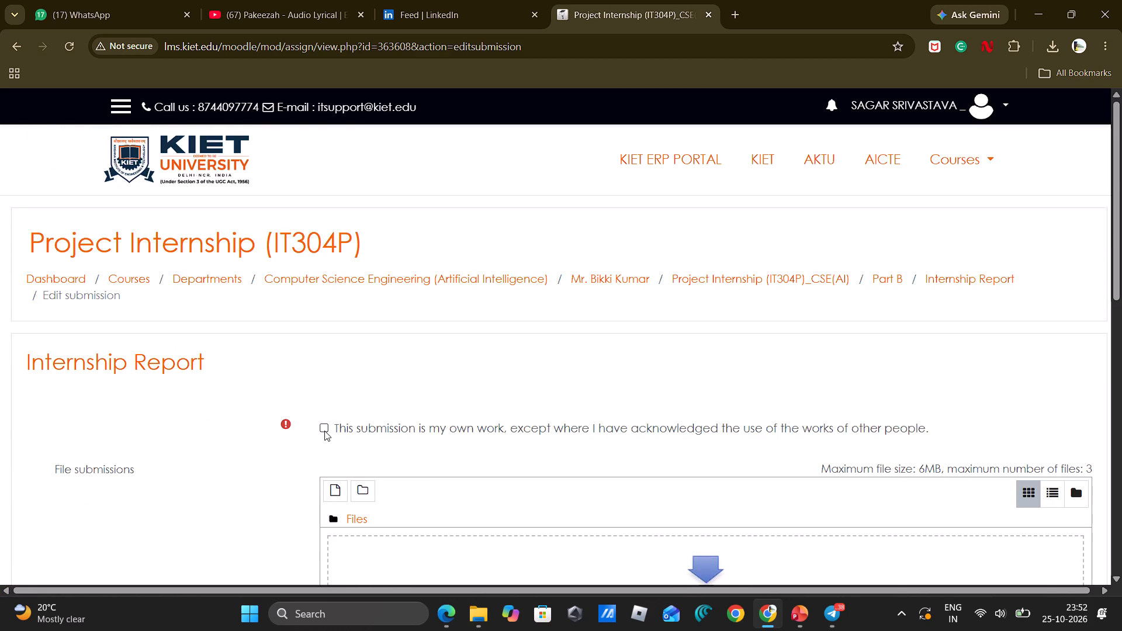
{"action": "left_click", "coordinate": [324, 431]}
Upload the new student's Internship_Report Word document from the Downloads folder to the Internship Report file submissions.
{"action": "left_click", "coordinate": [334, 481]}
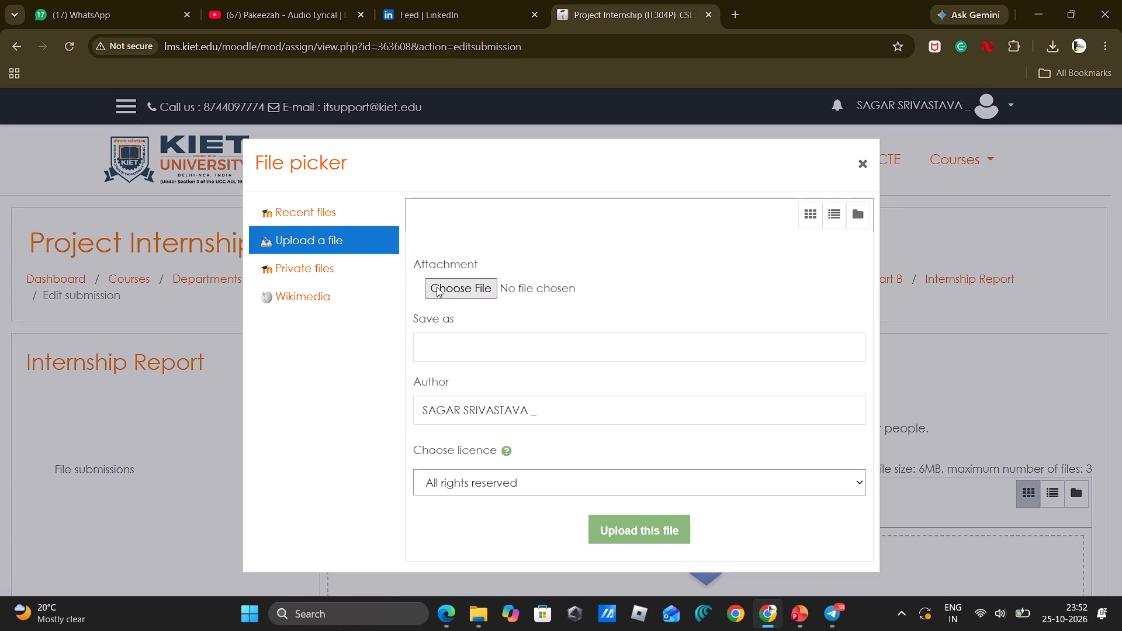
{"action": "left_click", "coordinate": [438, 289]}
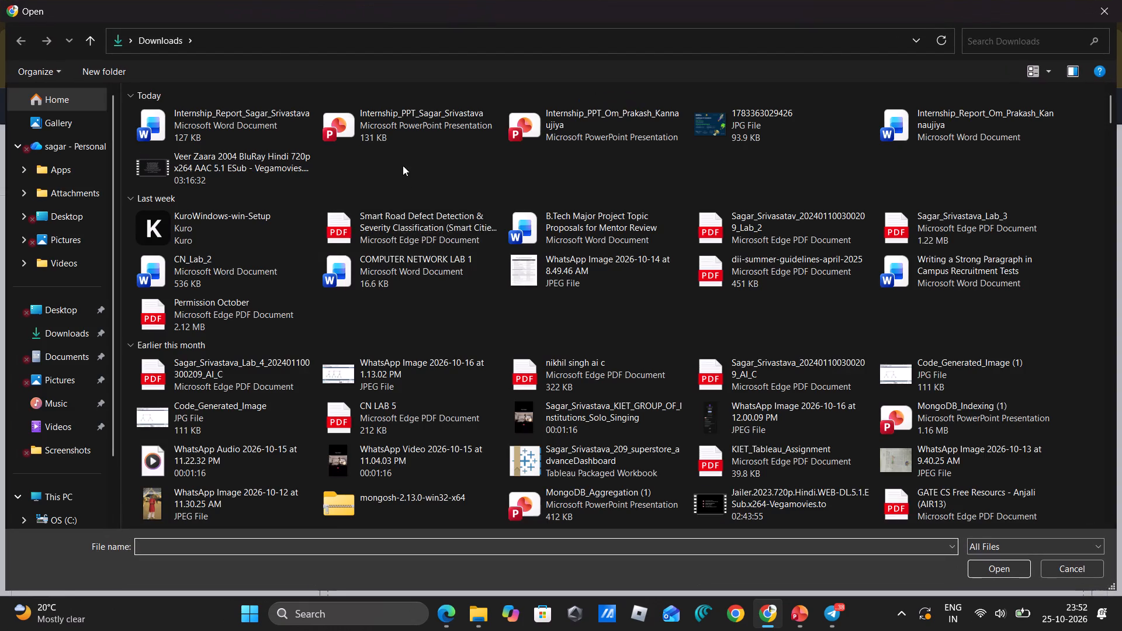
{"action": "double_click", "coordinate": [257, 139]}
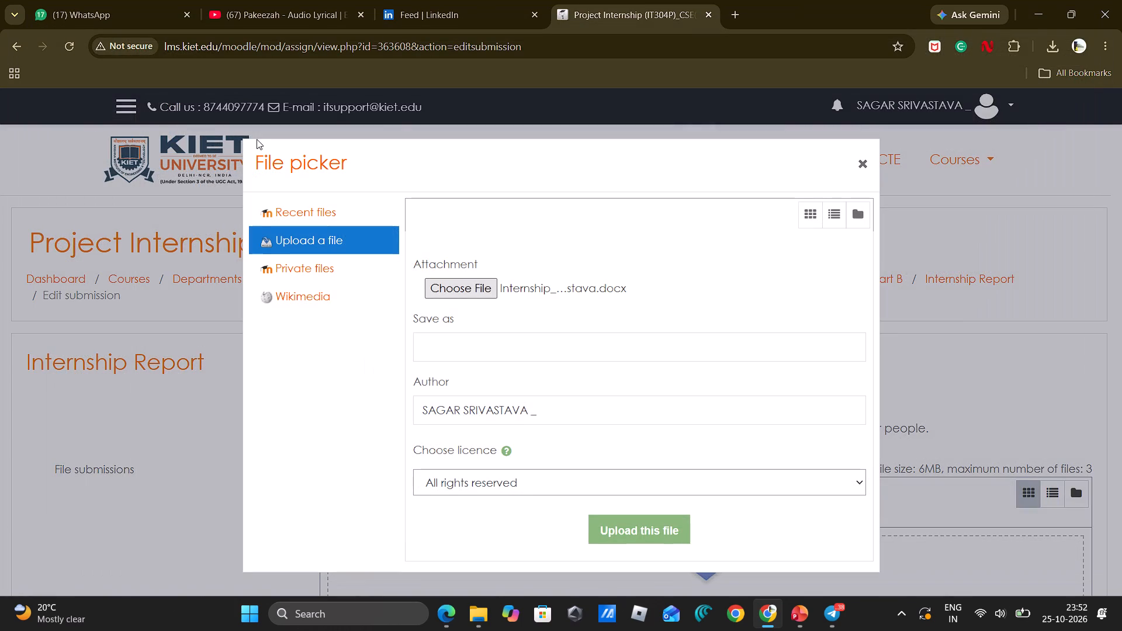
{"action": "left_click", "coordinate": [633, 518]}
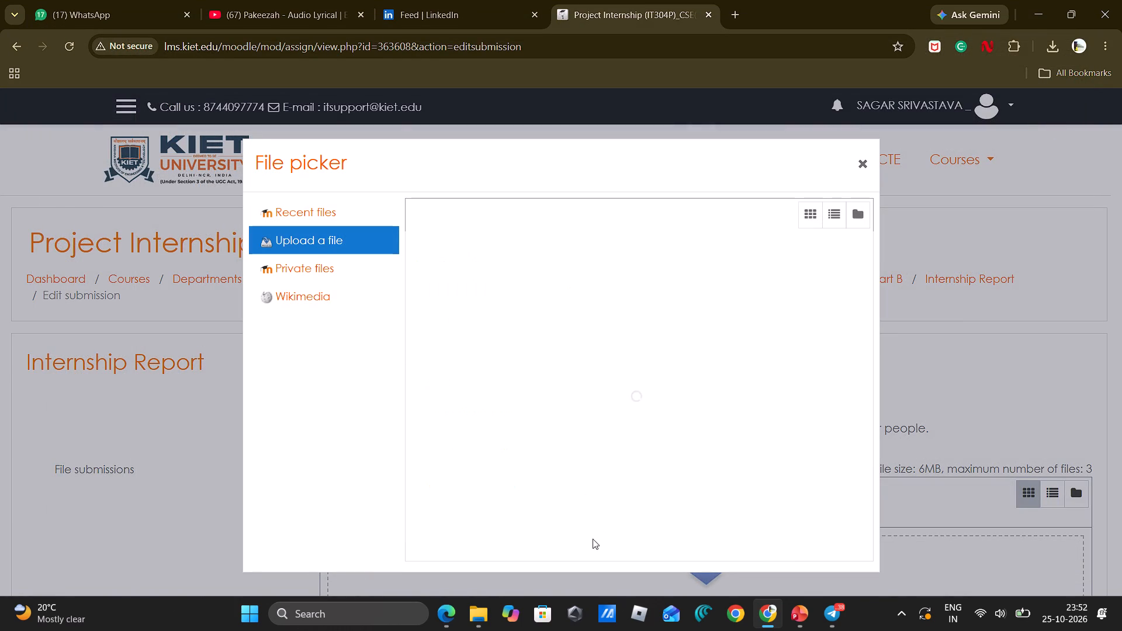
Save the Internship Report submission and check the submission status page.
{"action": "scroll", "coordinate": [558, 464], "scroll_direction": "down", "scroll_amount": 3}
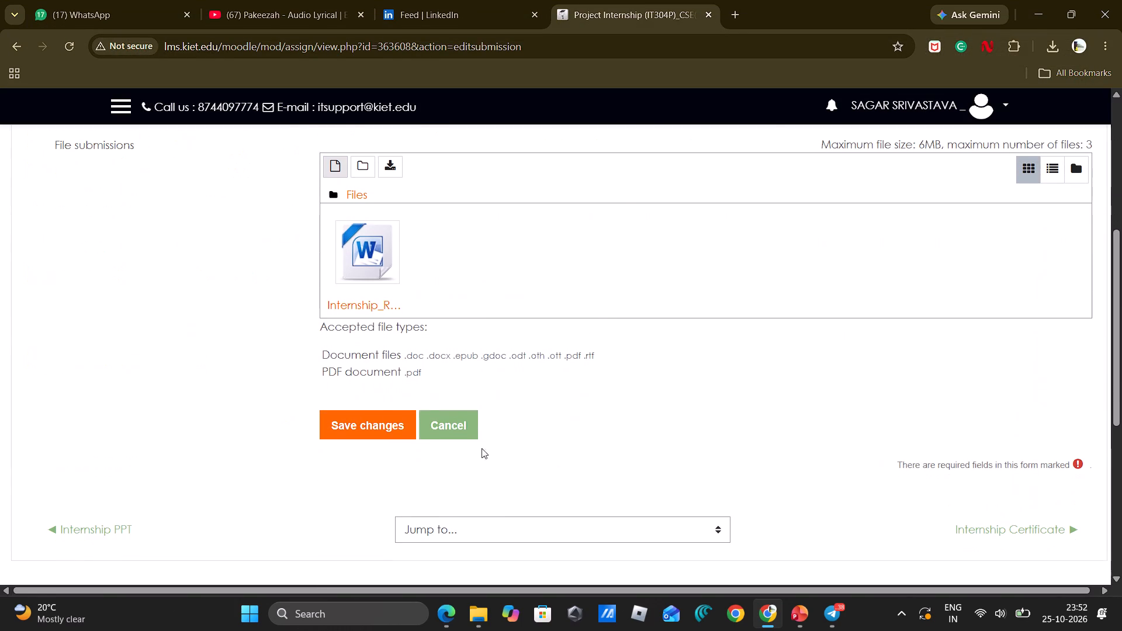
{"action": "left_click_drag", "start_coordinate": [383, 409], "coordinate": [380, 442]}
{"action": "left_click", "coordinate": [380, 442]}
{"action": "left_click", "coordinate": [382, 438]}
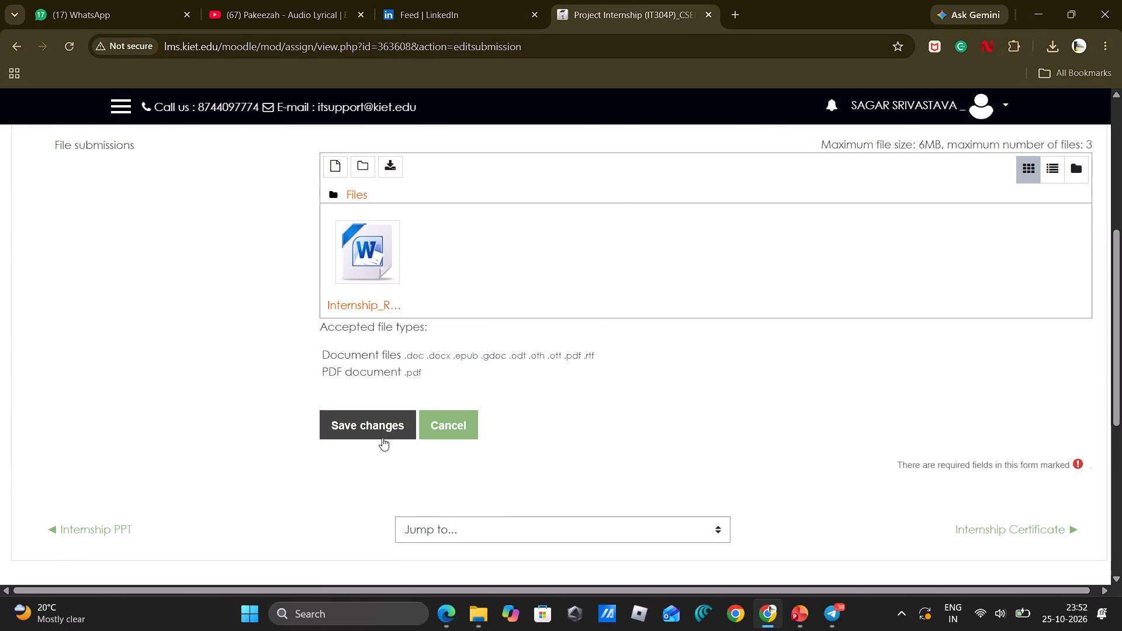
{"action": "scroll", "coordinate": [473, 206], "scroll_direction": "up", "scroll_amount": 2}
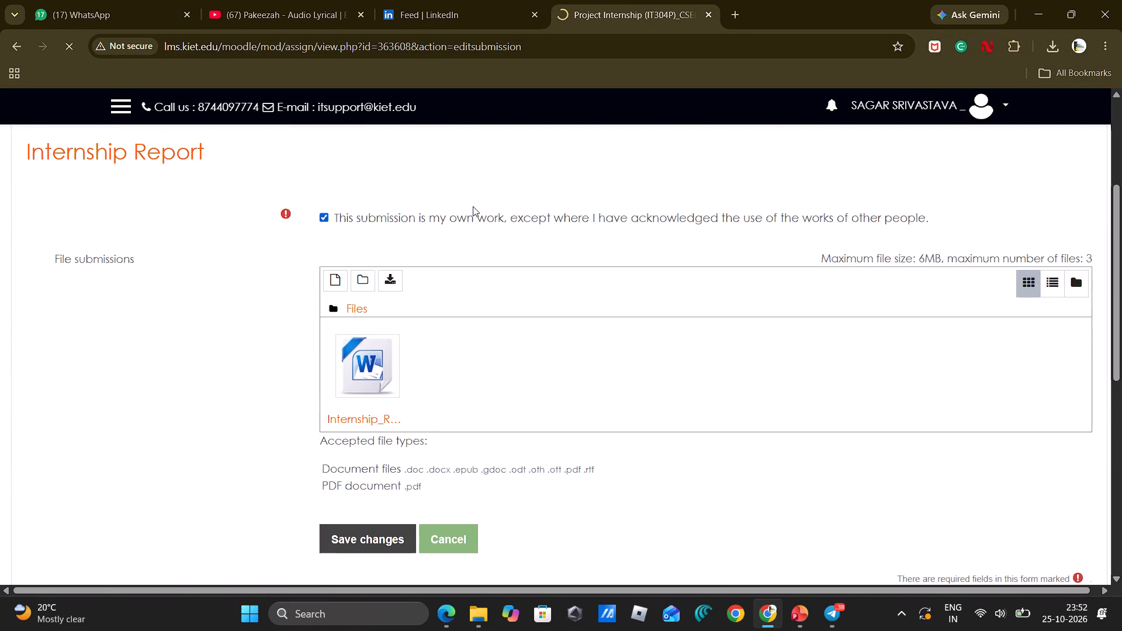
{"action": "scroll", "coordinate": [382, 355], "scroll_direction": "down", "scroll_amount": 3}
{"action": "scroll", "coordinate": [382, 355], "scroll_direction": "up", "scroll_amount": 5}
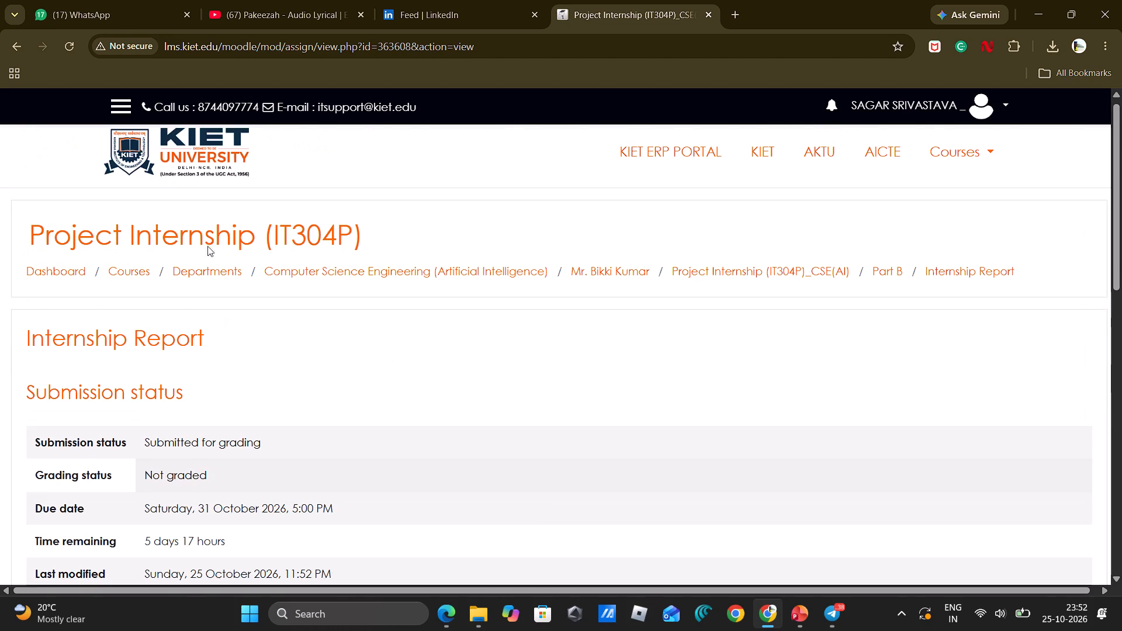
Return to the dashboard, start a submission for the Internship Certificate assignment in the timeline, and accept the own-work declaration.
{"action": "left_click", "coordinate": [7, 47]}
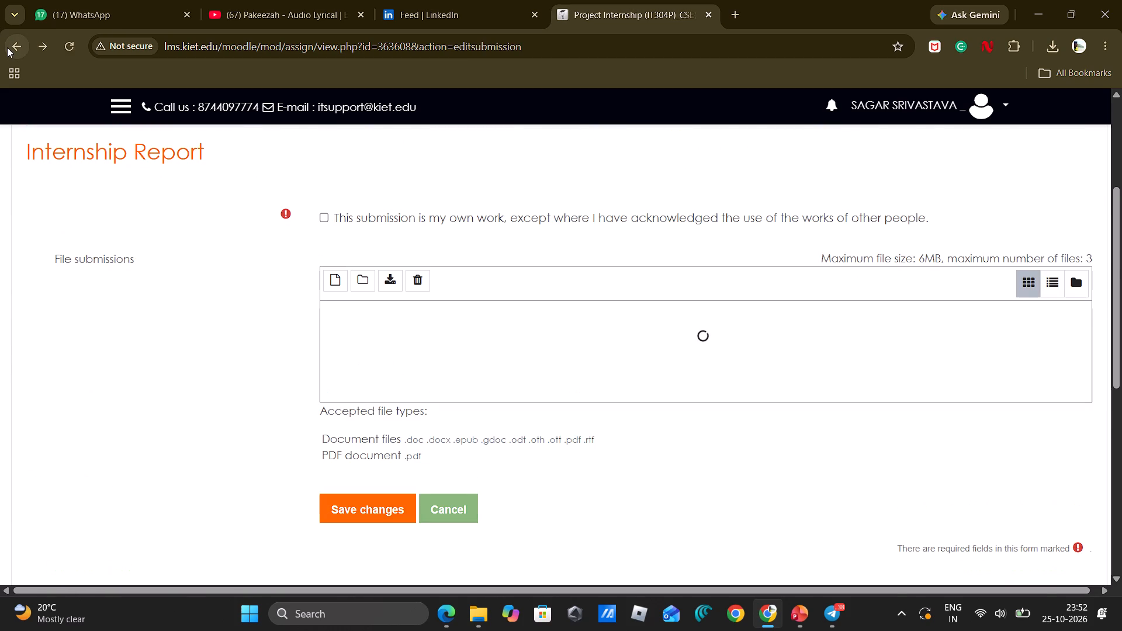
{"action": "left_click", "coordinate": [7, 47]}
{"action": "left_click", "coordinate": [7, 47]}
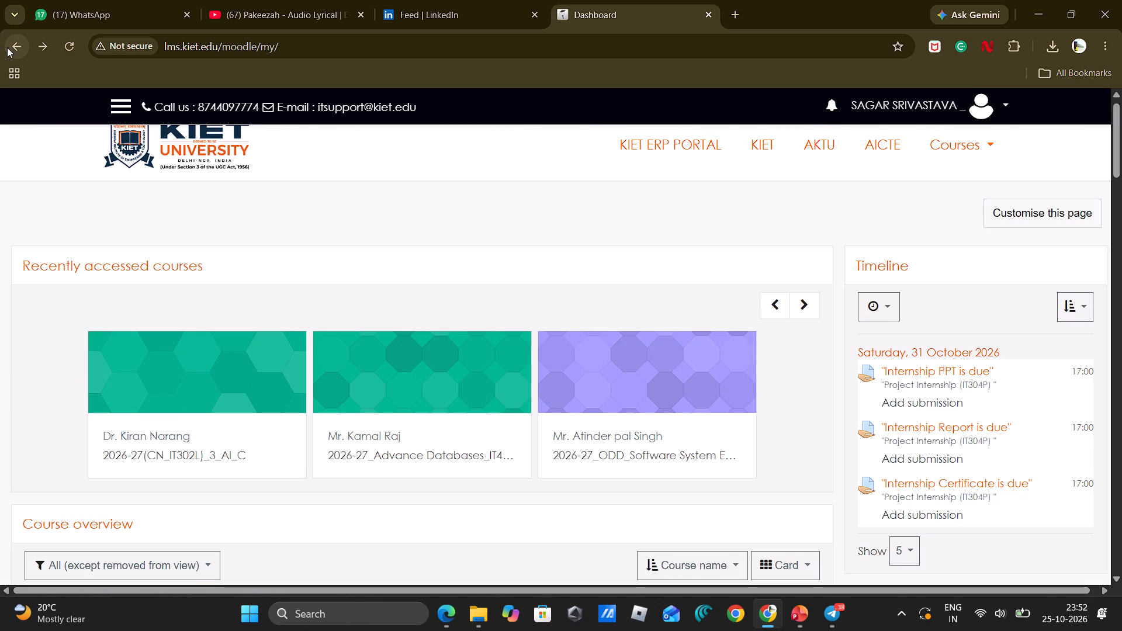
{"action": "left_click", "coordinate": [989, 481]}
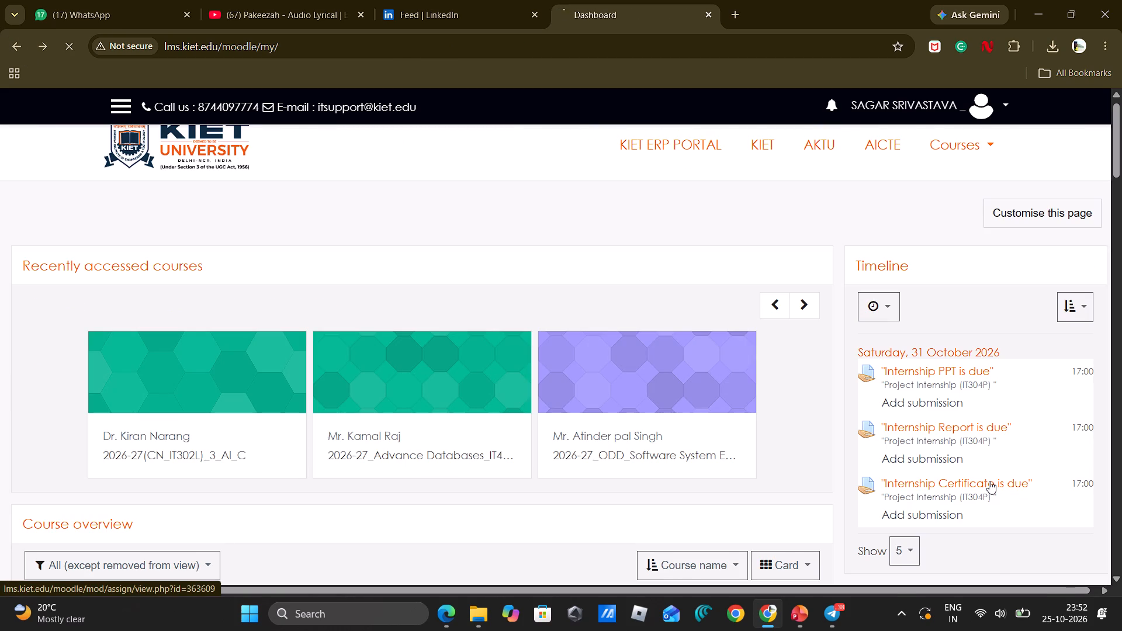
{"action": "scroll", "coordinate": [420, 476], "scroll_direction": "down", "scroll_amount": 2}
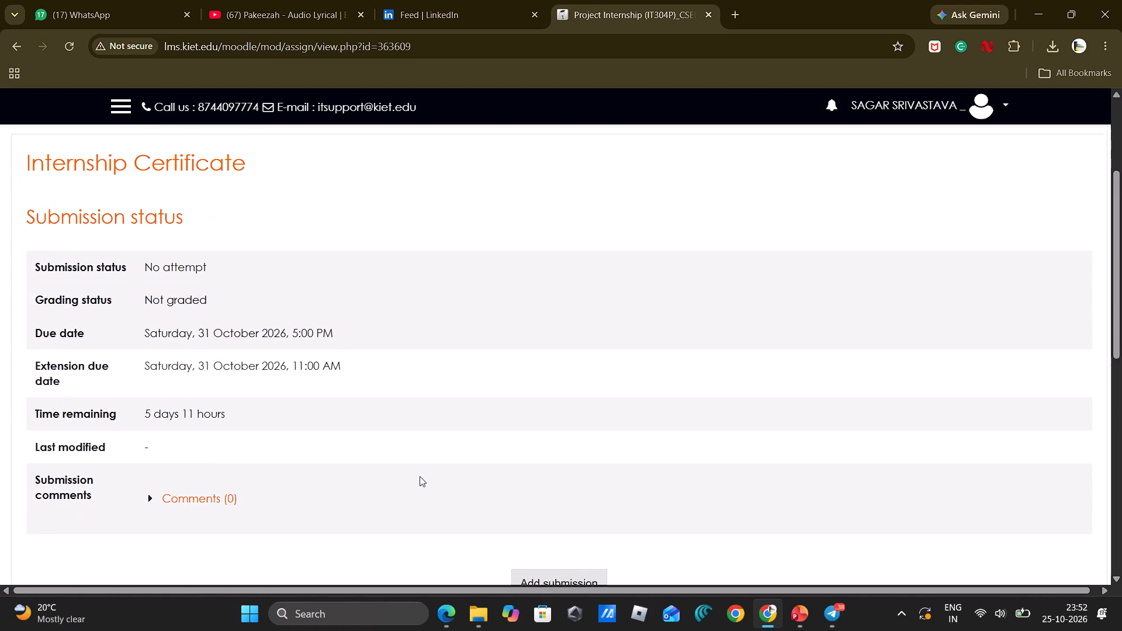
{"action": "scroll", "coordinate": [413, 493], "scroll_direction": "down", "scroll_amount": 1}
{"action": "left_click", "coordinate": [542, 535]}
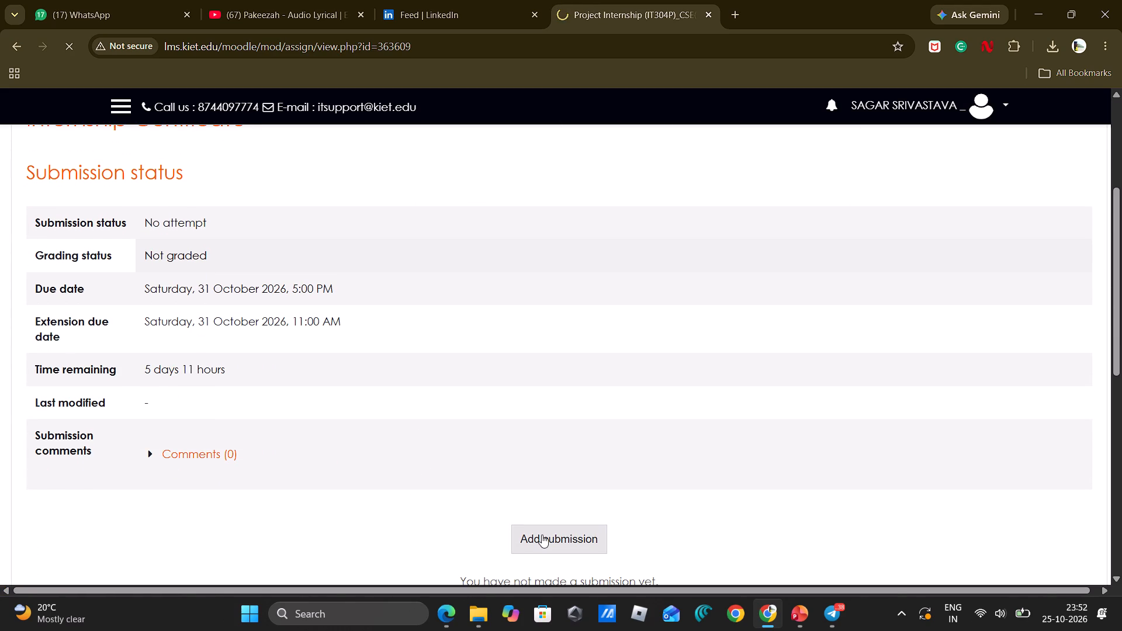
{"action": "left_click", "coordinate": [326, 425]}
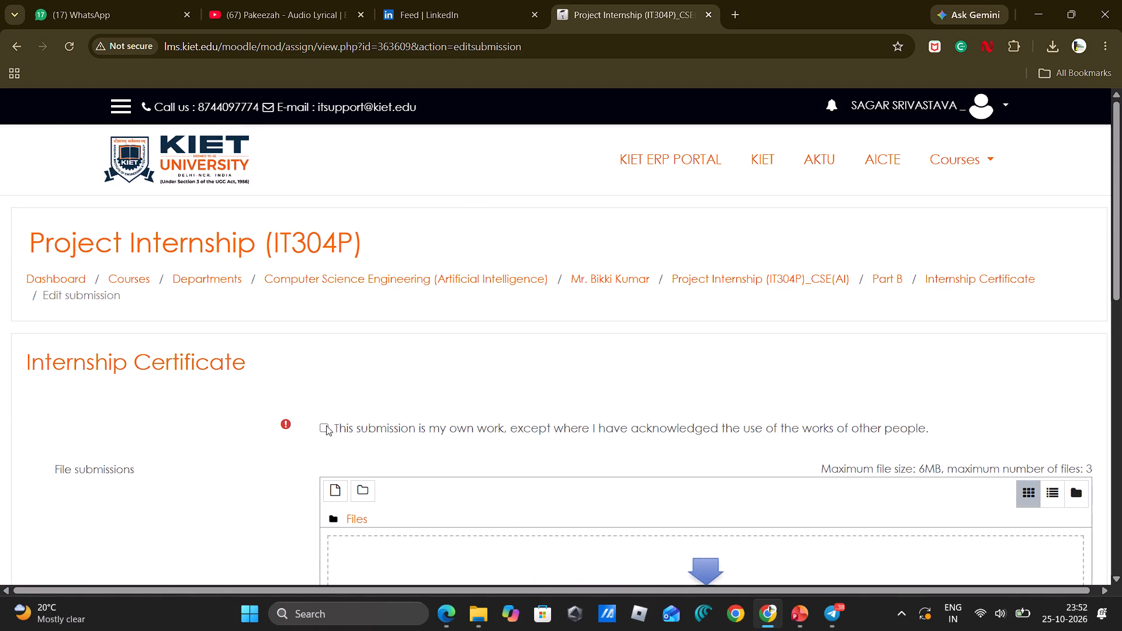
Upload the certificate_compressed PDF from the Downloads folder to the Internship Certificate file submissions.
{"action": "left_click", "coordinate": [337, 499]}
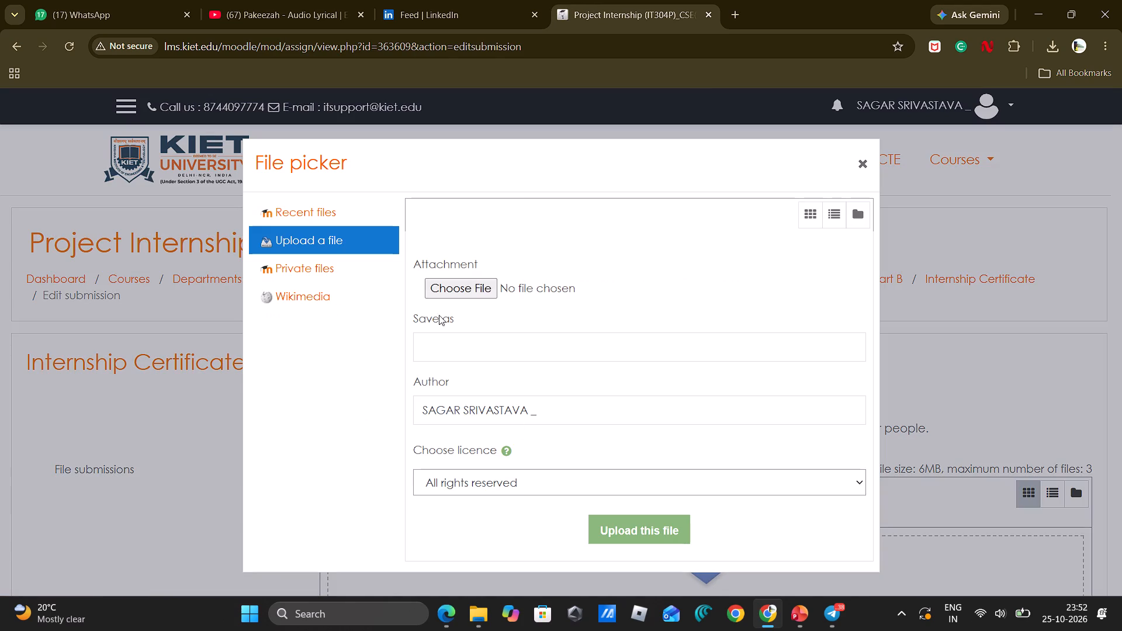
{"action": "left_click", "coordinate": [442, 286]}
{"action": "scroll", "coordinate": [543, 397], "scroll_direction": "down", "scroll_amount": 1}
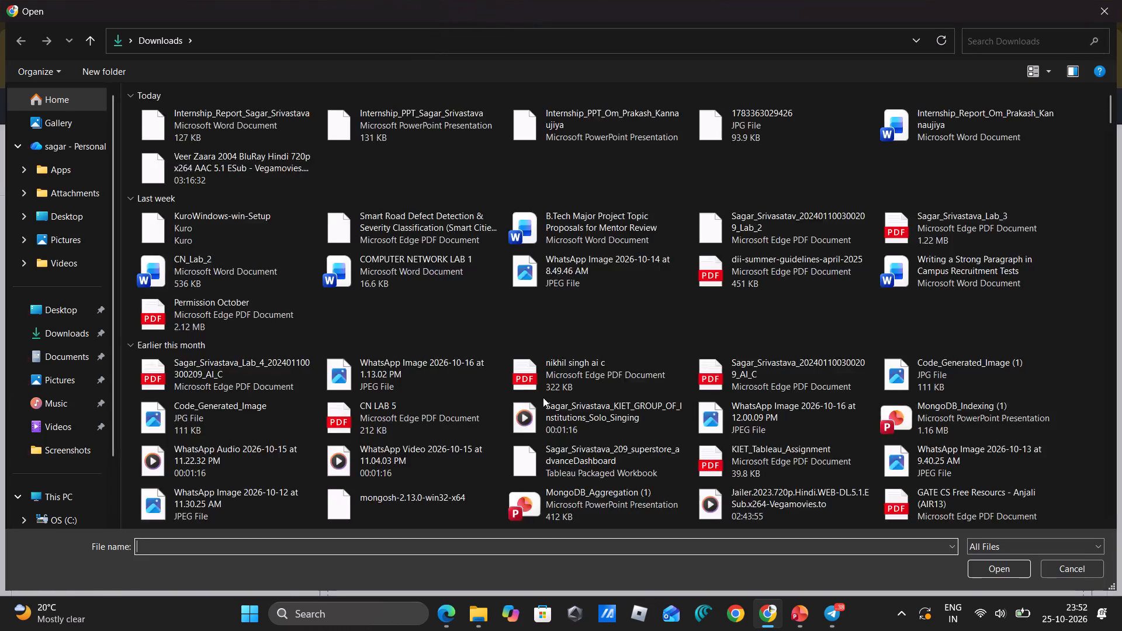
{"action": "scroll", "coordinate": [543, 397], "scroll_direction": "down", "scroll_amount": 5}
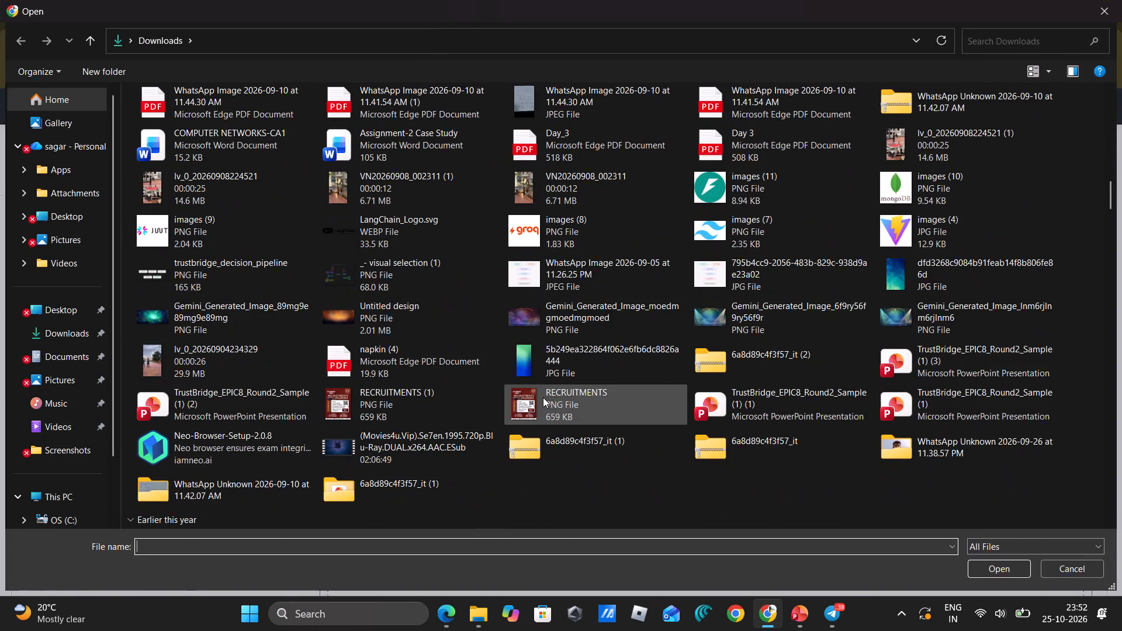
{"action": "scroll", "coordinate": [543, 397], "scroll_direction": "up", "scroll_amount": 3}
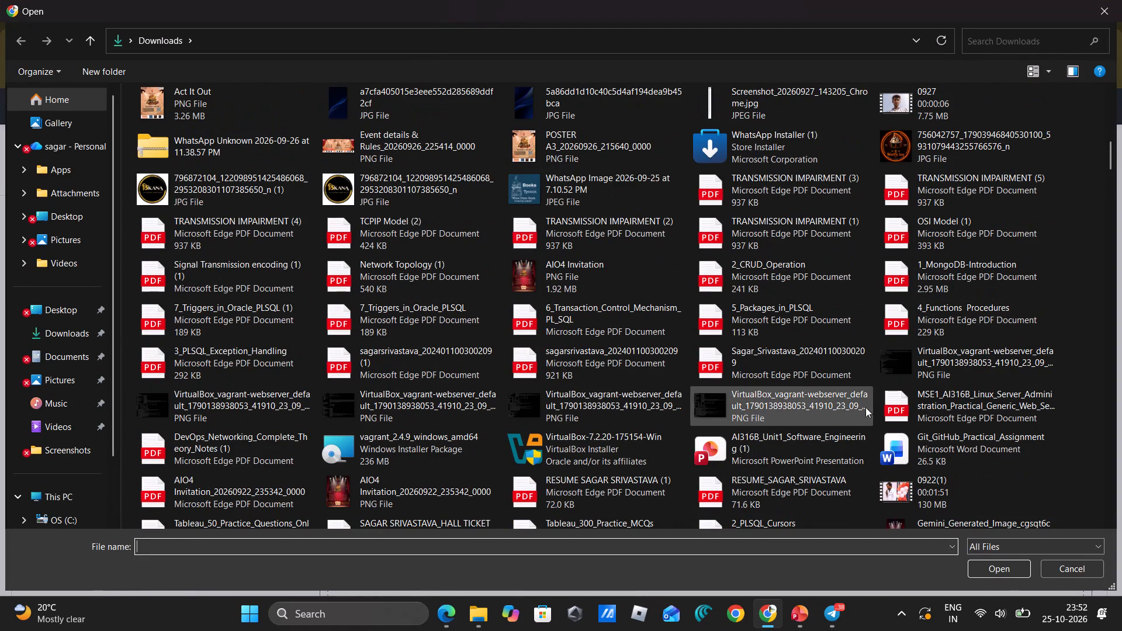
{"action": "scroll", "coordinate": [652, 390], "scroll_direction": "down", "scroll_amount": 3}
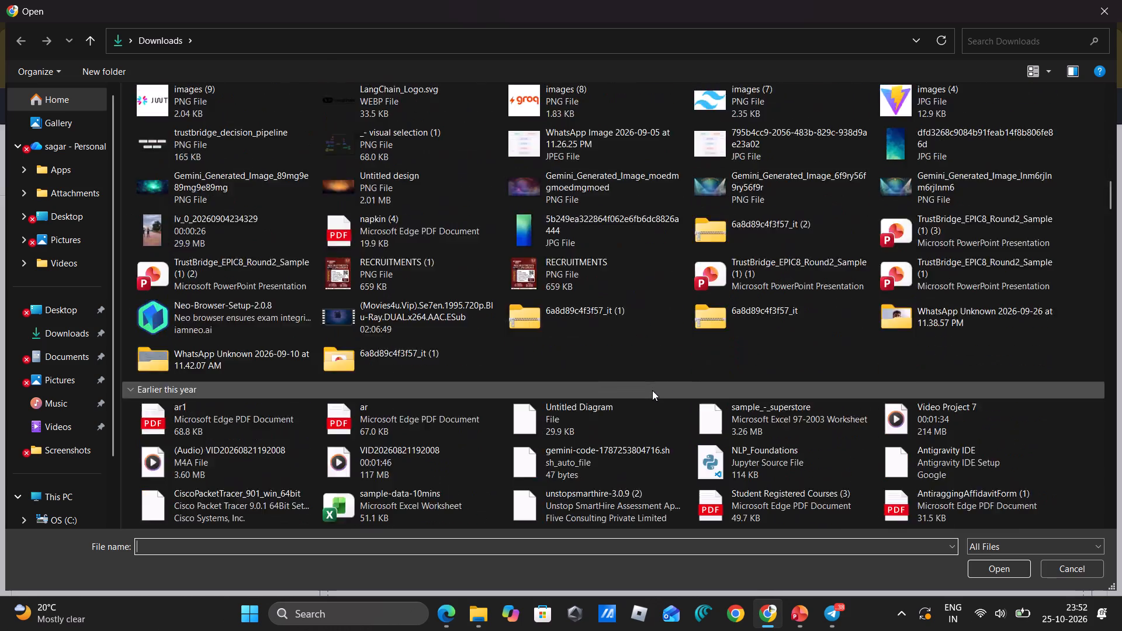
{"action": "scroll", "coordinate": [652, 390], "scroll_direction": "down", "scroll_amount": 2}
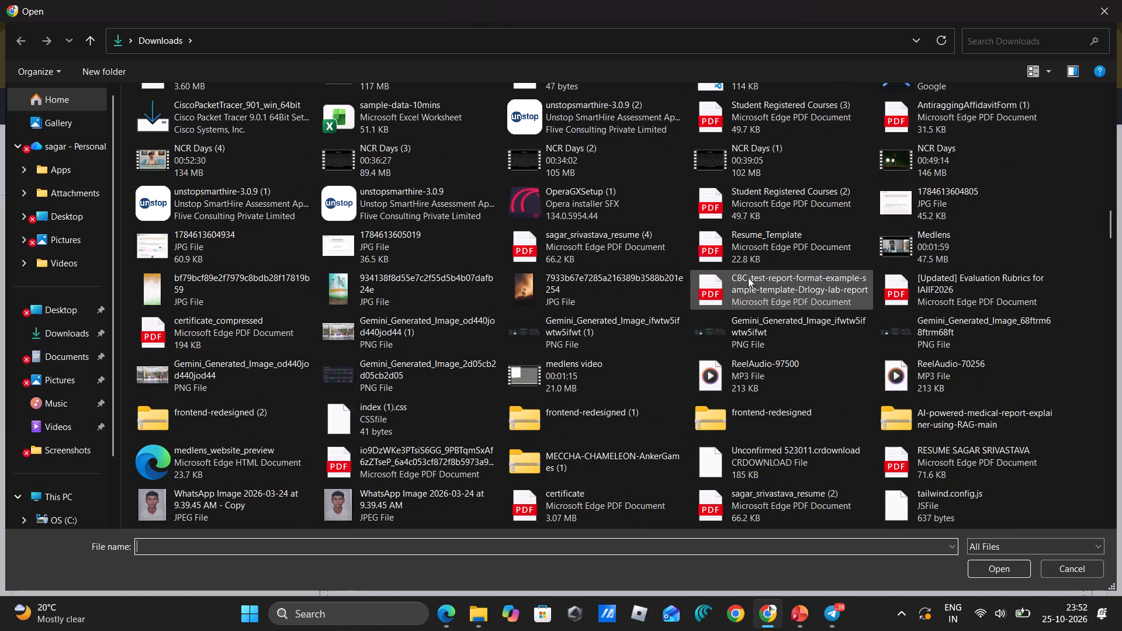
{"action": "double_click", "coordinate": [275, 320]}
{"action": "scroll", "coordinate": [563, 460], "scroll_direction": "down", "scroll_amount": 2}
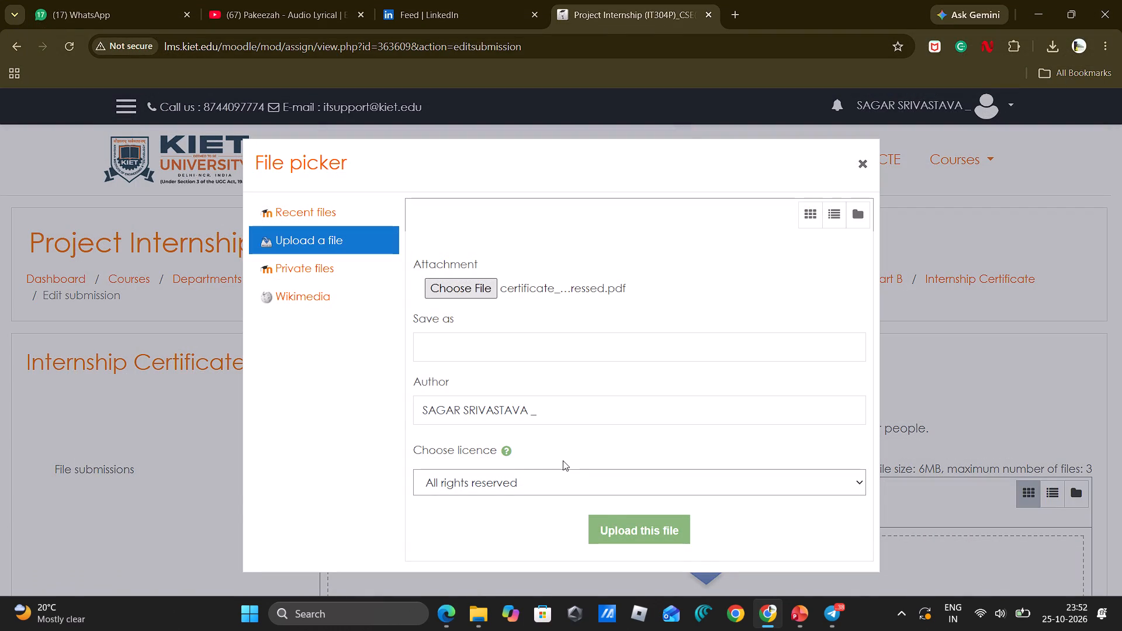
{"action": "left_click", "coordinate": [638, 518]}
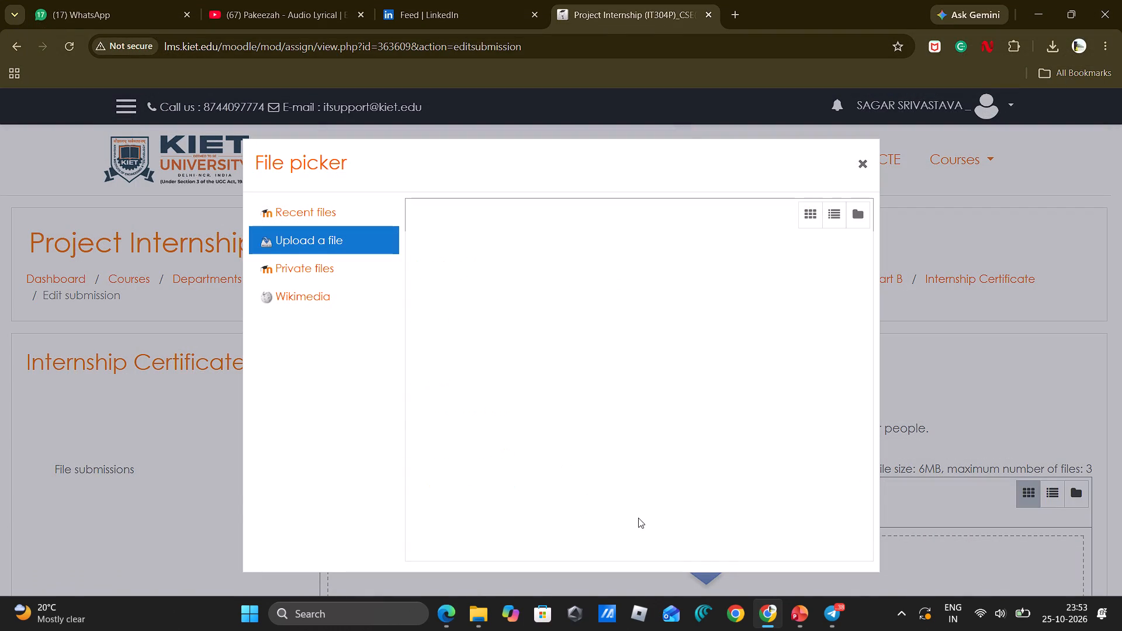
Save the Internship Certificate submission and check the submission status page.
{"action": "scroll", "coordinate": [500, 460], "scroll_direction": "down", "scroll_amount": 3}
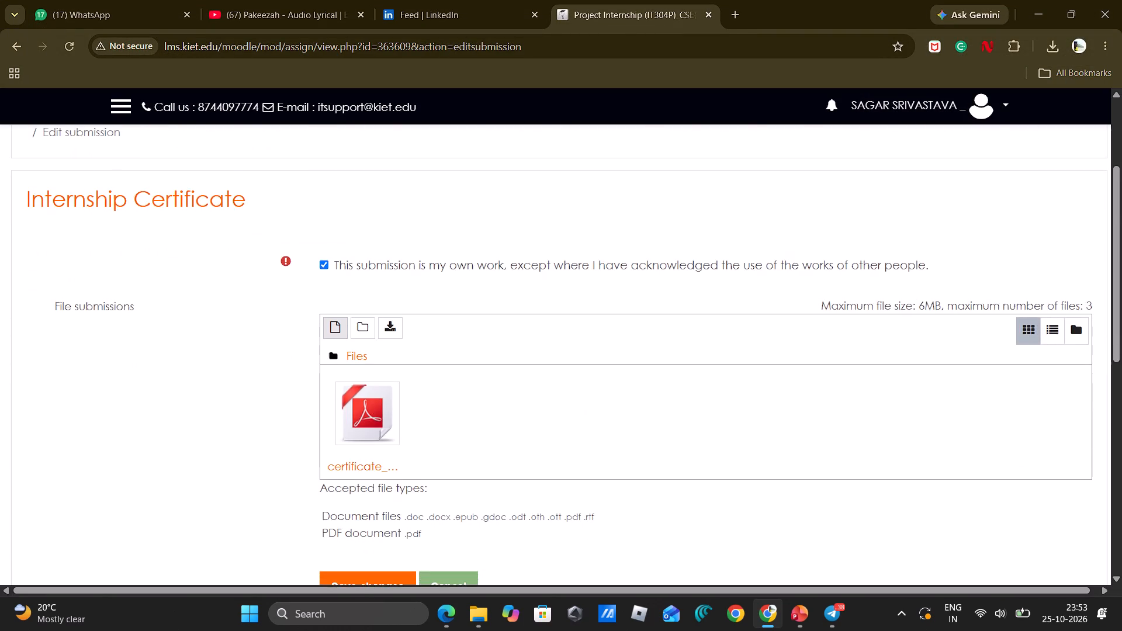
{"action": "scroll", "coordinate": [472, 521], "scroll_direction": "down", "scroll_amount": 1}
{"action": "left_click", "coordinate": [369, 452]}
{"action": "scroll", "coordinate": [369, 452], "scroll_direction": "up", "scroll_amount": 1}
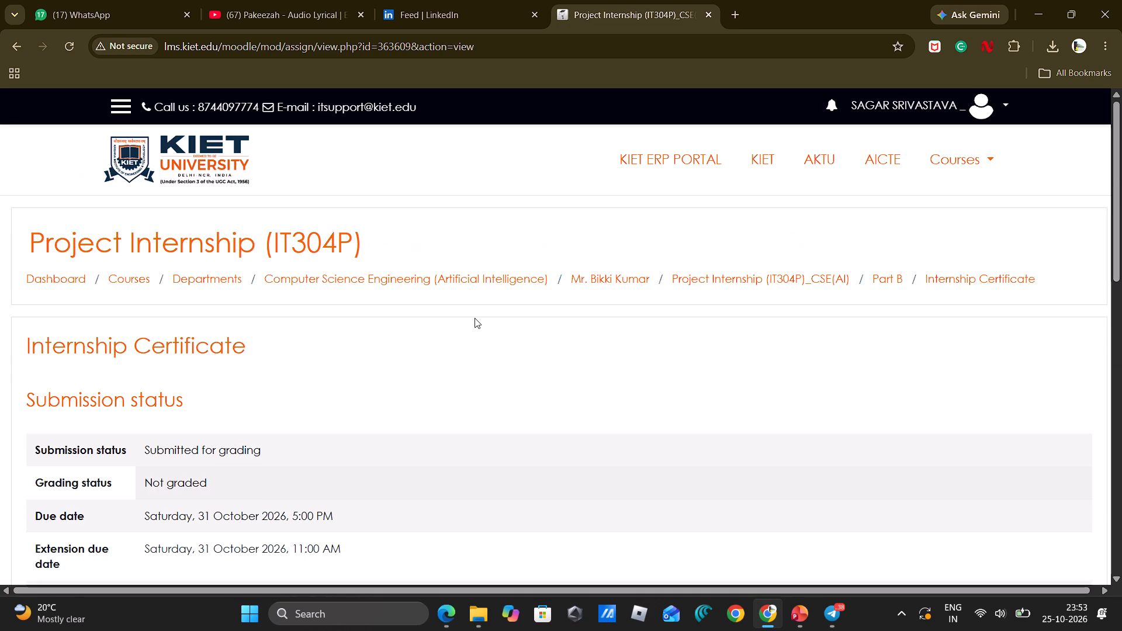
{"action": "scroll", "coordinate": [328, 404], "scroll_direction": "down", "scroll_amount": 4}
{"action": "scroll", "coordinate": [328, 404], "scroll_direction": "up", "scroll_amount": 6}
Return to the dashboard and reload it to check the timeline of due assignments.
{"action": "left_click", "coordinate": [23, 50]}
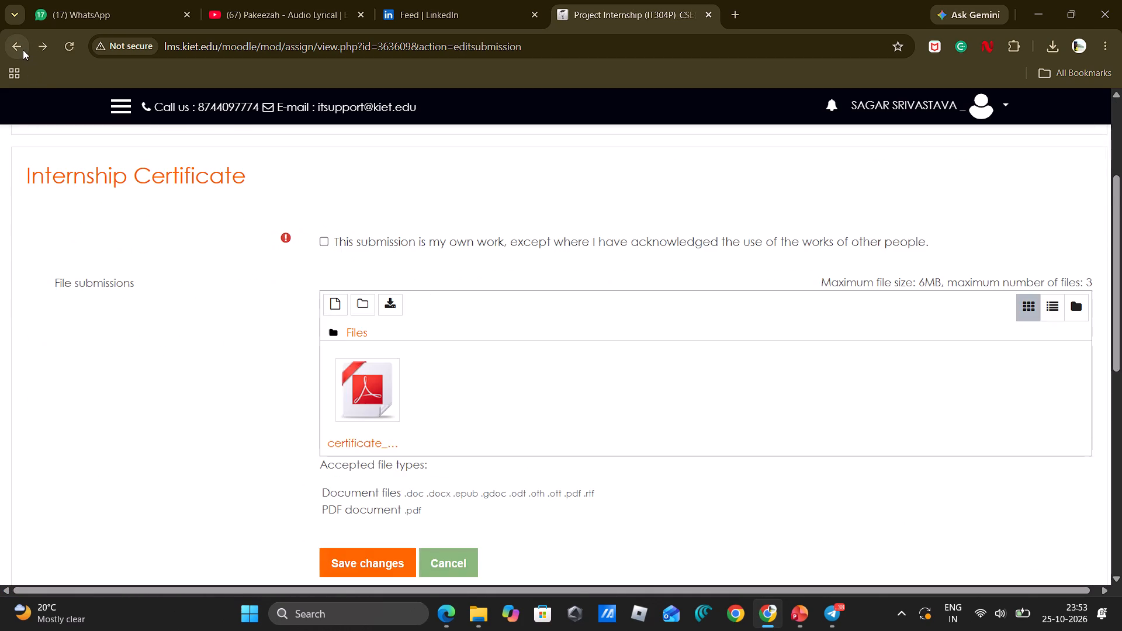
{"action": "left_click", "coordinate": [23, 50]}
{"action": "left_click", "coordinate": [23, 50]}
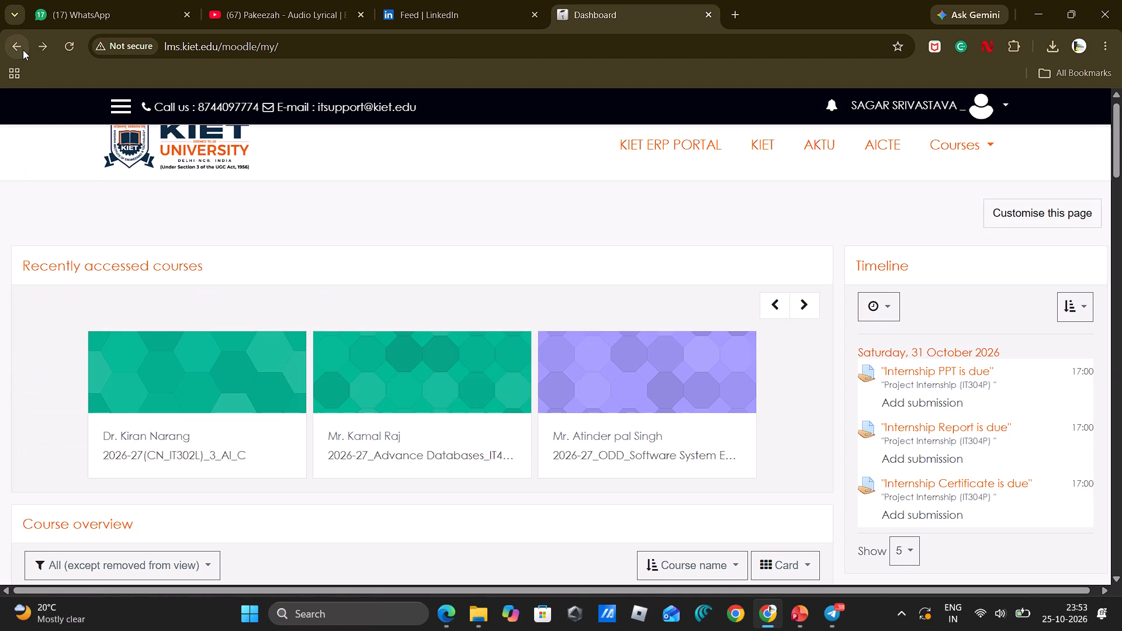
{"action": "left_click", "coordinate": [65, 40]}
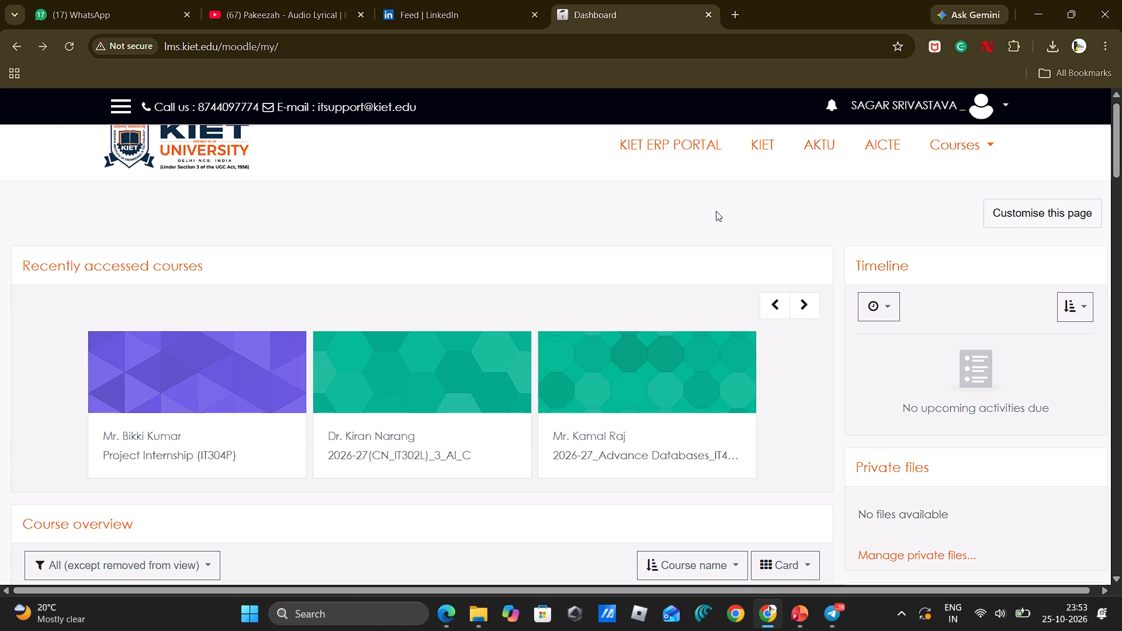
Look through the course overview for the Project Internship (IT304P) course and open it.
{"action": "left_click_drag", "start_coordinate": [716, 211], "coordinate": [736, 188]}
{"action": "scroll", "coordinate": [744, 375], "scroll_direction": "down", "scroll_amount": 5}
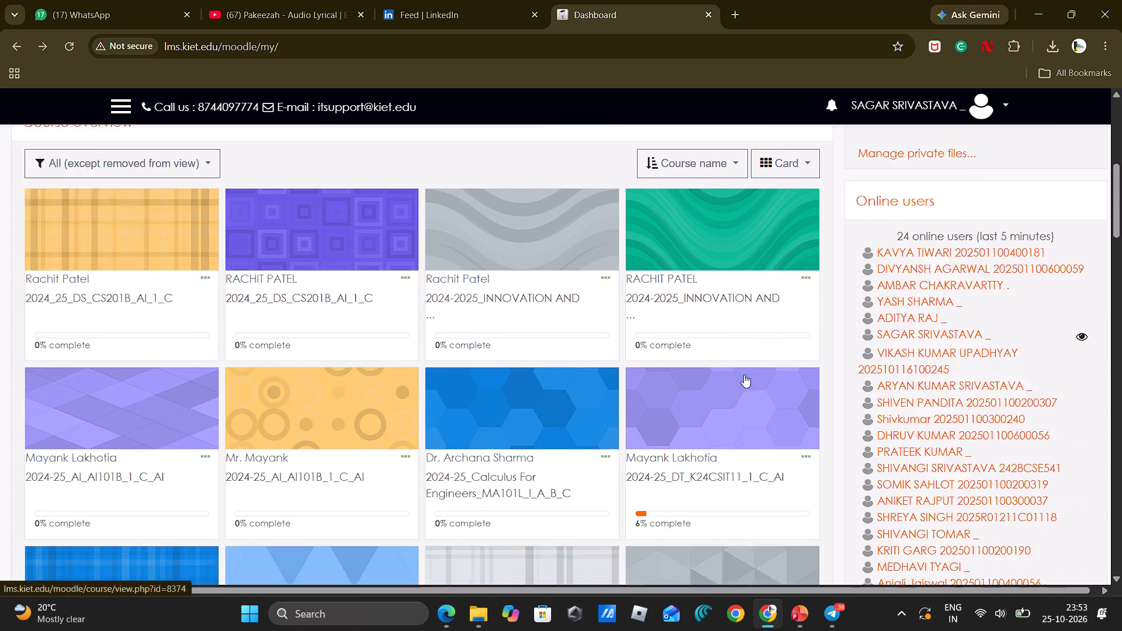
{"action": "scroll", "coordinate": [744, 375], "scroll_direction": "down", "scroll_amount": 1}
{"action": "scroll", "coordinate": [593, 371], "scroll_direction": "down", "scroll_amount": 1}
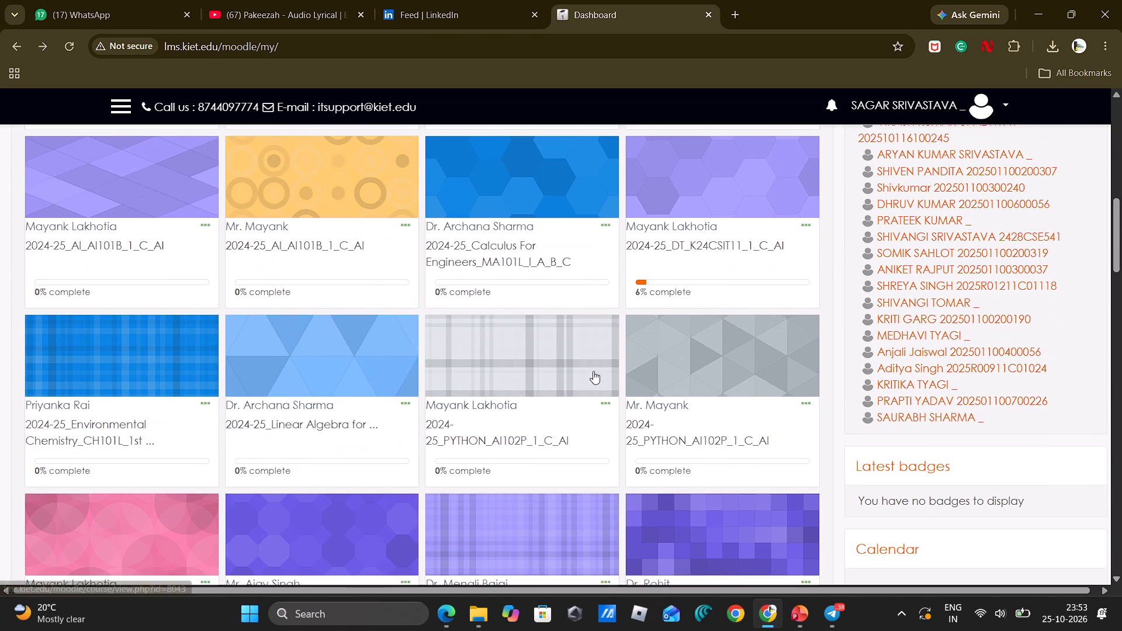
{"action": "scroll", "coordinate": [501, 423], "scroll_direction": "down", "scroll_amount": 3}
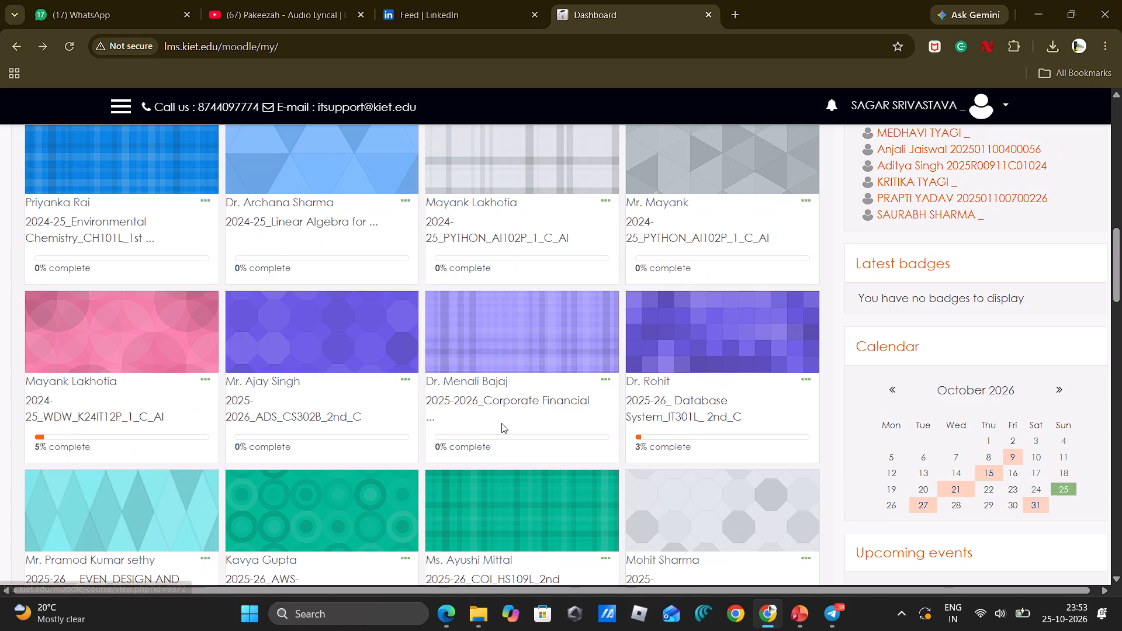
{"action": "scroll", "coordinate": [463, 452], "scroll_direction": "down", "scroll_amount": 1}
{"action": "scroll", "coordinate": [390, 505], "scroll_direction": "down", "scroll_amount": 2}
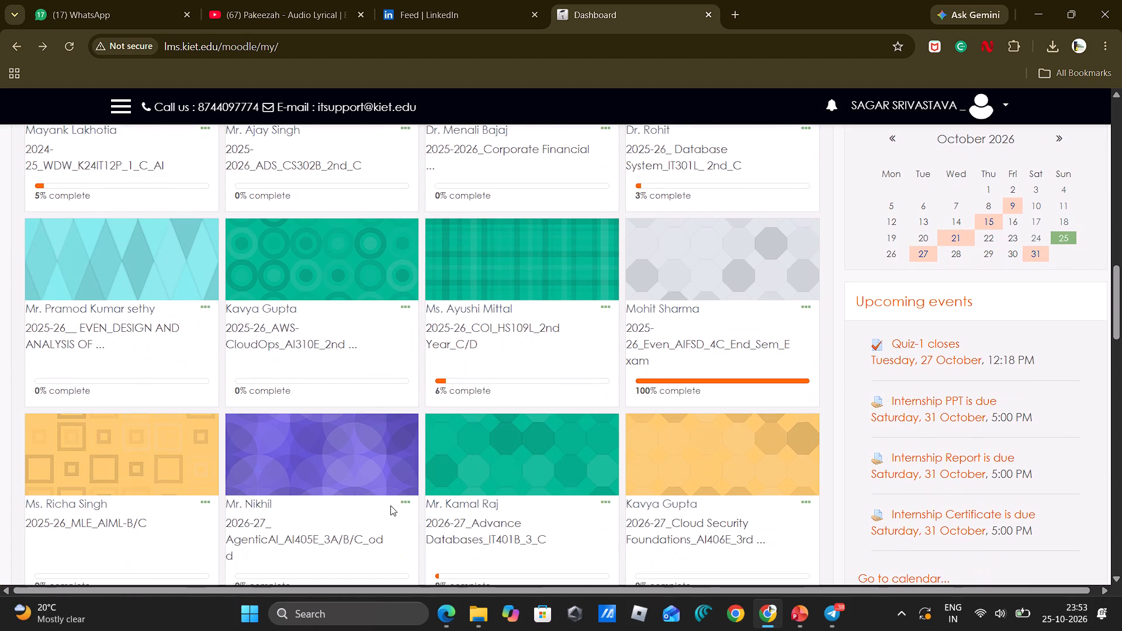
{"action": "scroll", "coordinate": [390, 505], "scroll_direction": "down", "scroll_amount": 2}
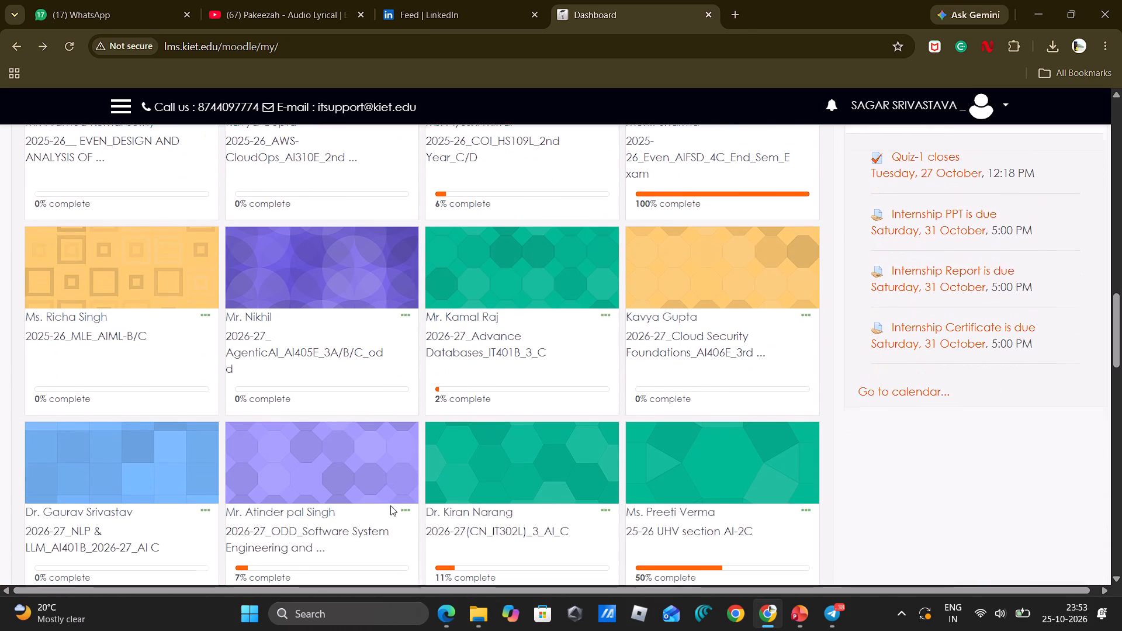
{"action": "scroll", "coordinate": [390, 505], "scroll_direction": "down", "scroll_amount": 3}
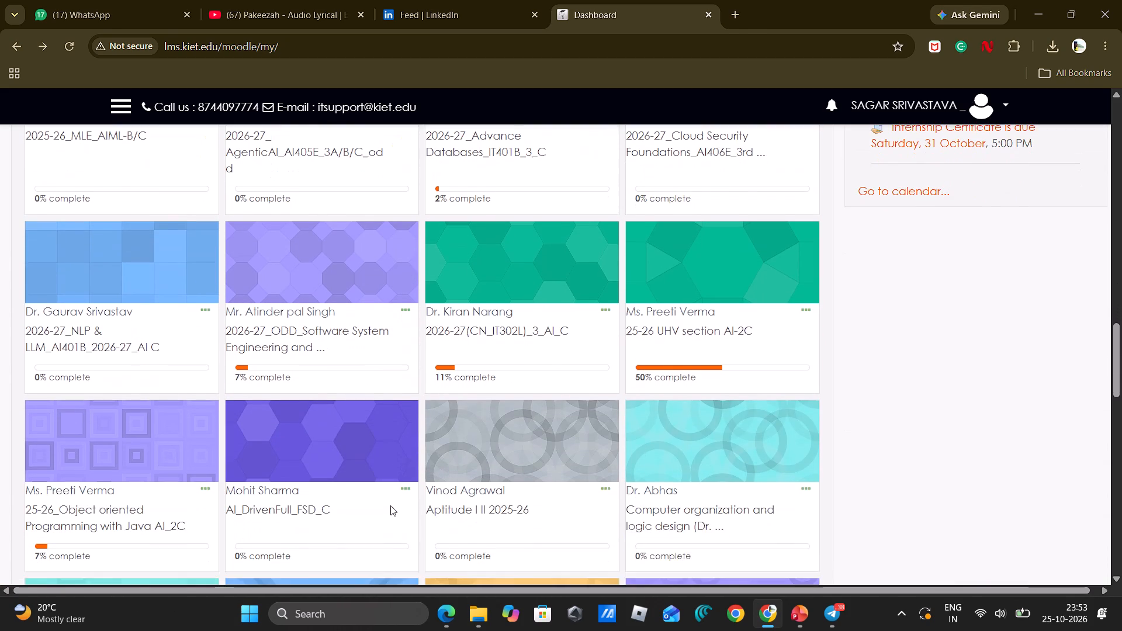
{"action": "scroll", "coordinate": [390, 505], "scroll_direction": "down", "scroll_amount": 3}
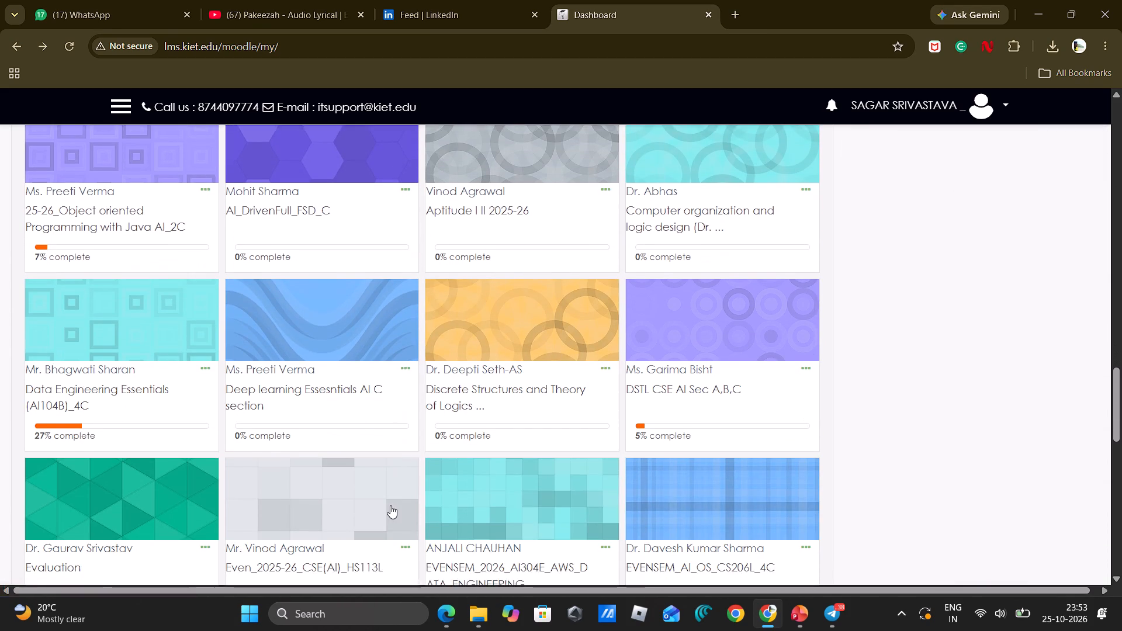
{"action": "scroll", "coordinate": [390, 505], "scroll_direction": "down", "scroll_amount": 4}
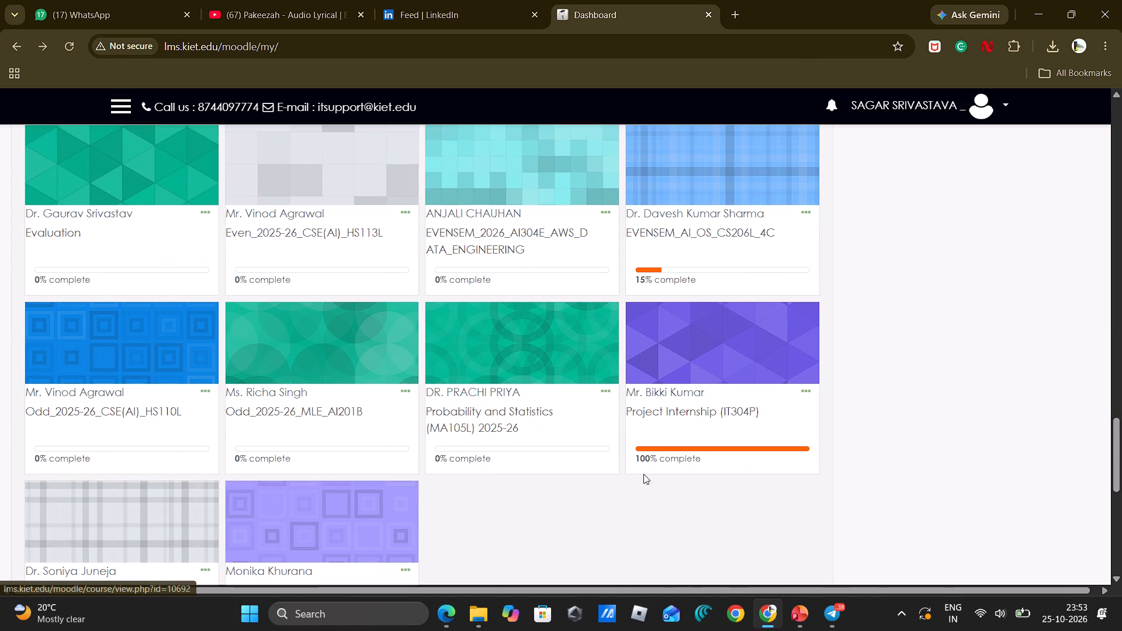
{"action": "left_click", "coordinate": [710, 408]}
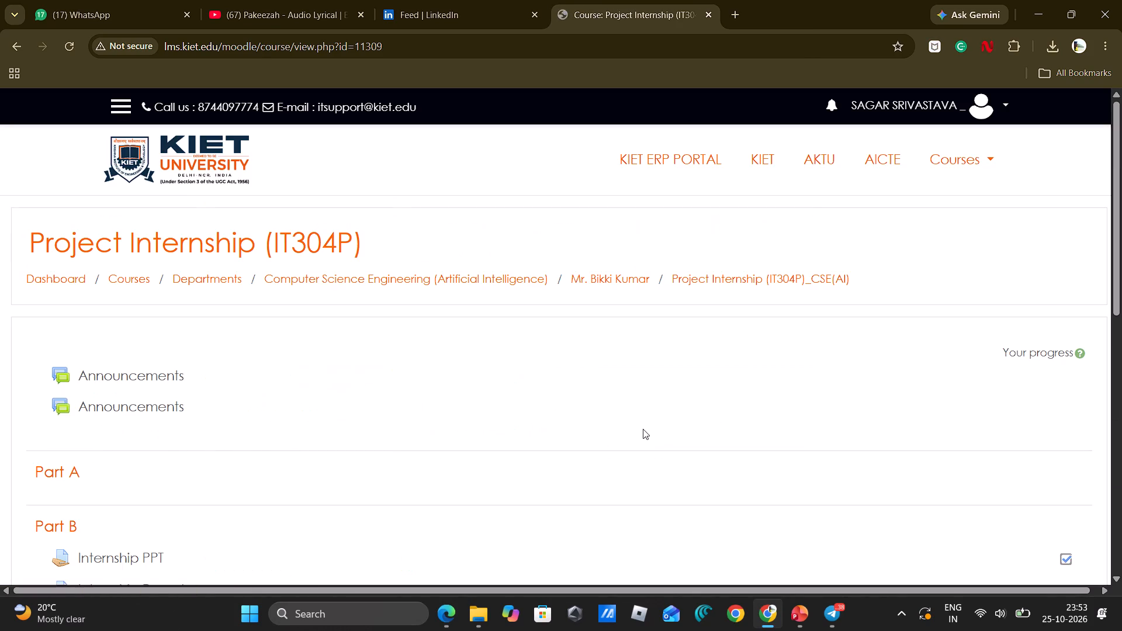
Open the Internship PPT assignment under Part B and check its submission status and submitted file.
{"action": "scroll", "coordinate": [389, 504], "scroll_direction": "down", "scroll_amount": 2}
{"action": "left_click", "coordinate": [116, 356]}
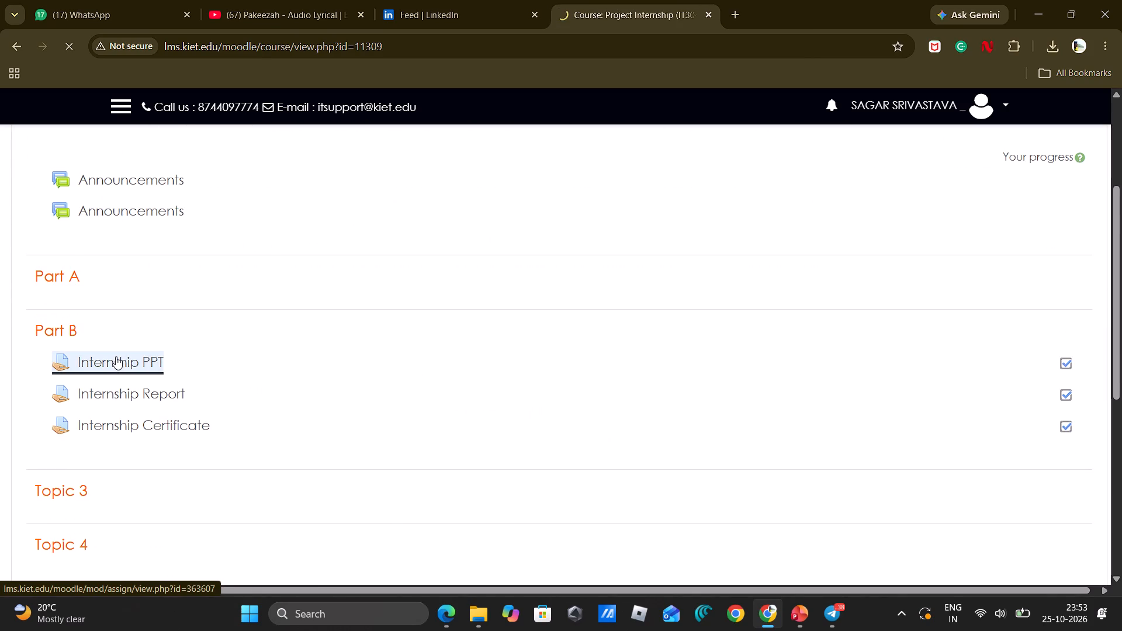
{"action": "scroll", "coordinate": [350, 387], "scroll_direction": "down", "scroll_amount": 3}
{"action": "scroll", "coordinate": [350, 387], "scroll_direction": "up", "scroll_amount": 1}
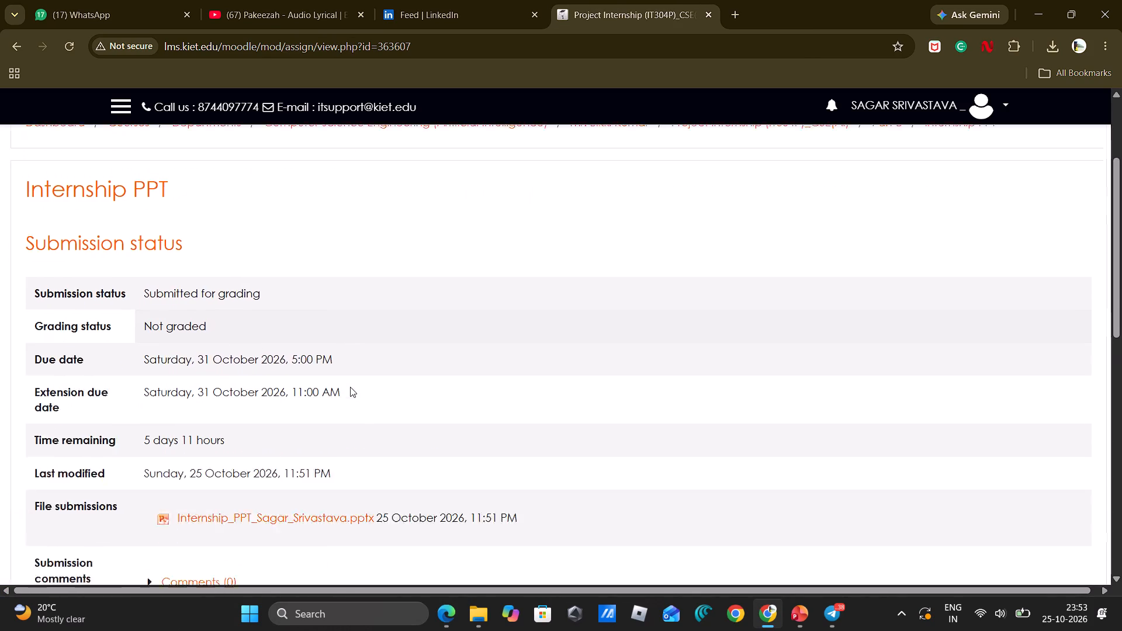
{"action": "scroll", "coordinate": [350, 387], "scroll_direction": "up", "scroll_amount": 1}
{"action": "scroll", "coordinate": [289, 431], "scroll_direction": "down", "scroll_amount": 2}
{"action": "scroll", "coordinate": [345, 276], "scroll_direction": "up", "scroll_amount": 1}
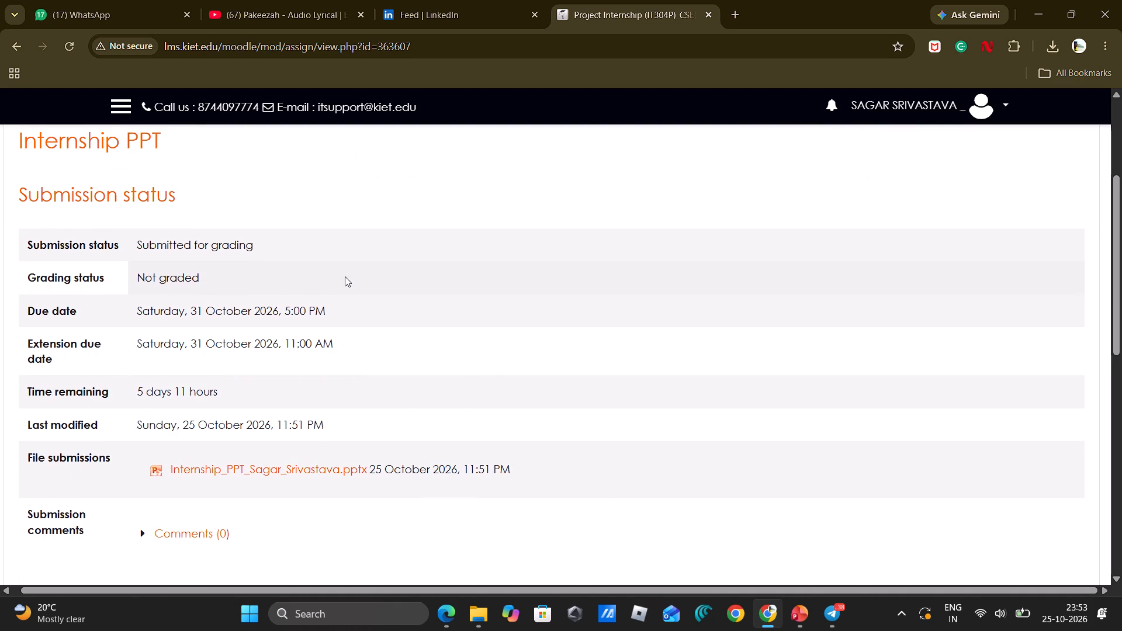
Go back to the course page and check the Internship Report assignment's submission status and submitted file.
{"action": "left_click", "coordinate": [19, 47]}
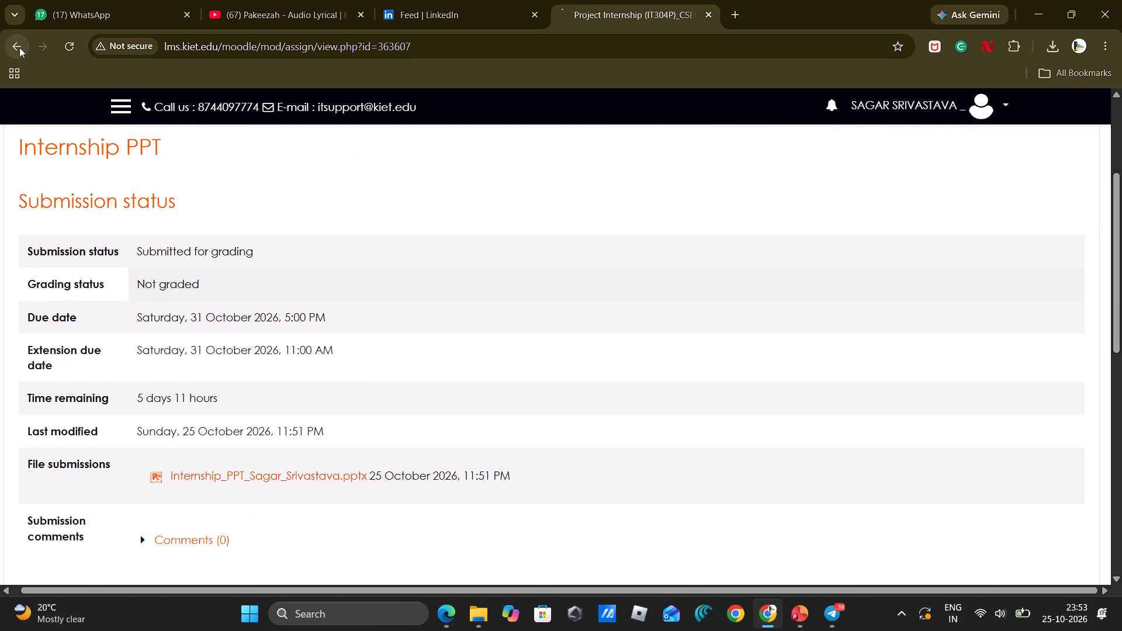
{"action": "left_click", "coordinate": [159, 394]}
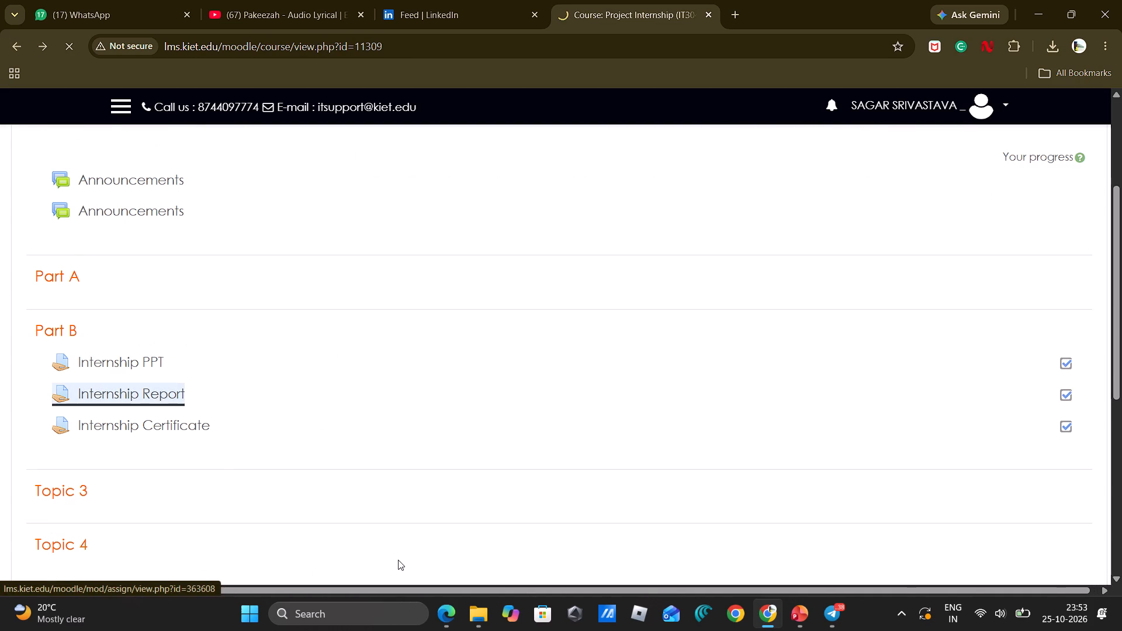
{"action": "scroll", "coordinate": [398, 560], "scroll_direction": "down", "scroll_amount": 2}
{"action": "scroll", "coordinate": [398, 560], "scroll_direction": "up", "scroll_amount": 1}
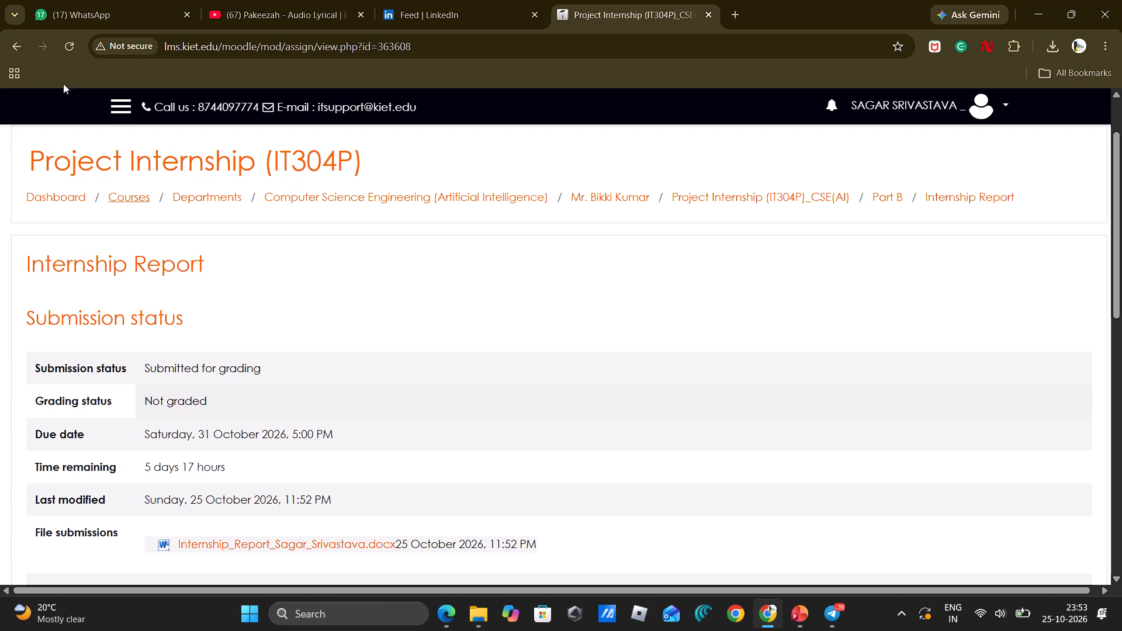
Return to the course page and check the Internship Certificate assignment's submission status and submitted file.
{"action": "left_click", "coordinate": [22, 53]}
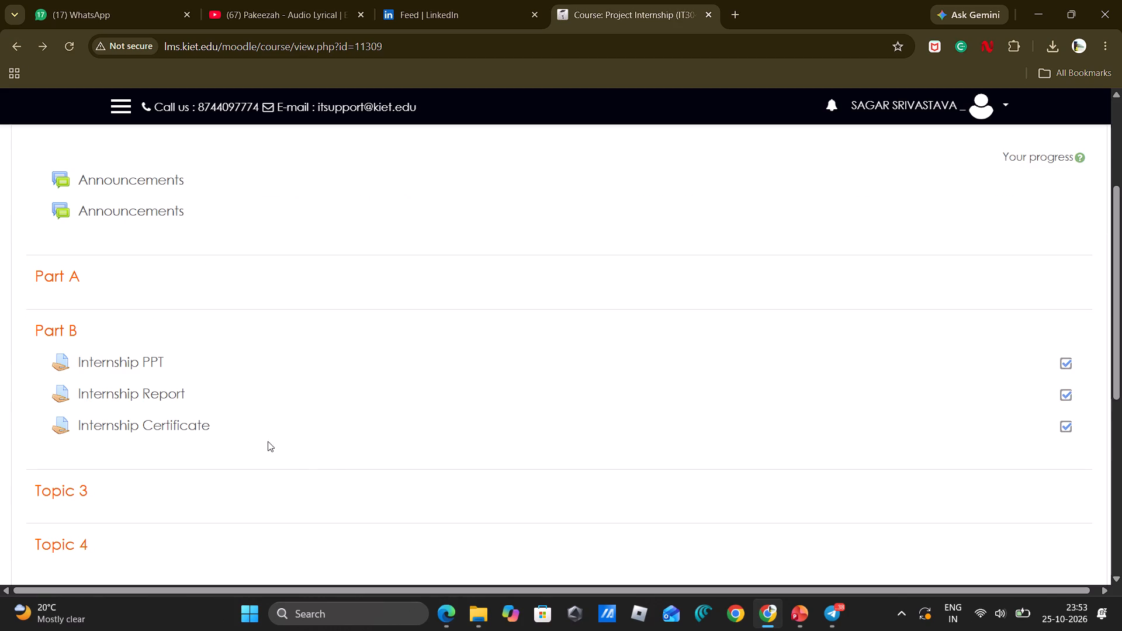
{"action": "left_click", "coordinate": [188, 429]}
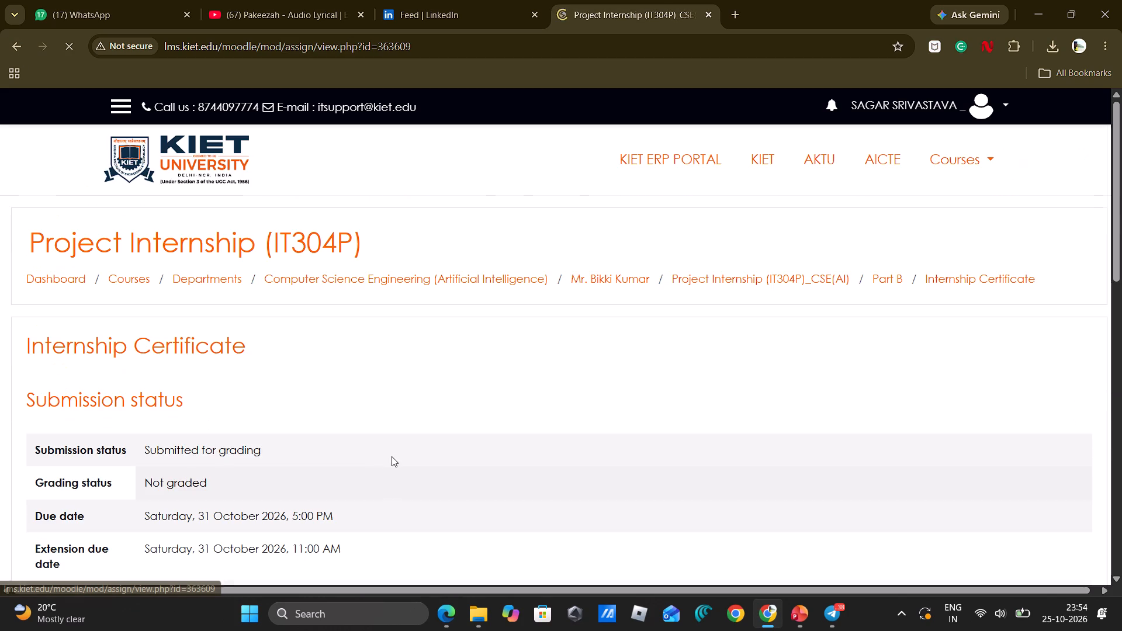
{"action": "scroll", "coordinate": [353, 508], "scroll_direction": "down", "scroll_amount": 1}
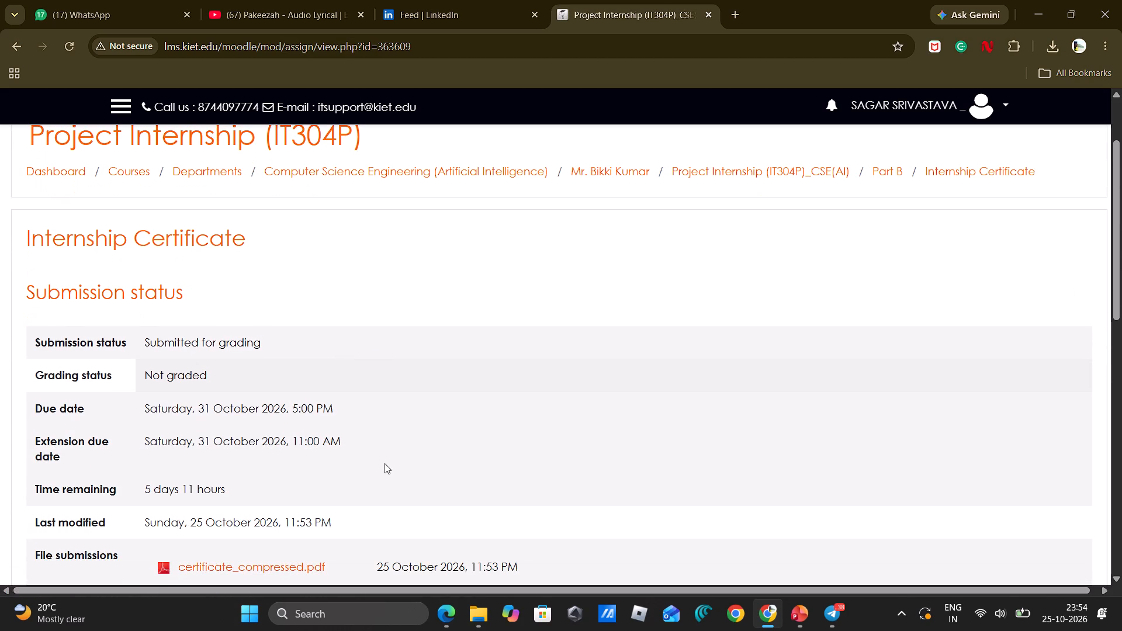
{"action": "scroll", "coordinate": [397, 432], "scroll_direction": "up", "scroll_amount": 1}
{"action": "scroll", "coordinate": [415, 373], "scroll_direction": "down", "scroll_amount": 1}
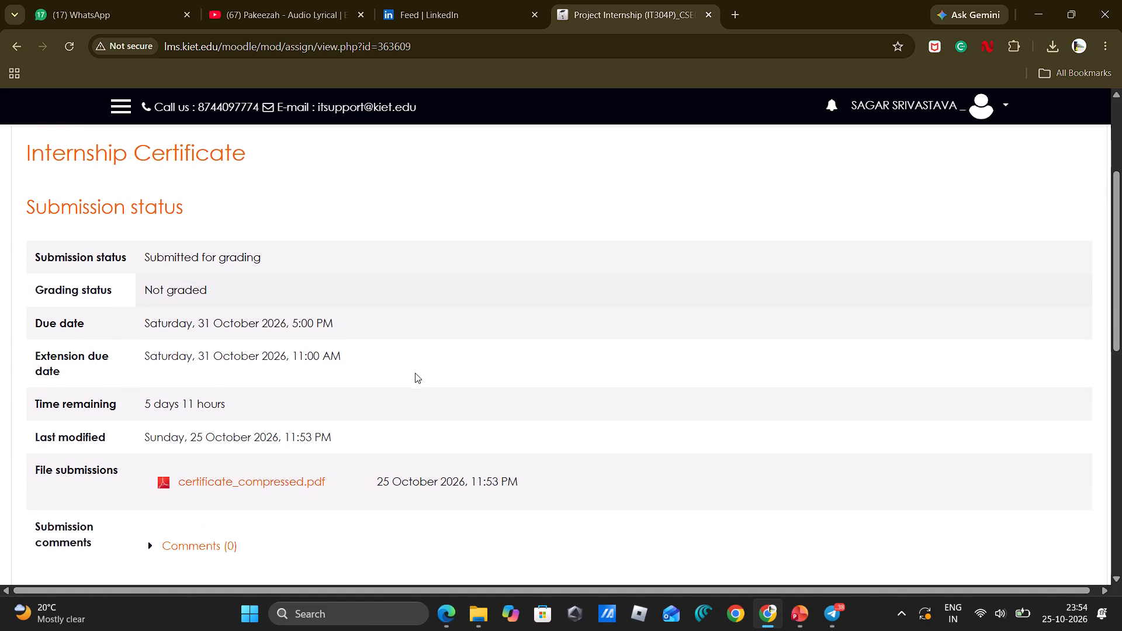
{"action": "scroll", "coordinate": [415, 373], "scroll_direction": "down", "scroll_amount": 1}
{"action": "scroll", "coordinate": [415, 373], "scroll_direction": "up", "scroll_amount": 2}
Go back to the course page and recheck the Internship Report assignment's submission status and submitted file.
{"action": "left_click", "coordinate": [16, 47]}
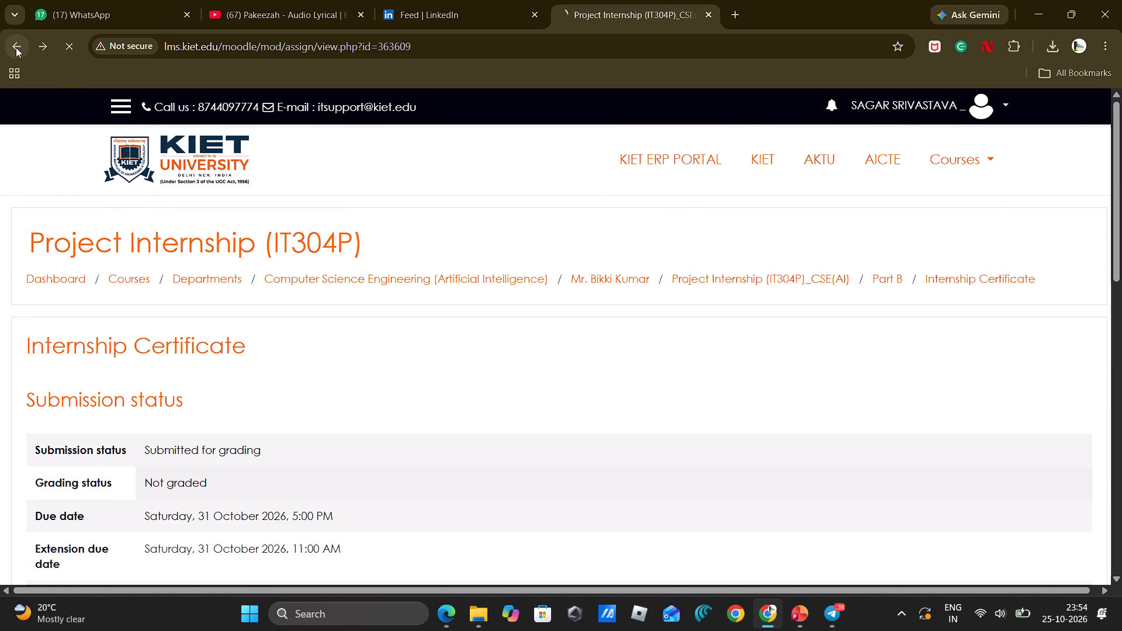
{"action": "left_click", "coordinate": [178, 389]}
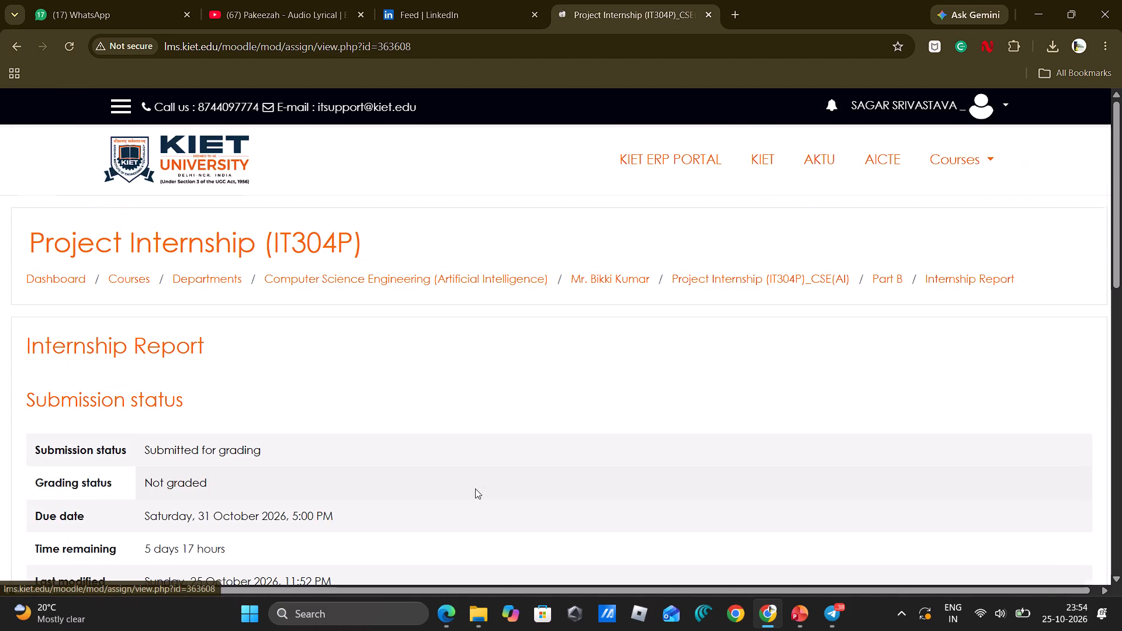
{"action": "scroll", "coordinate": [475, 488], "scroll_direction": "down", "scroll_amount": 1}
{"action": "scroll", "coordinate": [475, 488], "scroll_direction": "up", "scroll_amount": 1}
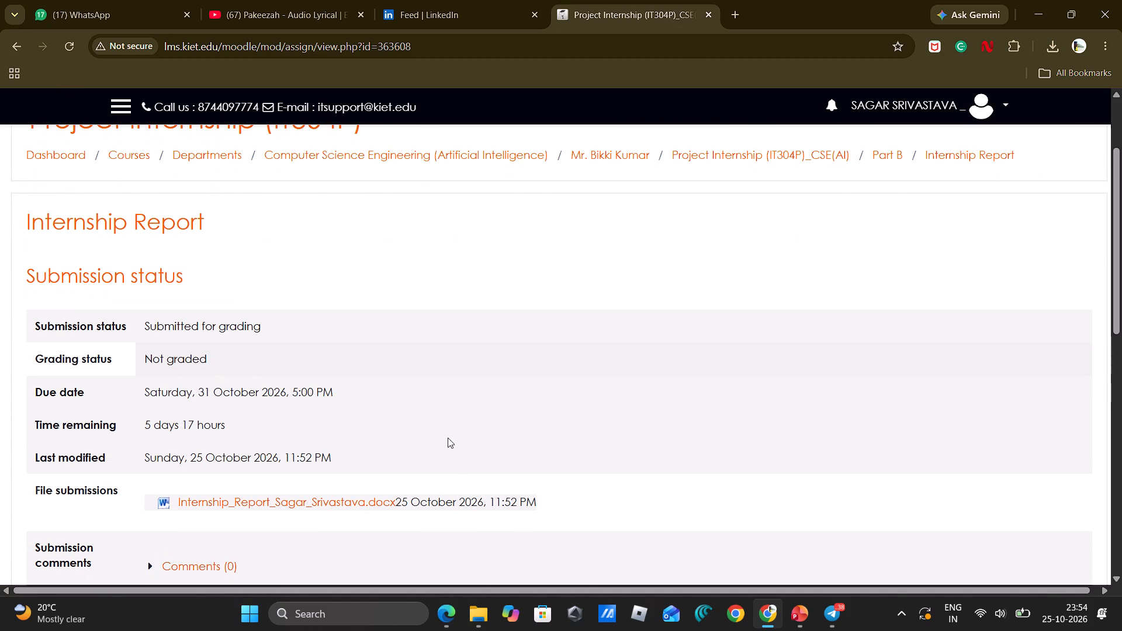
Leave the Internship Report assignment page and close the Project Internship course's browser tab.
{"action": "scroll", "coordinate": [435, 361], "scroll_direction": "up", "scroll_amount": 2}
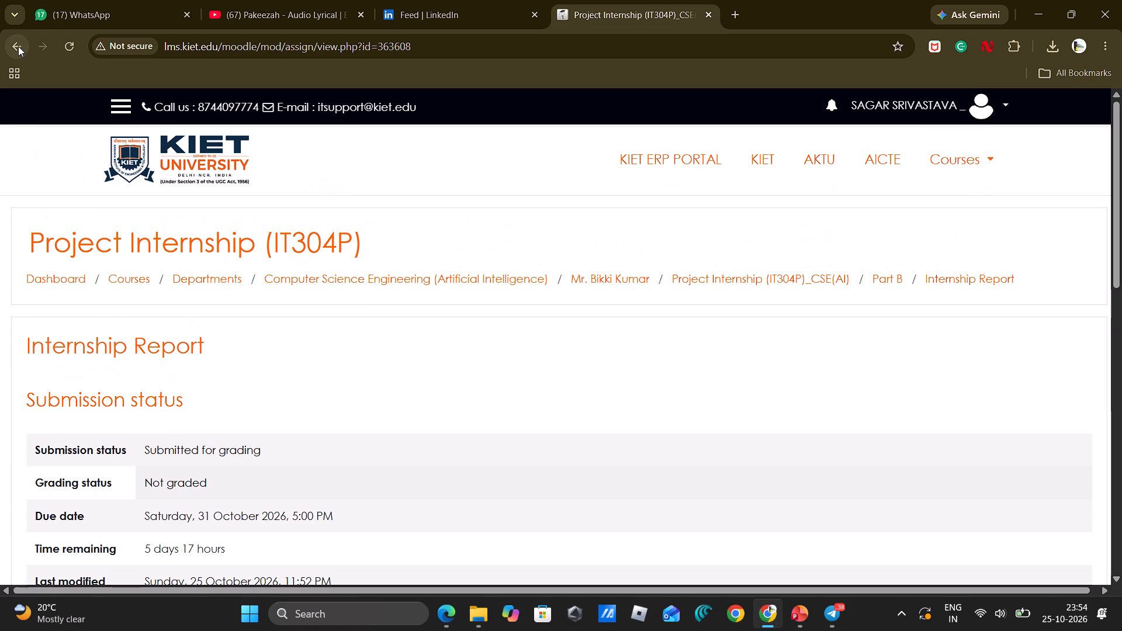
{"action": "left_click", "coordinate": [18, 46]}
{"action": "left_click", "coordinate": [711, 12]}
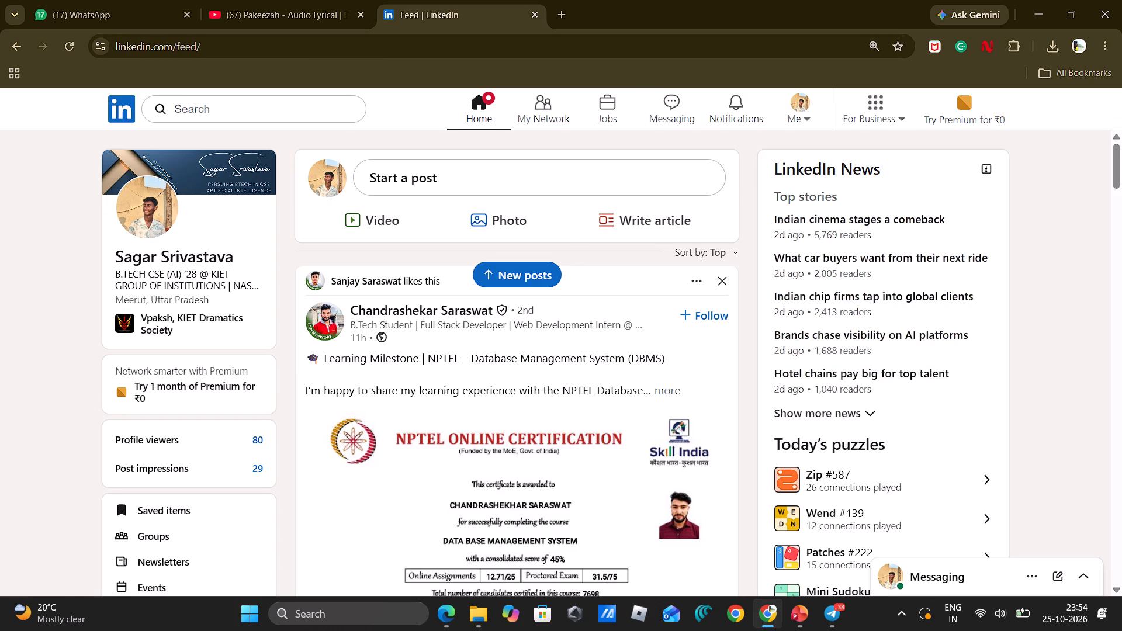
View the LinkedIn My Network page and the home feed, ending on the My Network page.
{"action": "left_click", "coordinate": [526, 124]}
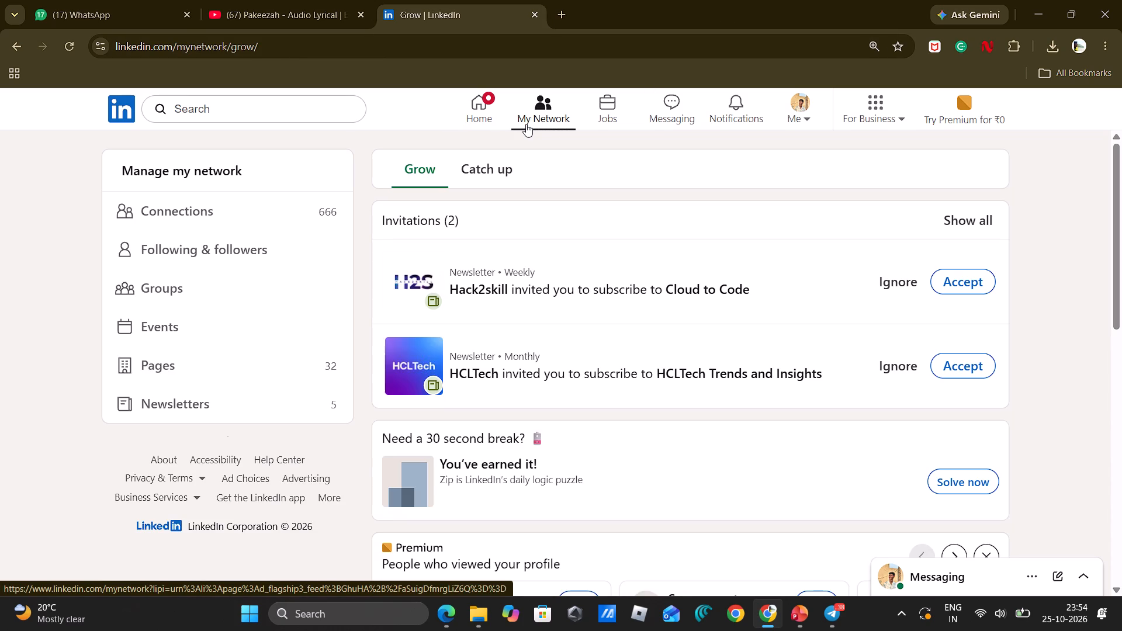
{"action": "left_click", "coordinate": [490, 110]}
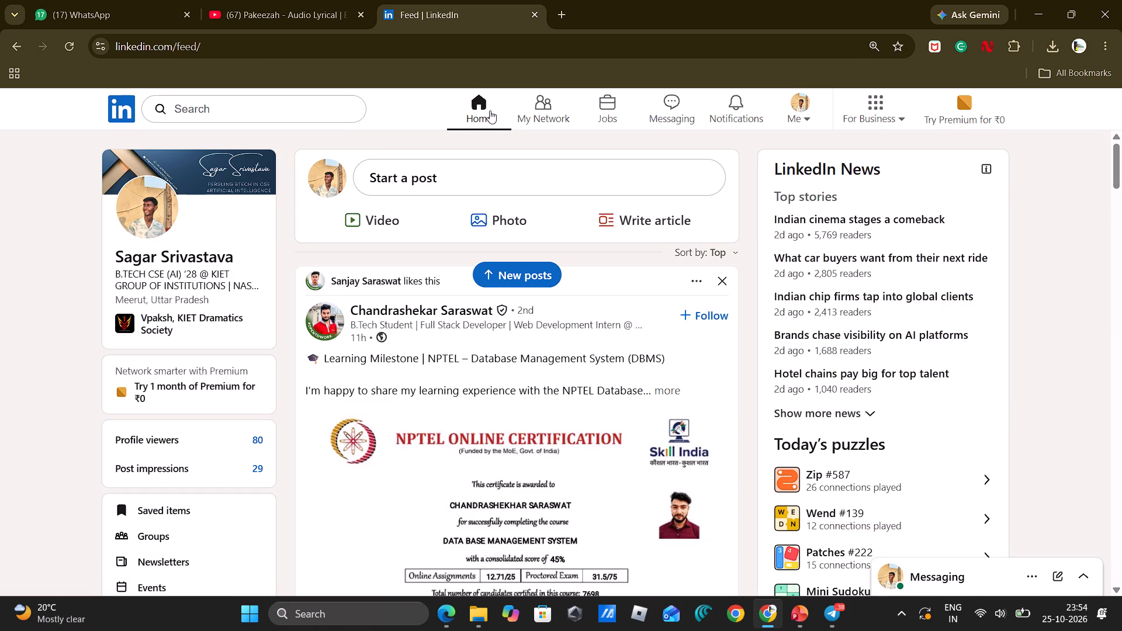
{"action": "left_click", "coordinate": [546, 120]}
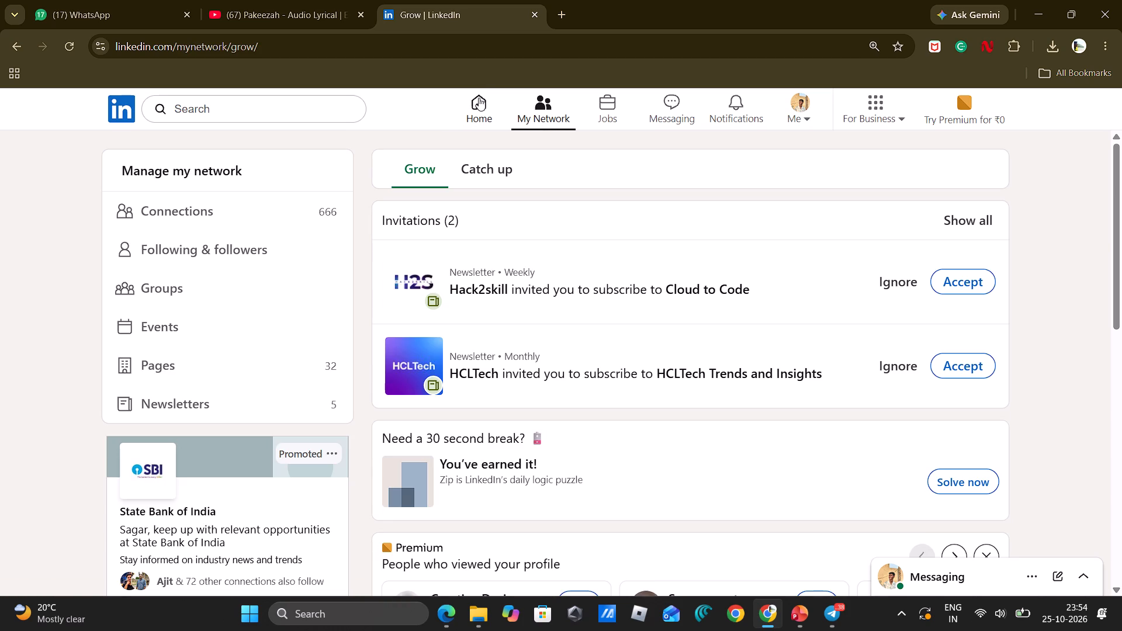
Close the LinkedIn browser tab.
{"action": "left_click", "coordinate": [329, 0]}
{"action": "left_click", "coordinate": [504, 0]}
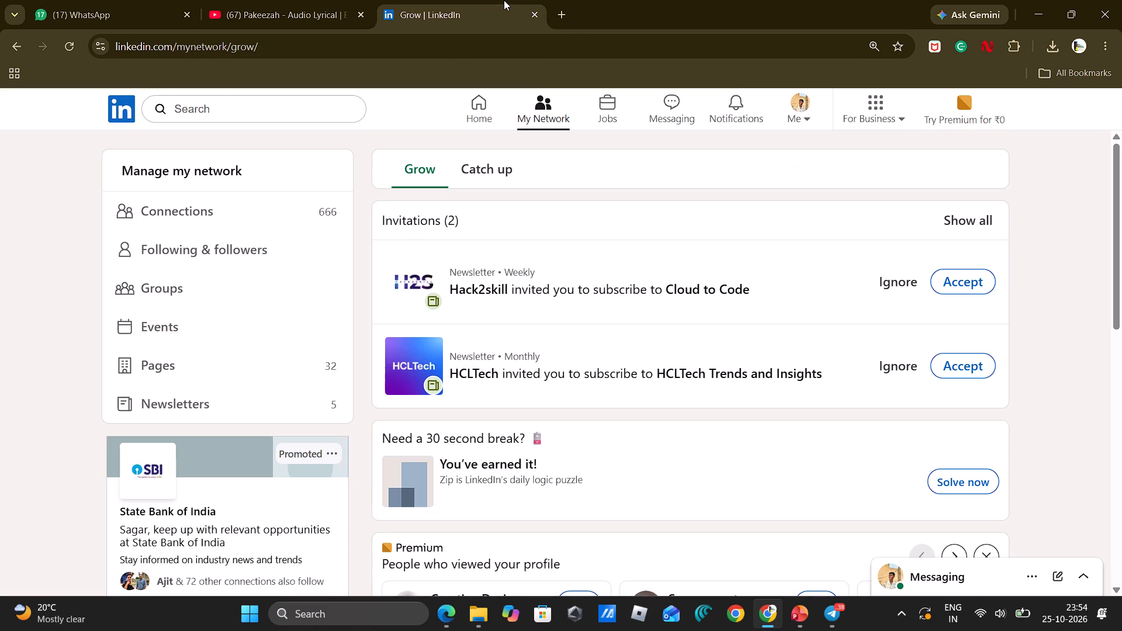
{"action": "left_click", "coordinate": [535, 16]}
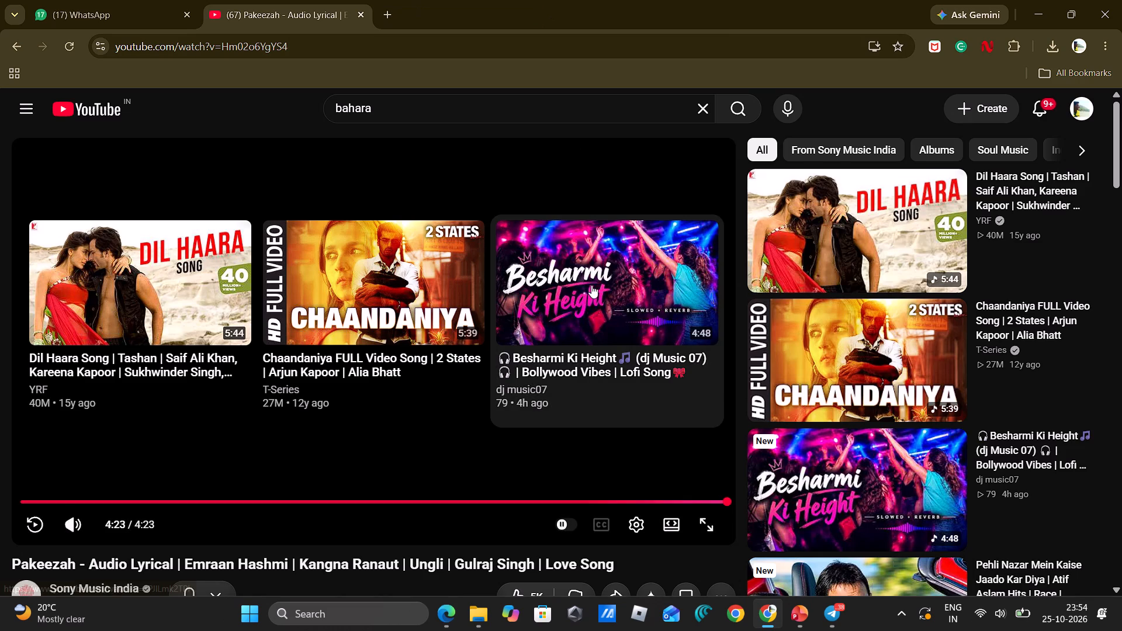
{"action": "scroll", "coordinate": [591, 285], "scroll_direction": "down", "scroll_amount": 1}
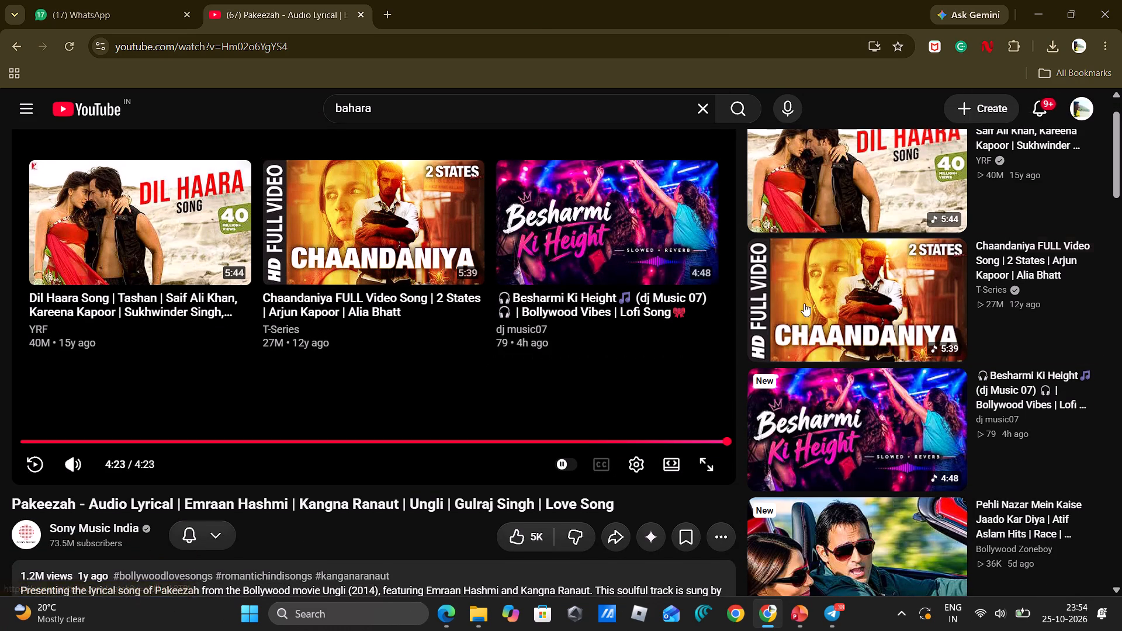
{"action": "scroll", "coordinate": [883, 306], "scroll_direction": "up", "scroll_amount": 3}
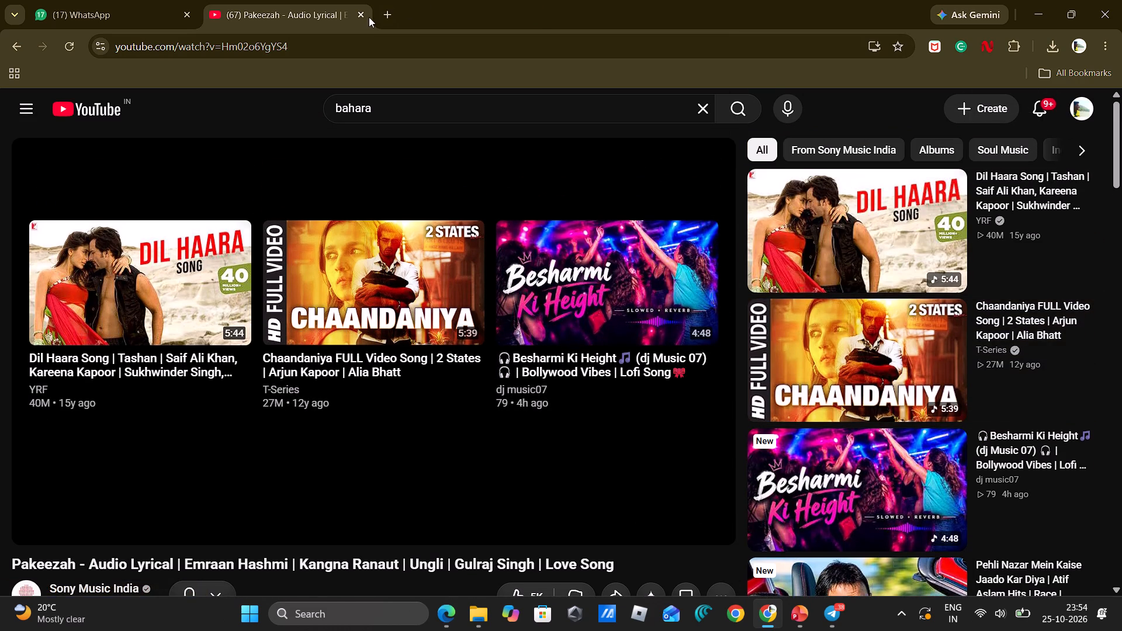